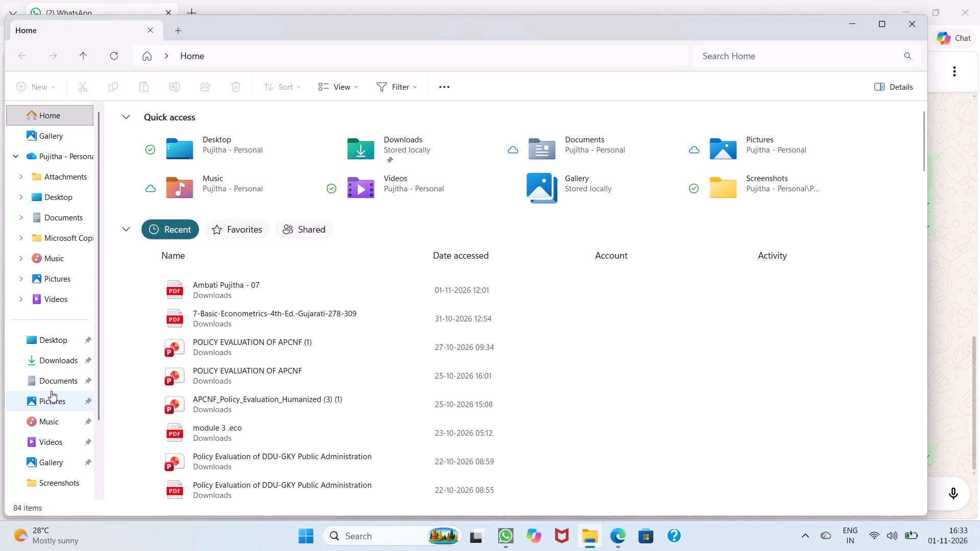
Open the PDF Internship_Report_LIC_Final from the Downloads folder in Word, just once, accepting its conversion to an editable document.
{"action": "left_click", "coordinate": [55, 360]}
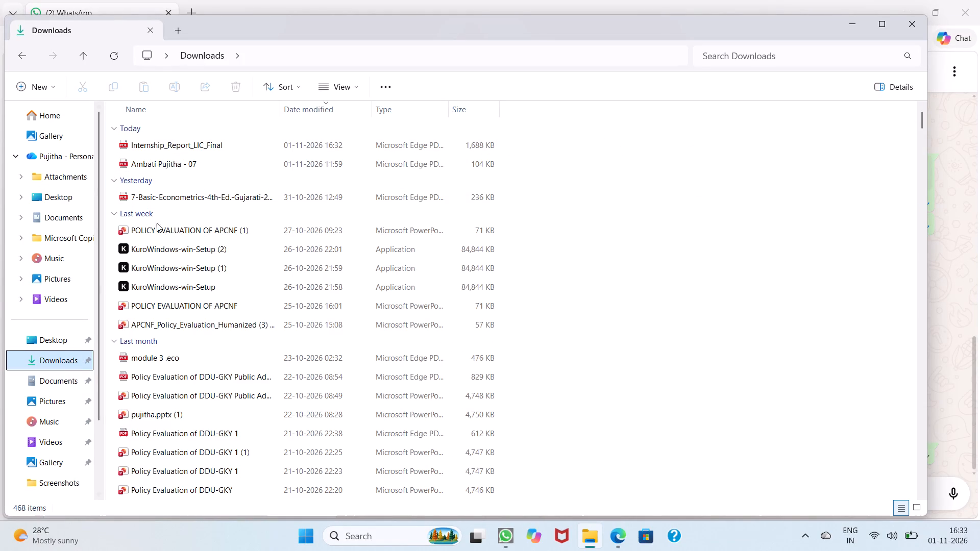
{"action": "right_click", "coordinate": [201, 144]}
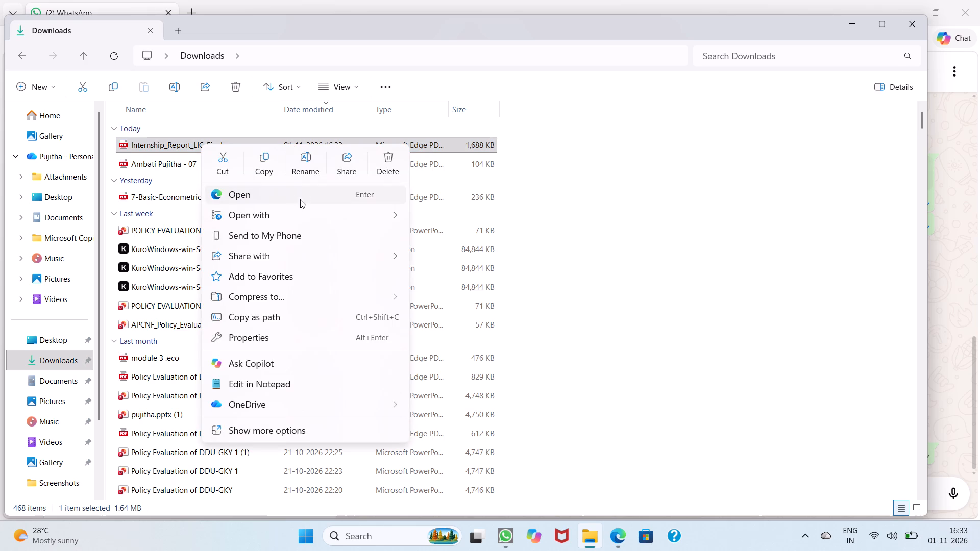
{"action": "left_click", "coordinate": [280, 219]}
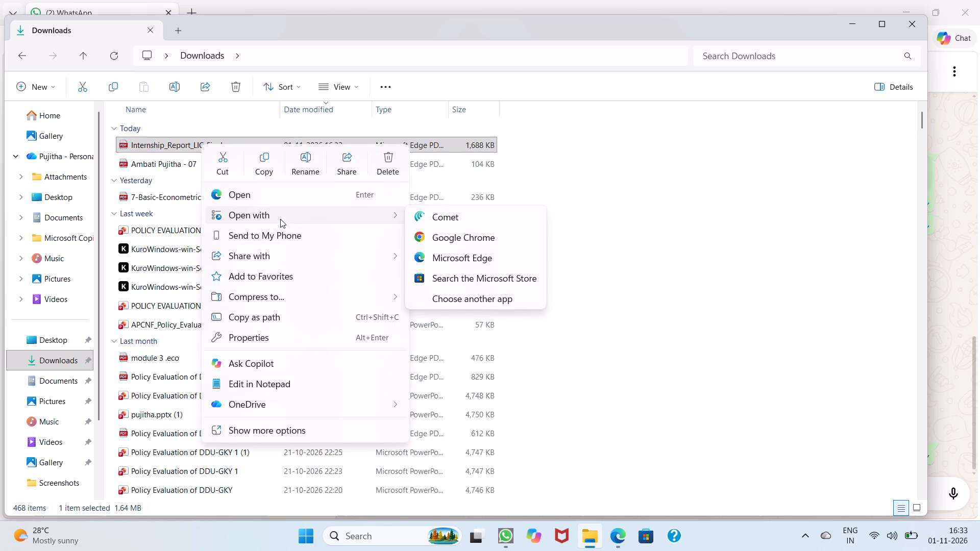
{"action": "left_click", "coordinate": [456, 302]}
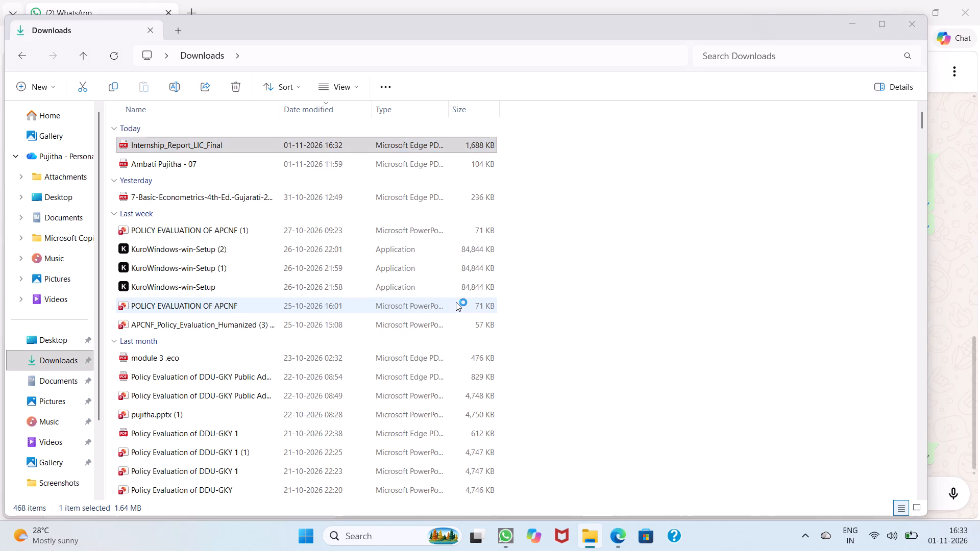
{"action": "left_click", "coordinate": [413, 385]}
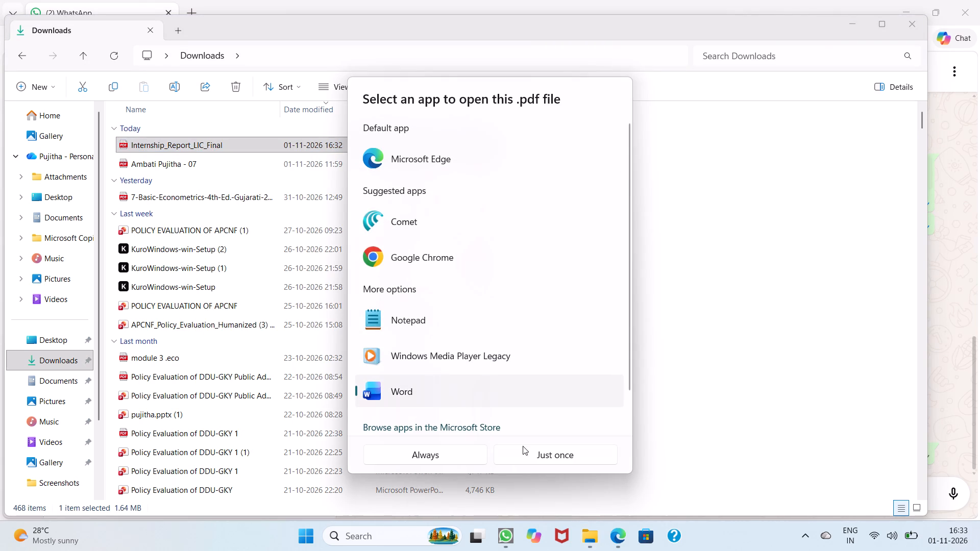
{"action": "left_click", "coordinate": [534, 458]}
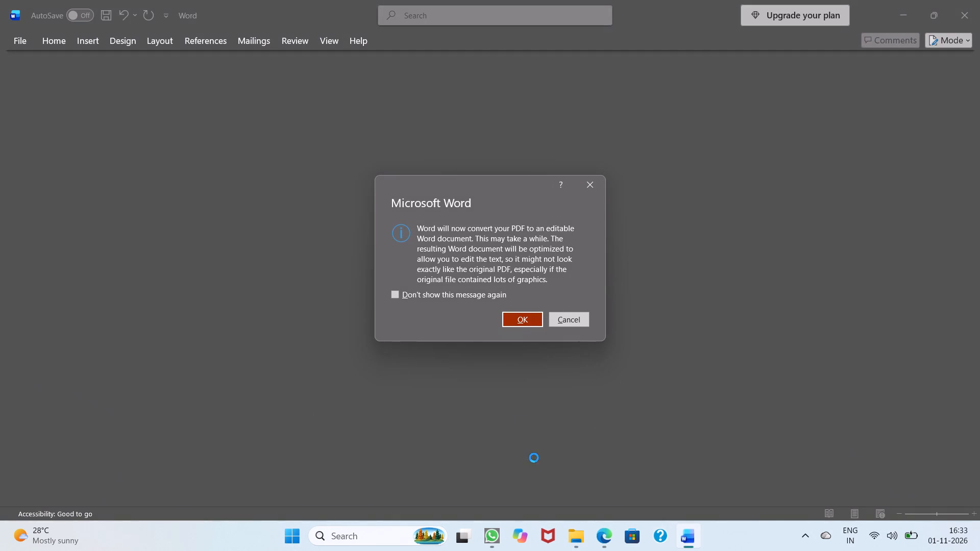
{"action": "left_click", "coordinate": [523, 323]}
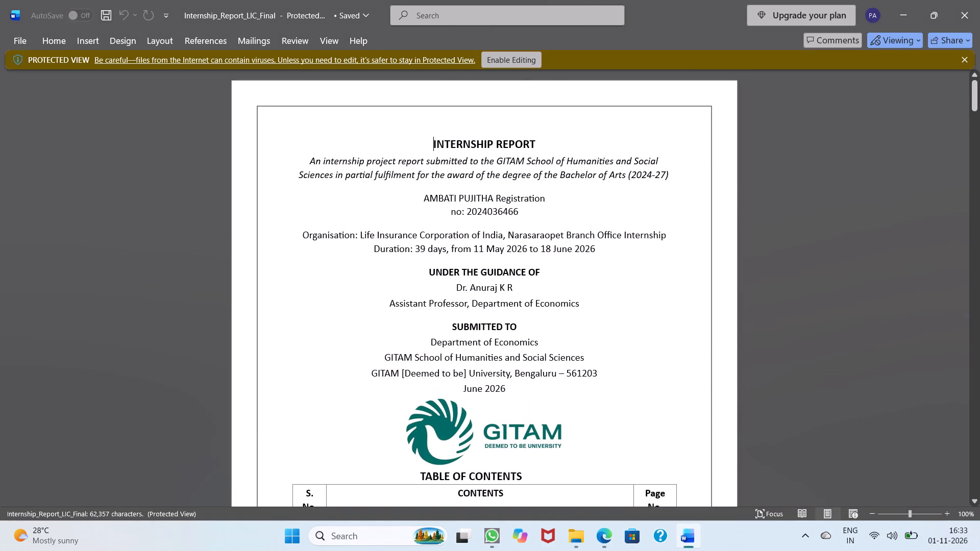
Enable editing of the protected internship report and accept the PDF conversion again.
{"action": "left_click", "coordinate": [512, 53]}
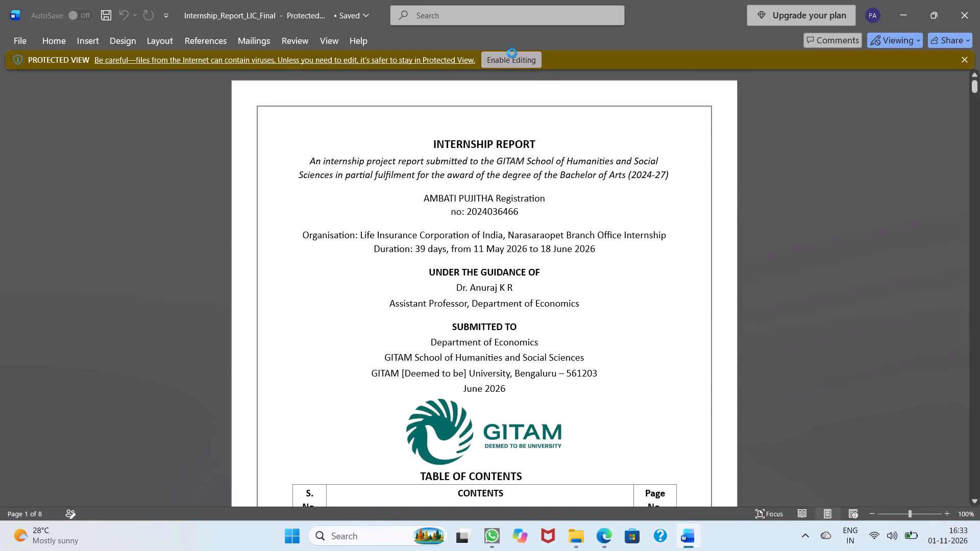
{"action": "left_click", "coordinate": [515, 316]}
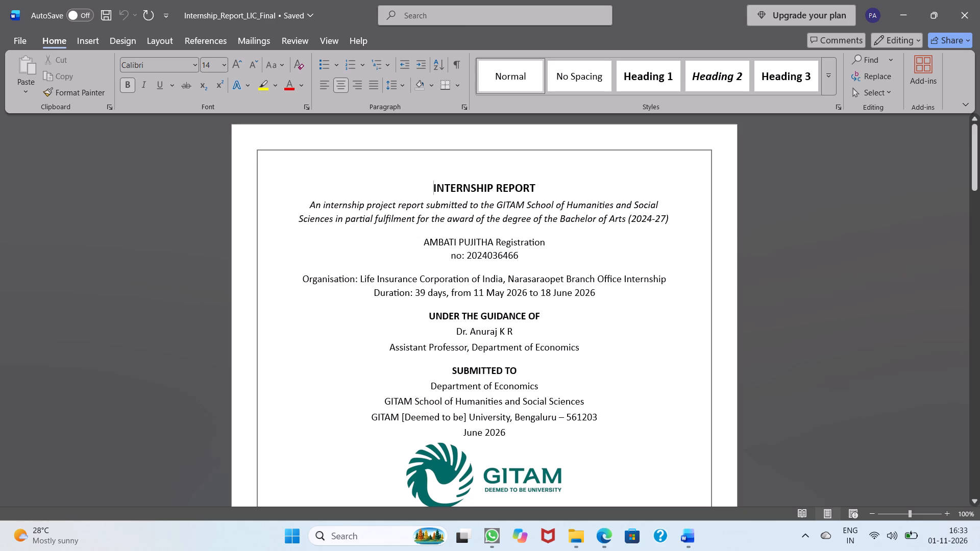
Examine the internship report's cover page text, the GITAM logo and the table of contents below it.
{"action": "left_click_drag", "start_coordinate": [435, 186], "coordinate": [508, 437]}
{"action": "scroll", "coordinate": [450, 259], "scroll_direction": "up", "scroll_amount": 2}
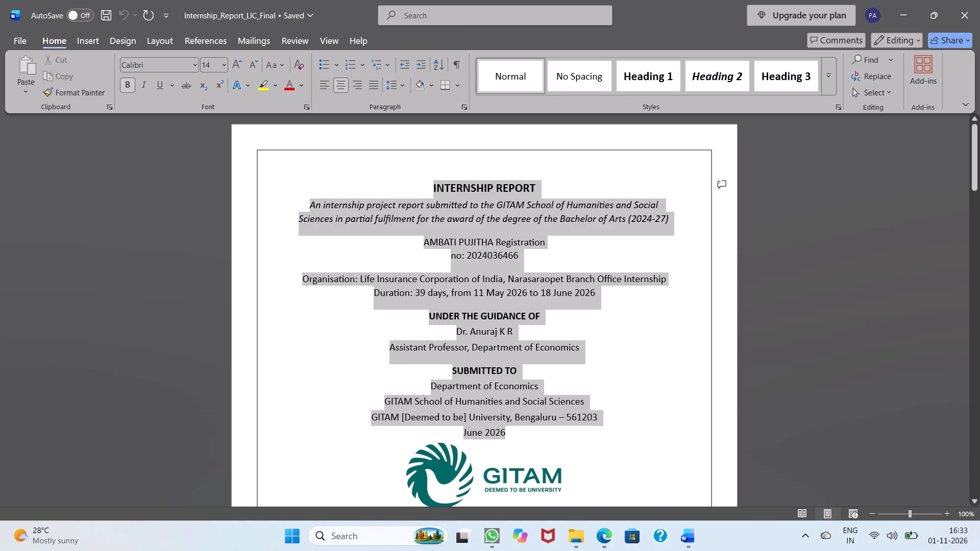
{"action": "left_click_drag", "start_coordinate": [508, 437], "coordinate": [509, 437]}
{"action": "left_click", "coordinate": [534, 449]}
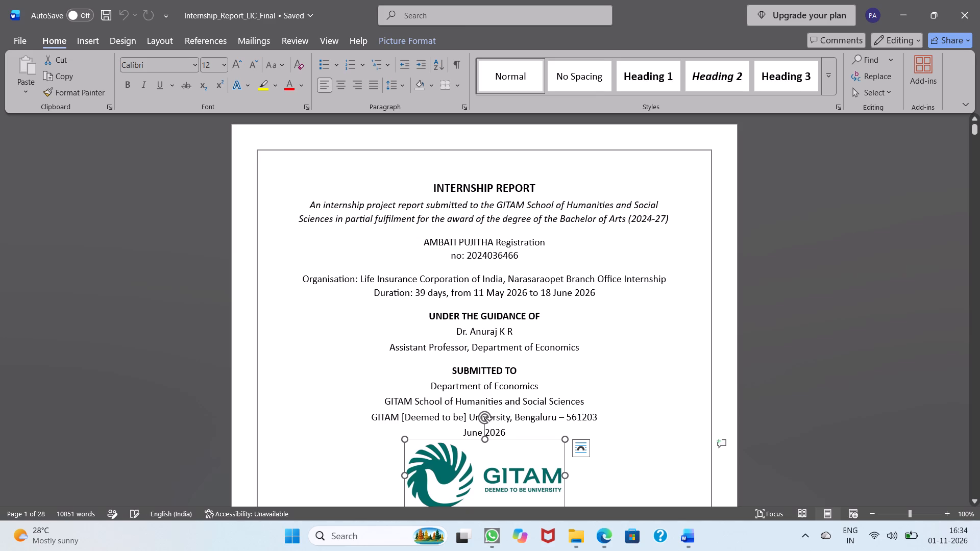
{"action": "scroll", "coordinate": [650, 481], "scroll_direction": "down", "scroll_amount": 1}
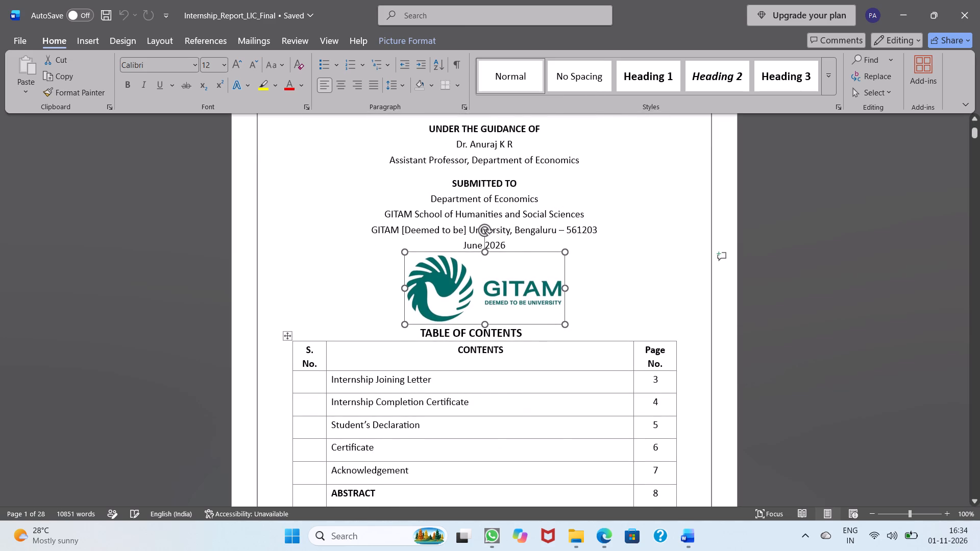
{"action": "scroll", "coordinate": [620, 372], "scroll_direction": "up", "scroll_amount": 4}
{"action": "scroll", "coordinate": [620, 372], "scroll_direction": "down", "scroll_amount": 4}
{"action": "scroll", "coordinate": [620, 372], "scroll_direction": "up", "scroll_amount": 1}
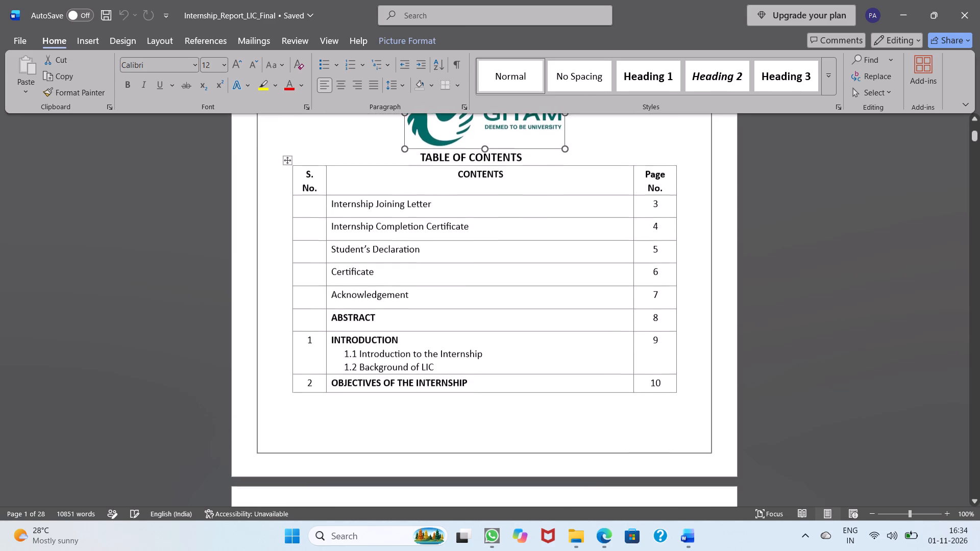
{"action": "scroll", "coordinate": [620, 372], "scroll_direction": "up", "scroll_amount": 2}
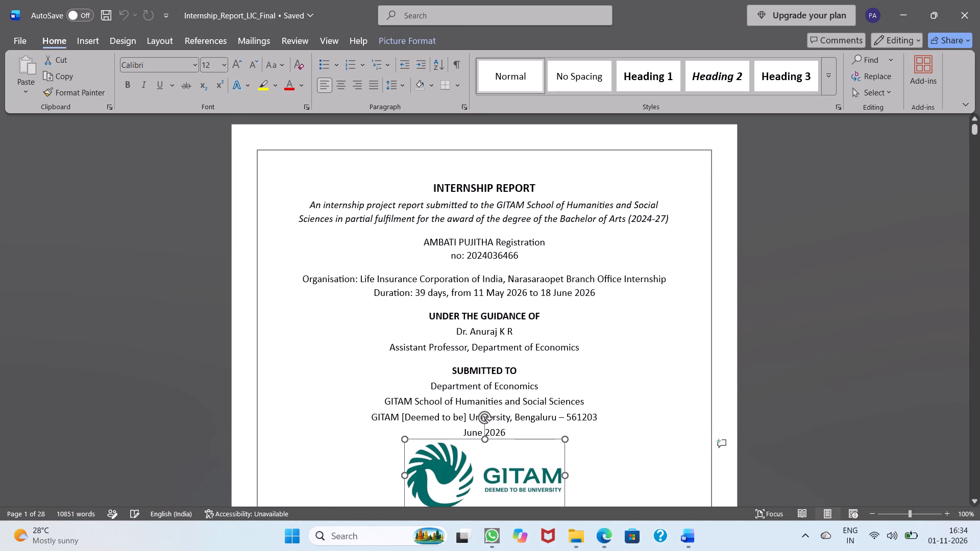
Turn on AutoSave for the internship report by uploading it to the personal OneDrive.
{"action": "left_click", "coordinate": [74, 10]}
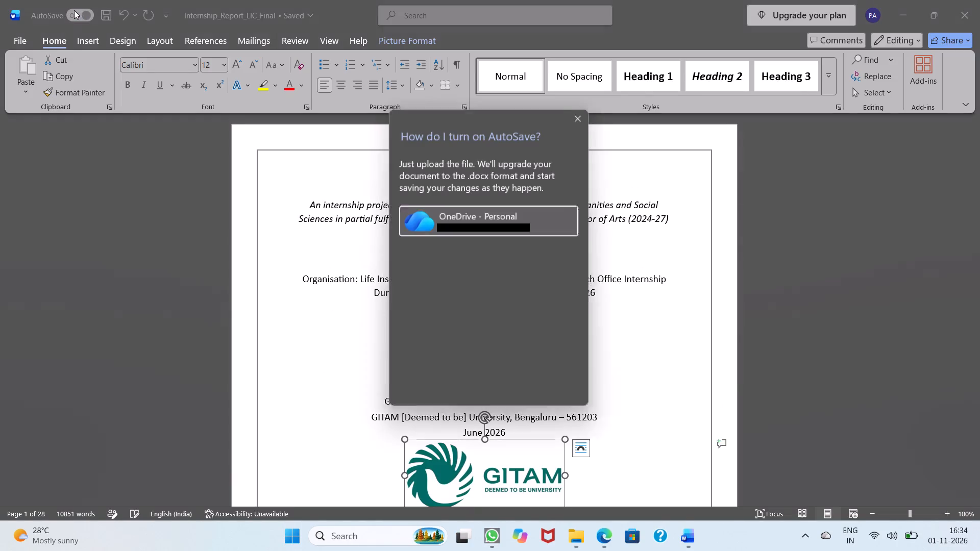
{"action": "left_click", "coordinate": [459, 231]}
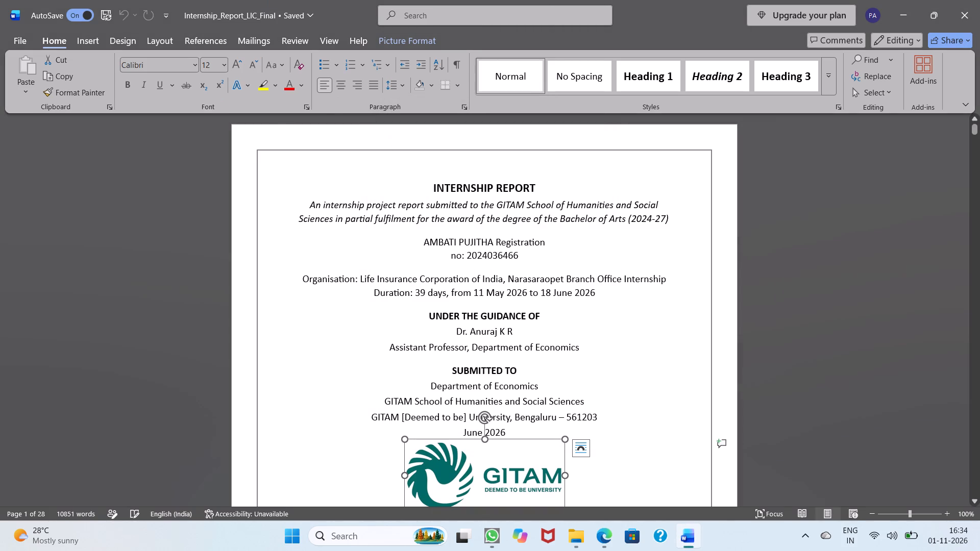
Examine how the GITAM logo sits between the cover page text and the table of contents.
{"action": "scroll", "coordinate": [525, 439], "scroll_direction": "down", "scroll_amount": 4}
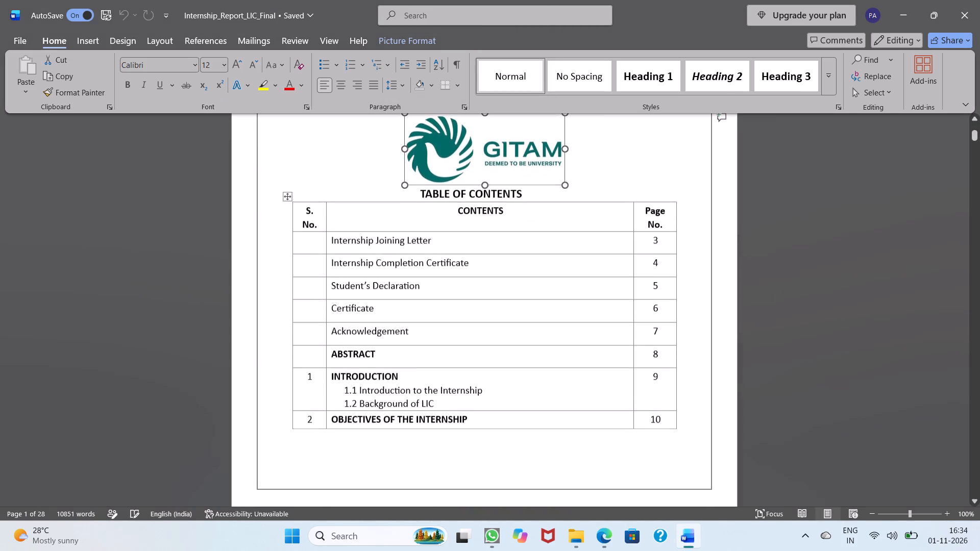
{"action": "scroll", "coordinate": [525, 439], "scroll_direction": "up", "scroll_amount": 1}
{"action": "scroll", "coordinate": [525, 439], "scroll_direction": "down", "scroll_amount": 2}
{"action": "scroll", "coordinate": [525, 439], "scroll_direction": "up", "scroll_amount": 1}
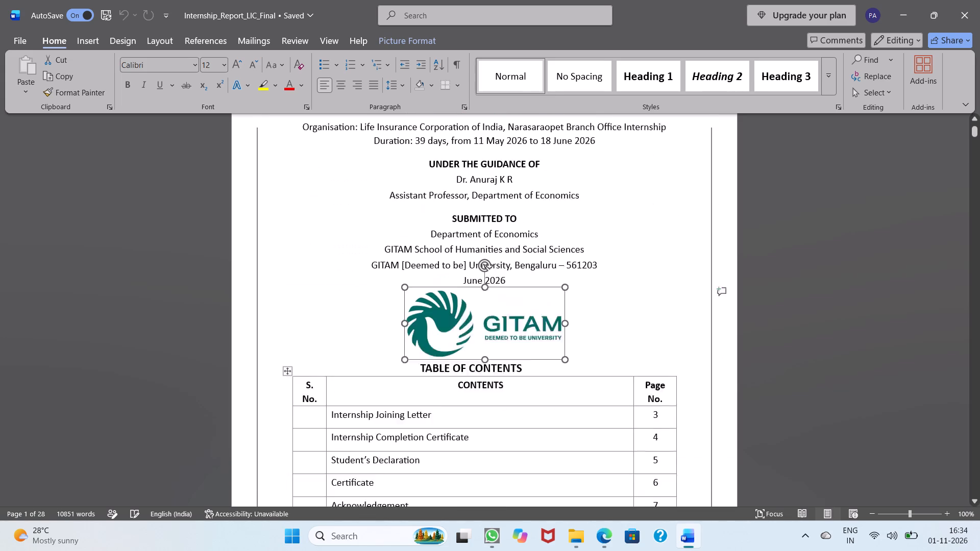
{"action": "scroll", "coordinate": [525, 439], "scroll_direction": "up", "scroll_amount": 2}
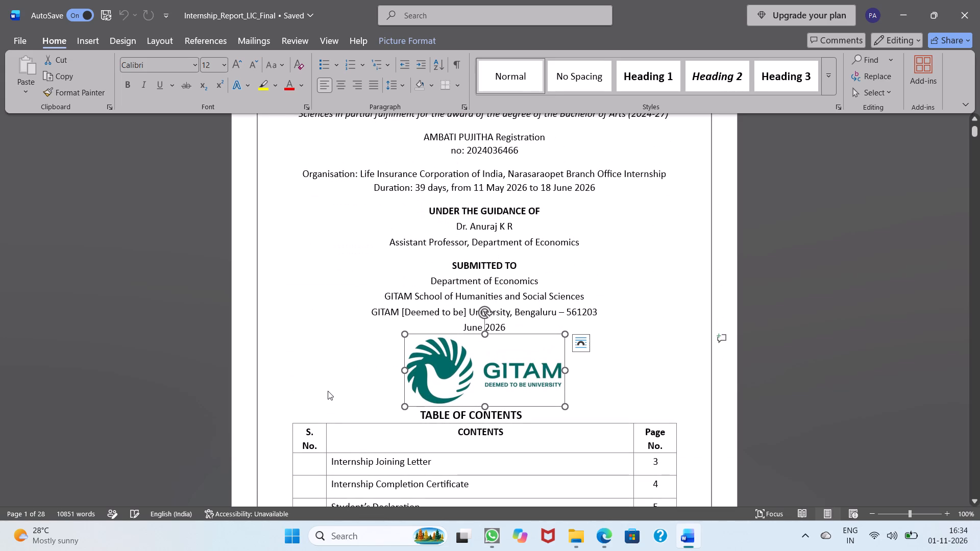
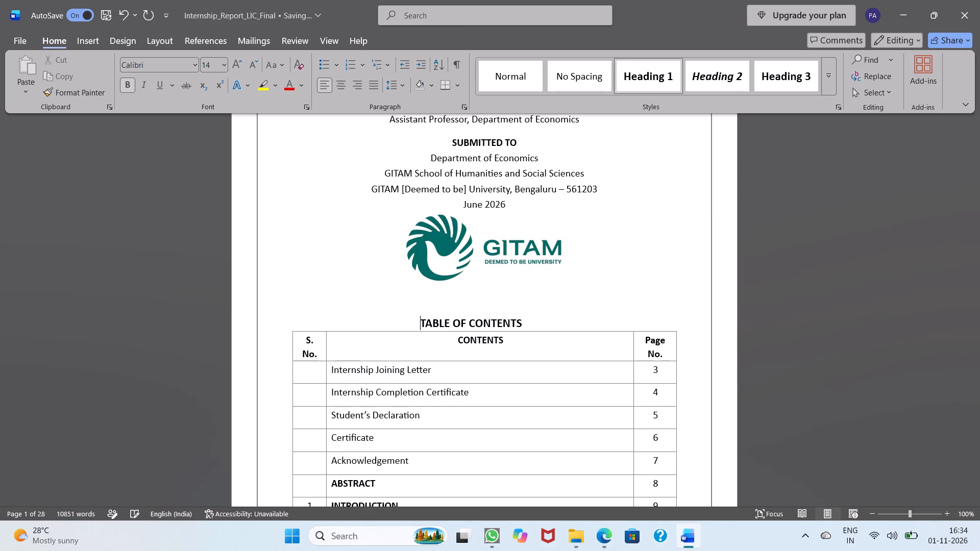
{"action": "key", "text": "Return"}
{"action": "key", "text": "Return"}
{"action": "key", "text": "Return"}
{"action": "key", "text": "Return"}
{"action": "key", "text": "Return"}
{"action": "key", "text": "Return"}
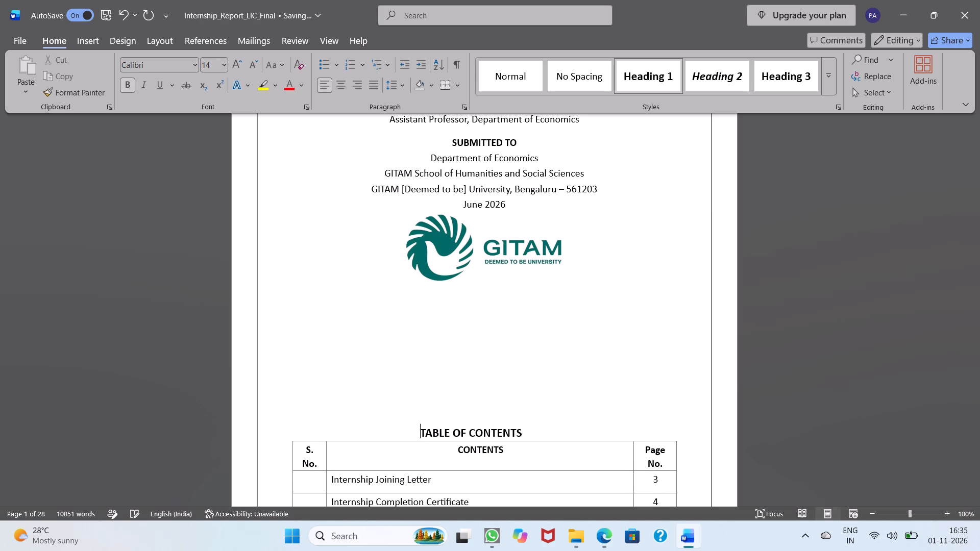
{"action": "key", "text": "Return"}
{"action": "key", "text": "Return"}
{"action": "key", "text": "Return"}
{"action": "key", "text": "Return"}
{"action": "key", "text": "Return"}
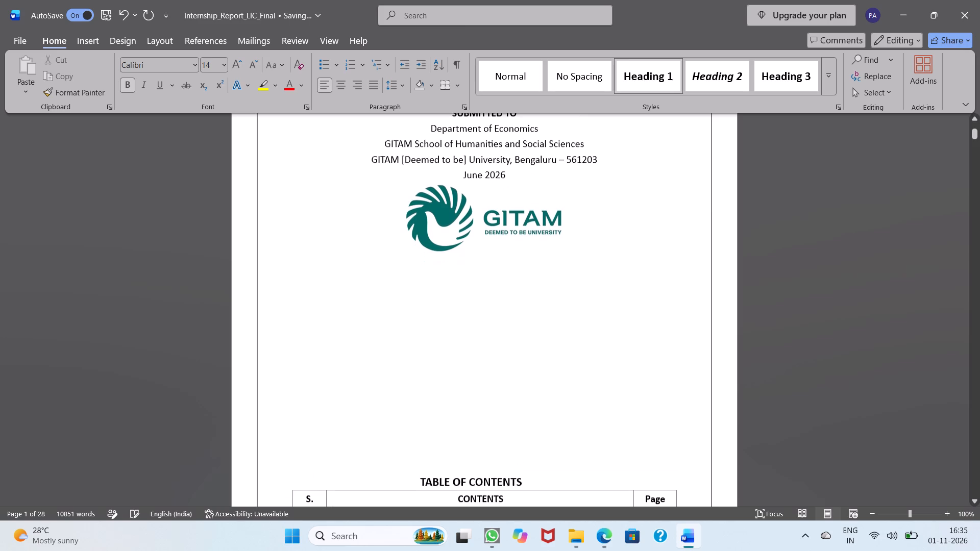
{"action": "key", "text": "Return"}
{"action": "key", "text": "Return"}
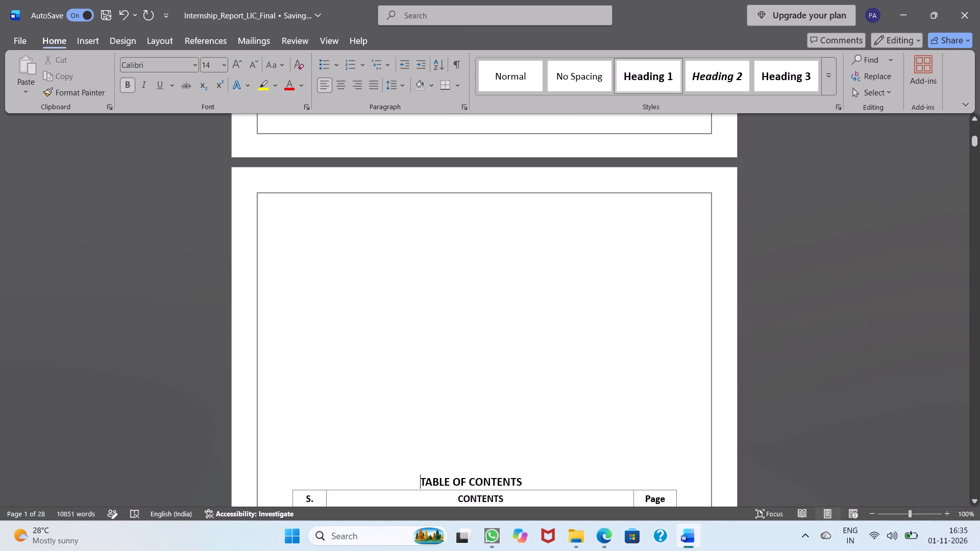
Fine-tune the spacing above the TABLE OF CONTENTS heading, leaving one blank line fewer while keeping the heading on page 2.
{"action": "key", "text": "BackSpace"}
{"action": "key", "text": "BackSpace"}
{"action": "key", "text": "BackSpace"}
{"action": "key", "text": "Return"}
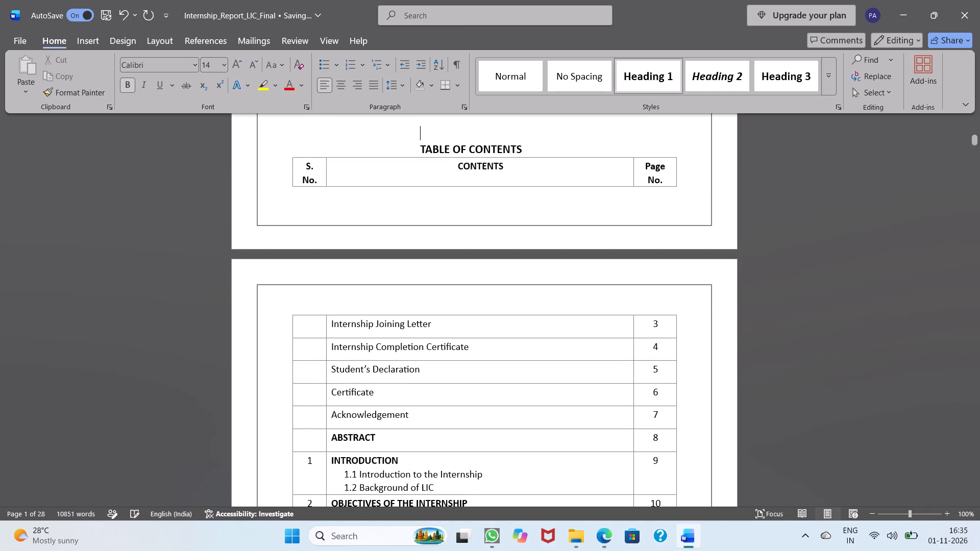
{"action": "key", "text": "Return"}
{"action": "scroll", "coordinate": [390, 289], "scroll_direction": "down", "scroll_amount": 1}
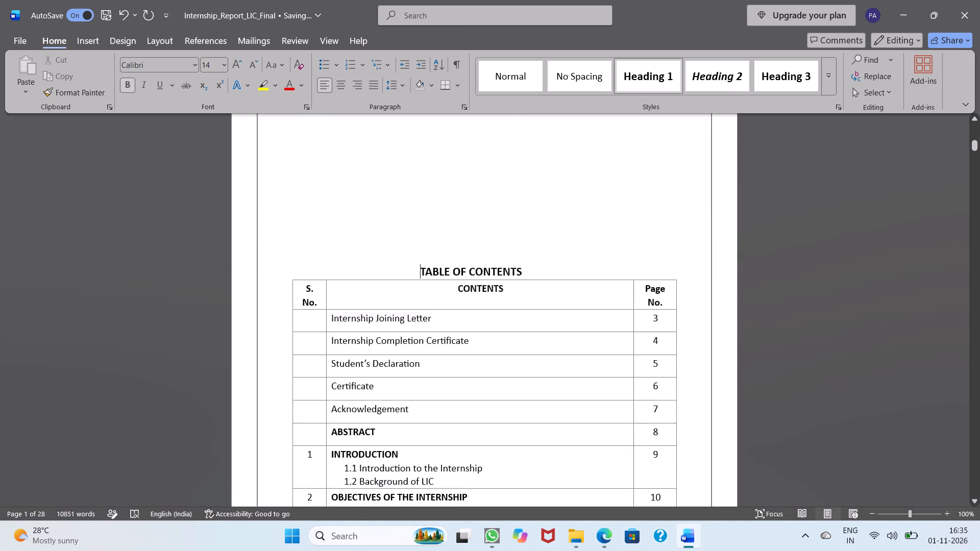
{"action": "scroll", "coordinate": [390, 289], "scroll_direction": "down", "scroll_amount": 1}
{"action": "left_click", "coordinate": [293, 228]}
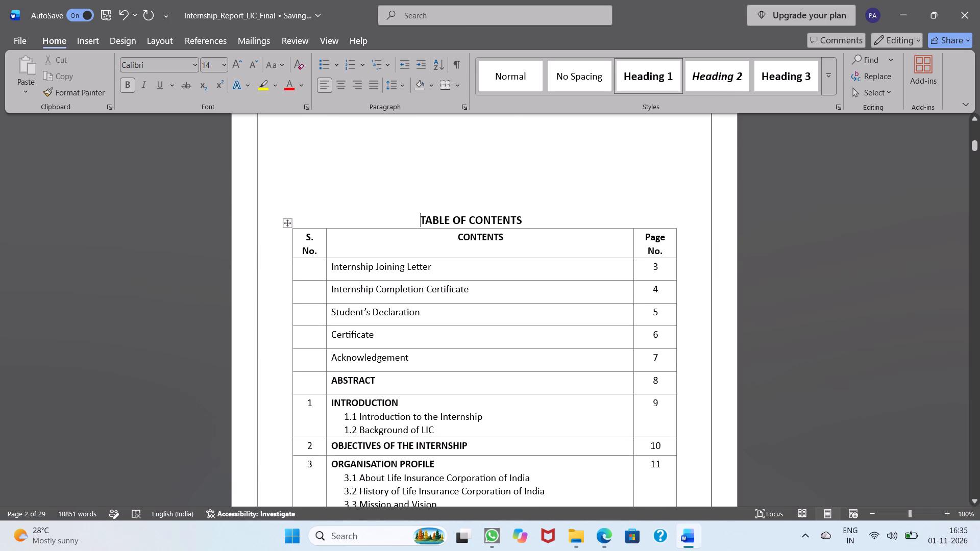
{"action": "key", "text": "BackSpace"}
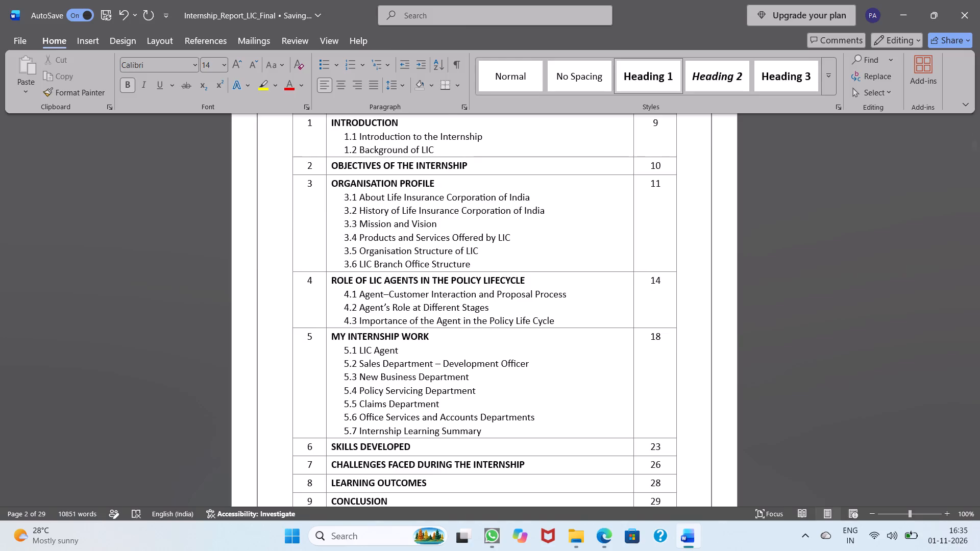
{"action": "scroll", "coordinate": [293, 228], "scroll_direction": "up", "scroll_amount": 2}
{"action": "key", "text": "Return"}
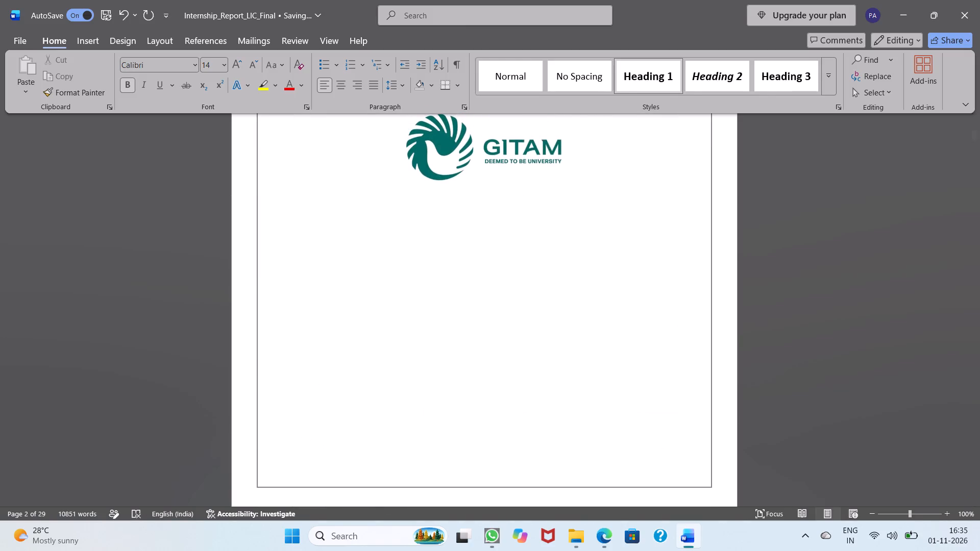
Check the layout of the cover page, the contents table across its pages and the start of the joining letter.
{"action": "scroll", "coordinate": [293, 228], "scroll_direction": "up", "scroll_amount": 5}
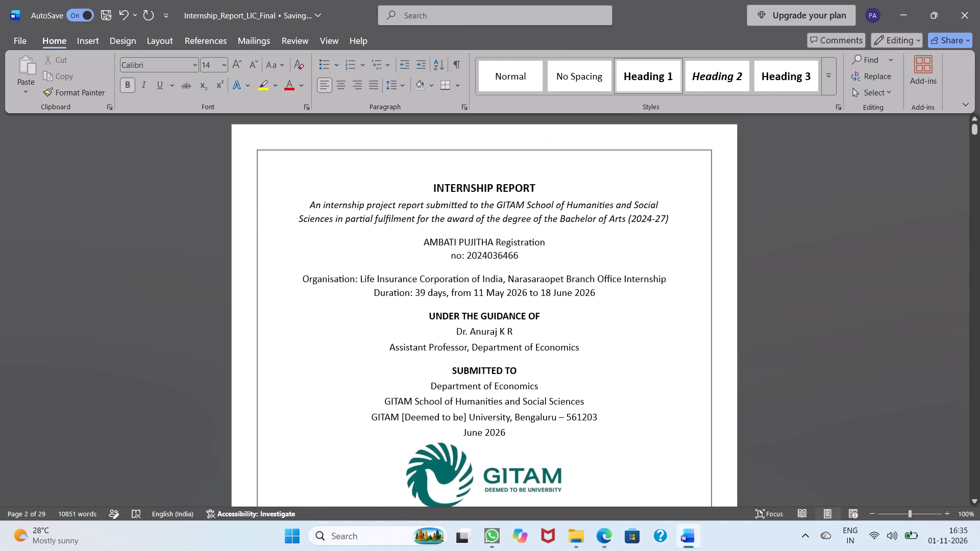
{"action": "scroll", "coordinate": [293, 228], "scroll_direction": "down", "scroll_amount": 9}
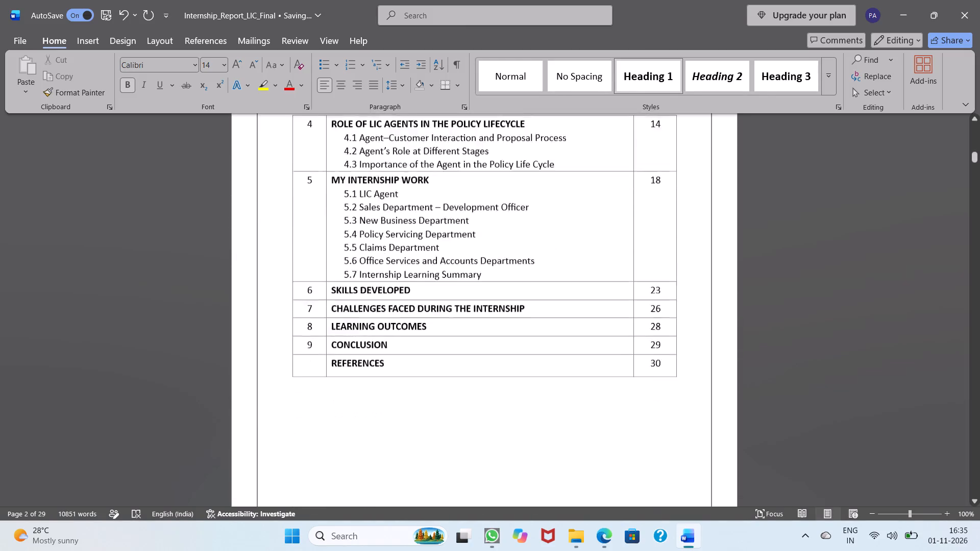
{"action": "scroll", "coordinate": [293, 228], "scroll_direction": "down", "scroll_amount": 3}
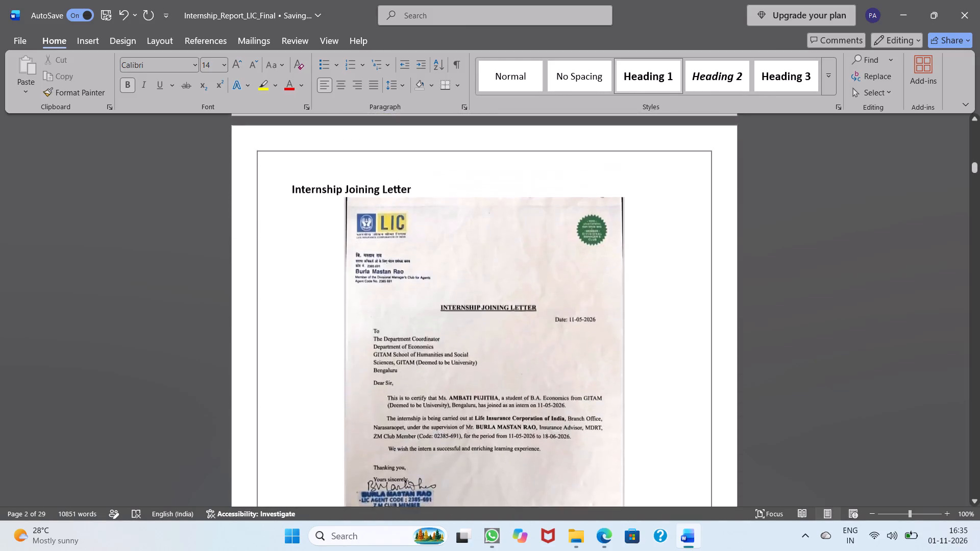
{"action": "scroll", "coordinate": [293, 228], "scroll_direction": "up", "scroll_amount": 1}
{"action": "scroll", "coordinate": [304, 392], "scroll_direction": "up", "scroll_amount": 1}
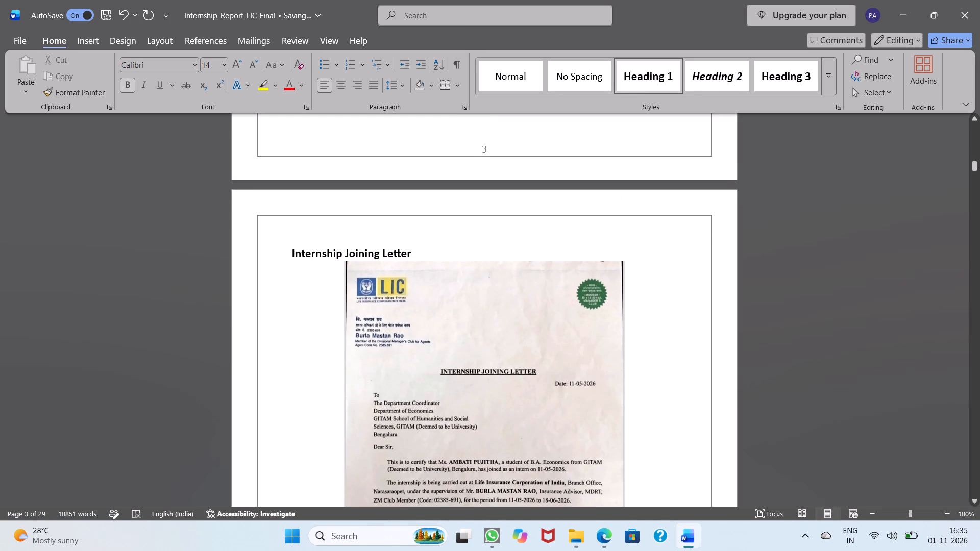
{"action": "scroll", "coordinate": [304, 392], "scroll_direction": "up", "scroll_amount": 4}
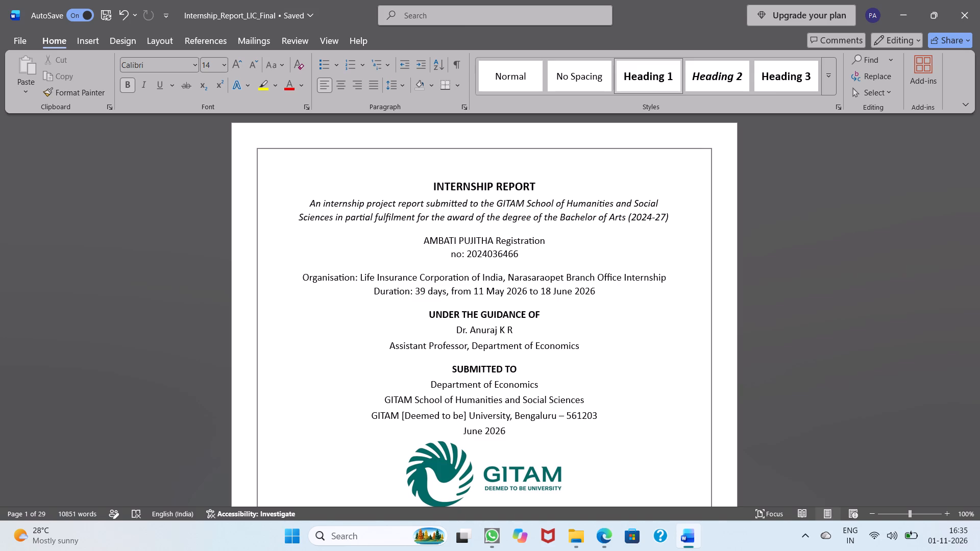
{"action": "scroll", "coordinate": [304, 392], "scroll_direction": "down", "scroll_amount": 6}
{"action": "scroll", "coordinate": [304, 392], "scroll_direction": "up", "scroll_amount": 1}
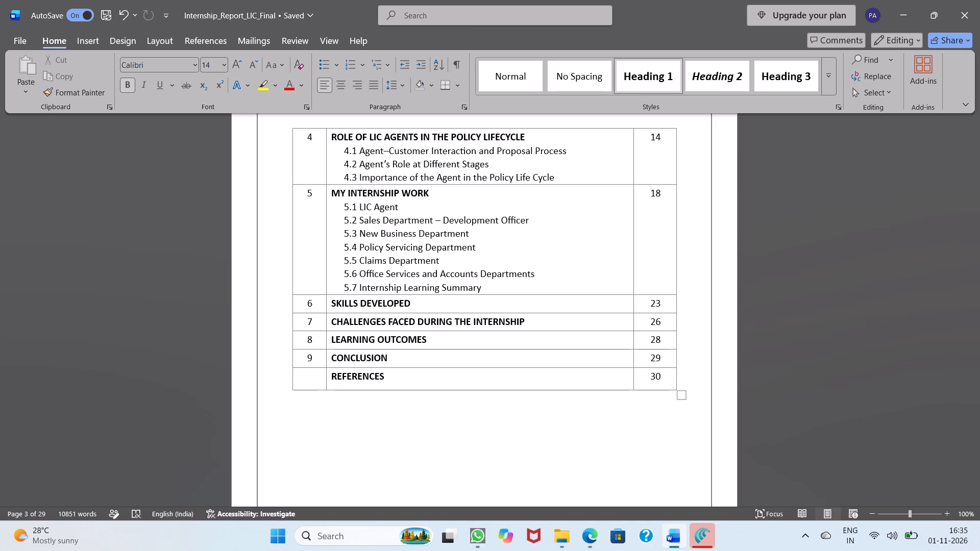
{"action": "scroll", "coordinate": [304, 392], "scroll_direction": "up", "scroll_amount": 3}
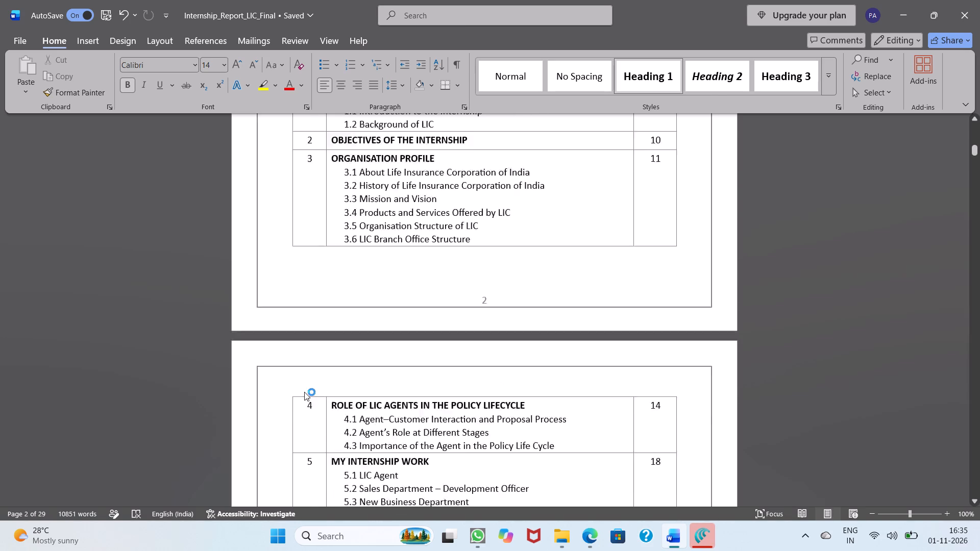
{"action": "scroll", "coordinate": [304, 392], "scroll_direction": "up", "scroll_amount": 3}
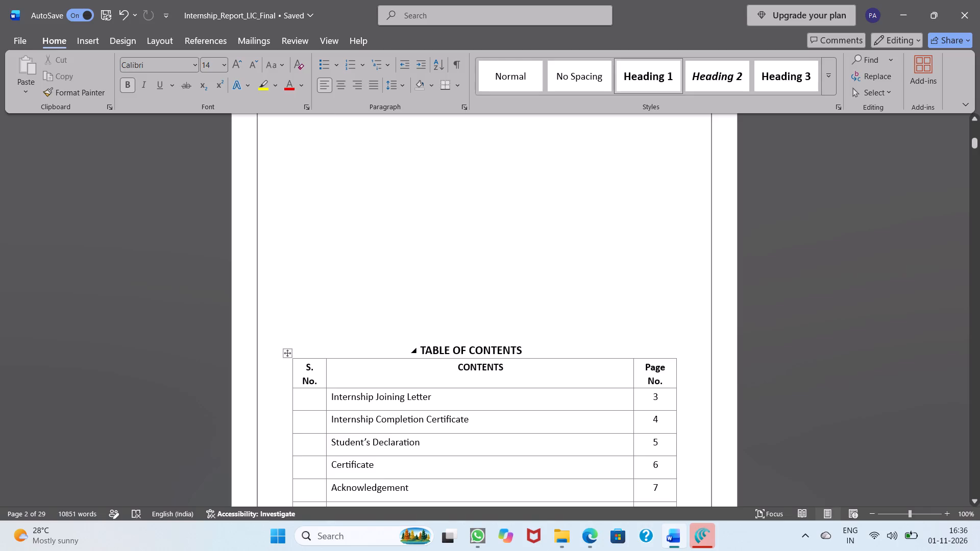
Examine the joining letter, the completion certificate and the Student's Declaration pages.
{"action": "scroll", "coordinate": [421, 348], "scroll_direction": "down", "scroll_amount": 8}
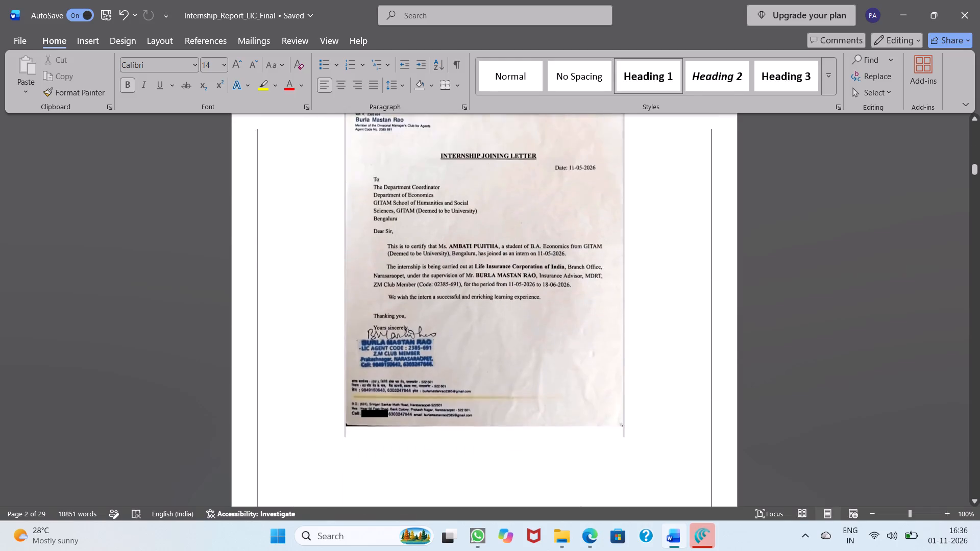
{"action": "scroll", "coordinate": [421, 348], "scroll_direction": "down", "scroll_amount": 5}
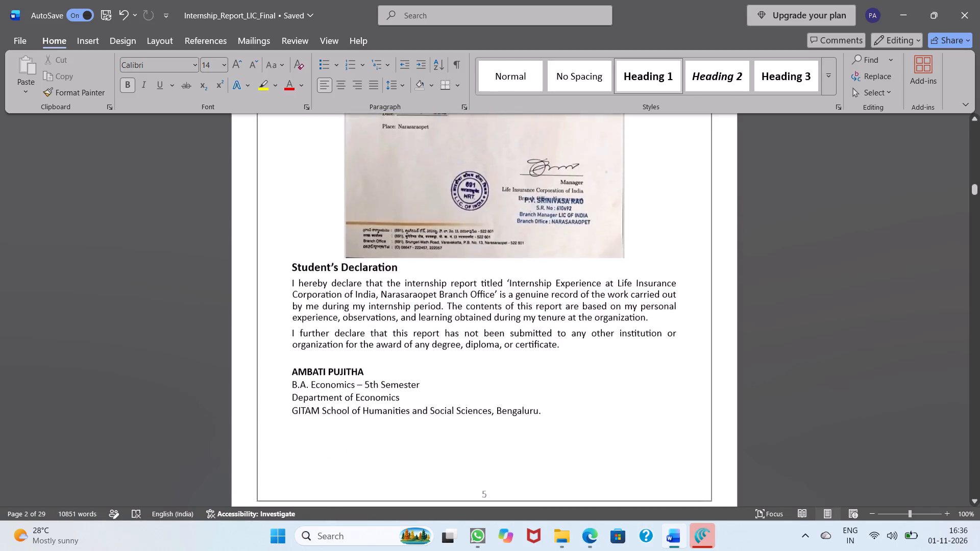
{"action": "scroll", "coordinate": [421, 348], "scroll_direction": "down", "scroll_amount": 1}
{"action": "scroll", "coordinate": [421, 348], "scroll_direction": "up", "scroll_amount": 3}
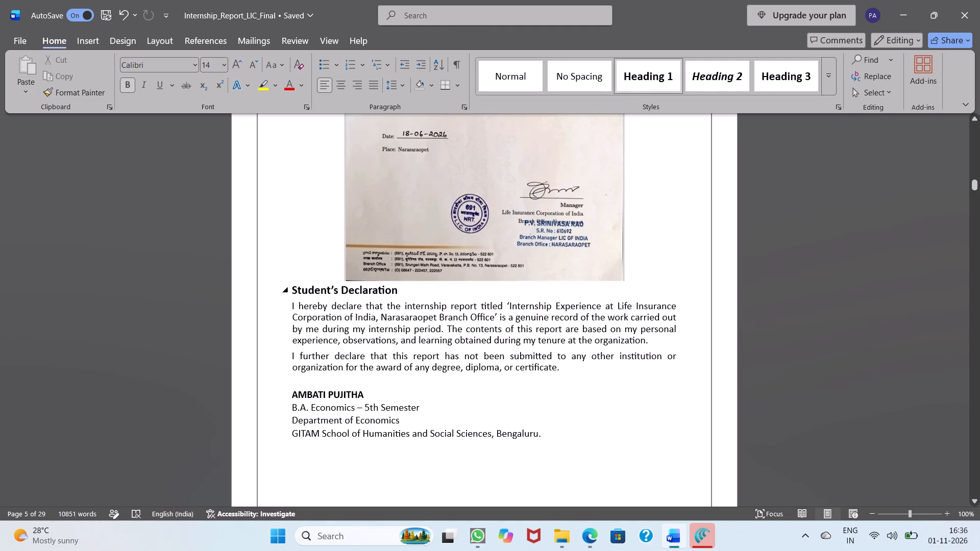
Insert one more blank line above the TABLE OF CONTENTS heading.
{"action": "key", "text": "Return"}
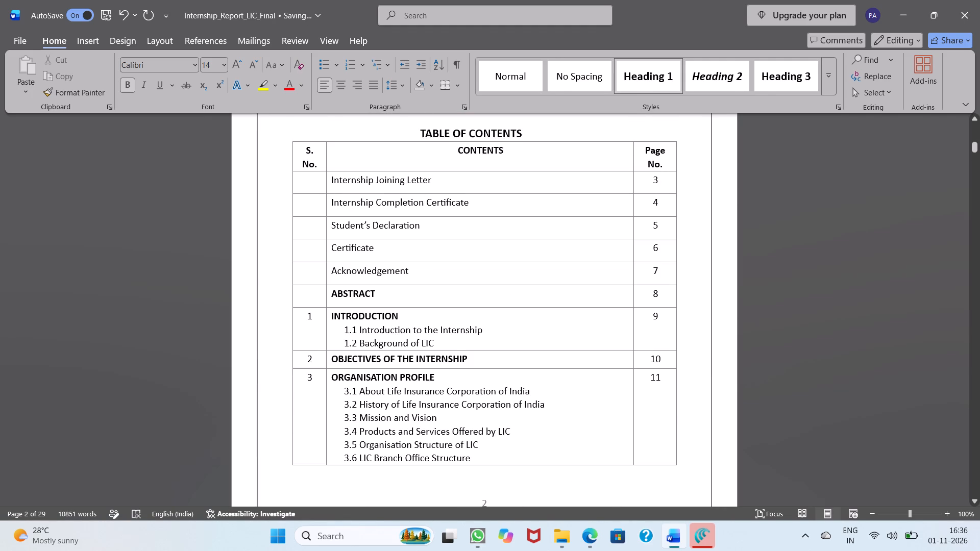
Review the report's layout from the cover page through the Acknowledgement, Abstract and Introduction to the Objectives section.
{"action": "scroll", "coordinate": [290, 286], "scroll_direction": "up", "scroll_amount": 8}
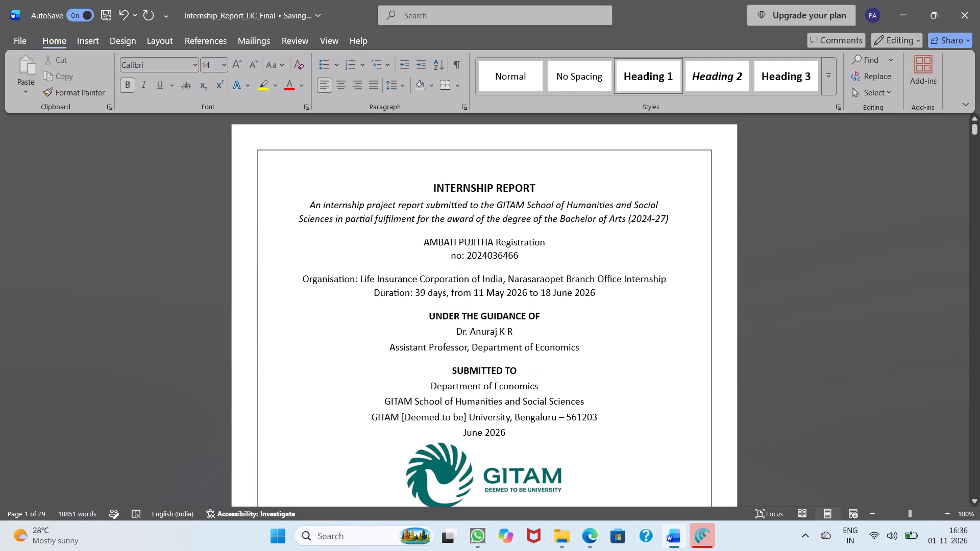
{"action": "scroll", "coordinate": [290, 286], "scroll_direction": "down", "scroll_amount": 8}
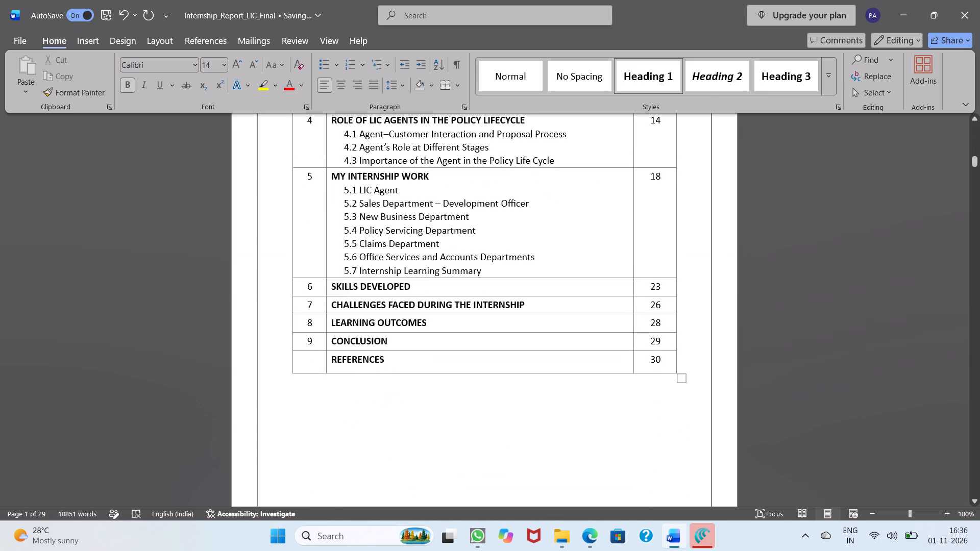
{"action": "scroll", "coordinate": [290, 286], "scroll_direction": "down", "scroll_amount": 5}
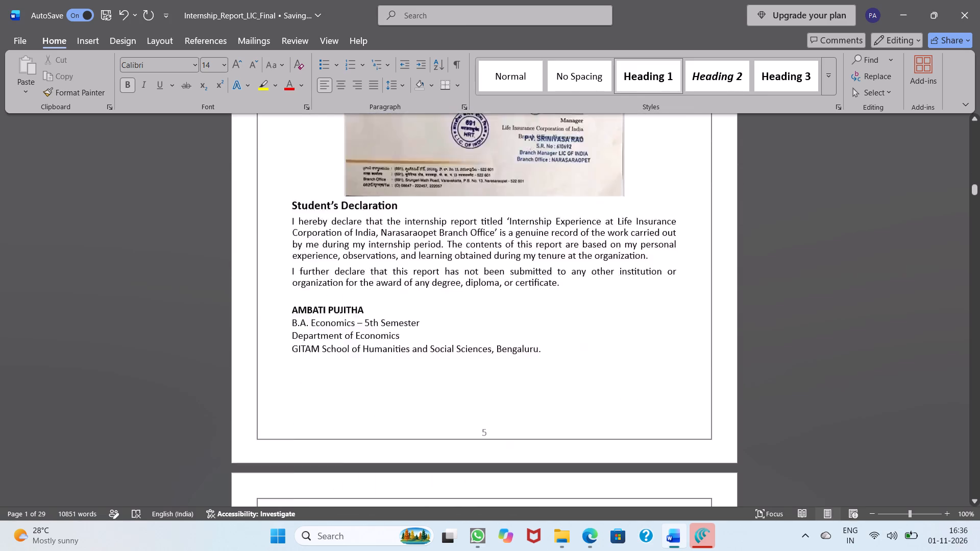
{"action": "scroll", "coordinate": [290, 286], "scroll_direction": "down", "scroll_amount": 4}
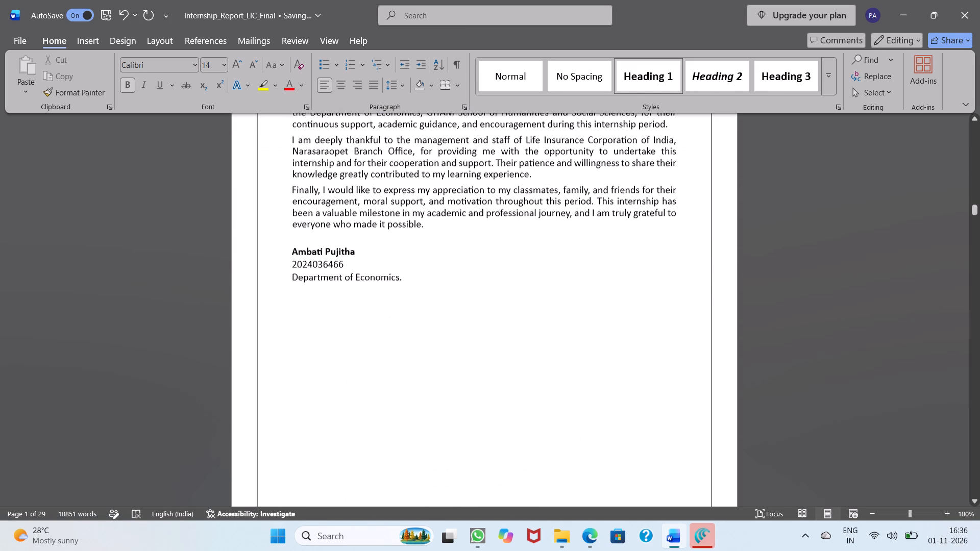
{"action": "scroll", "coordinate": [290, 286], "scroll_direction": "down", "scroll_amount": 2}
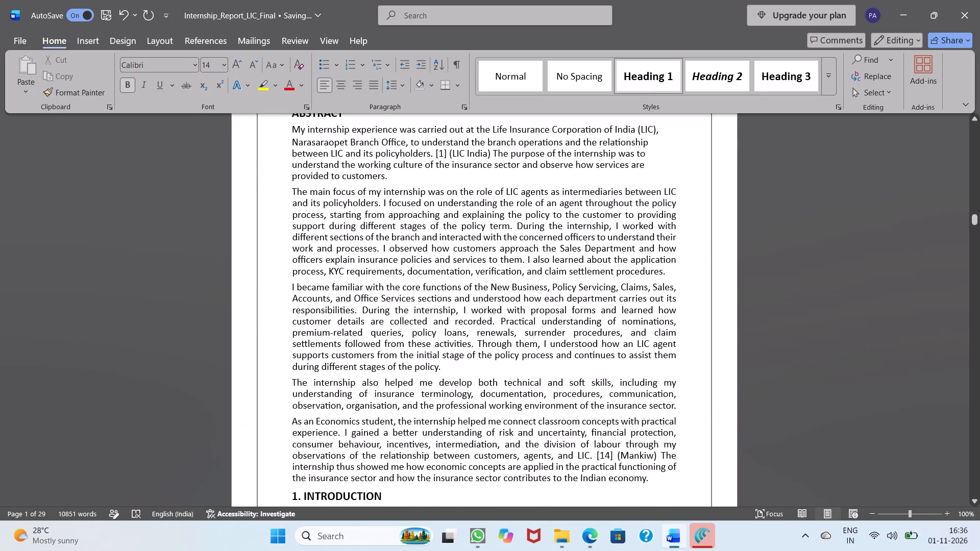
{"action": "scroll", "coordinate": [290, 286], "scroll_direction": "down", "scroll_amount": 3}
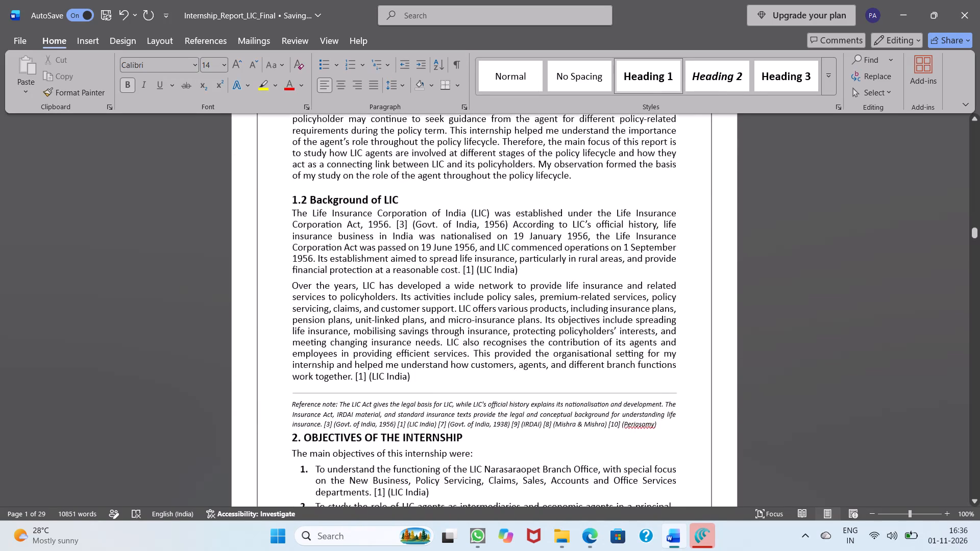
{"action": "scroll", "coordinate": [290, 286], "scroll_direction": "down", "scroll_amount": 1}
Set the font of all the cover page text, from INTERNSHIP REPORT through the June 2026 line, to Times New Roman.
{"action": "scroll", "coordinate": [290, 286], "scroll_direction": "up", "scroll_amount": 15}
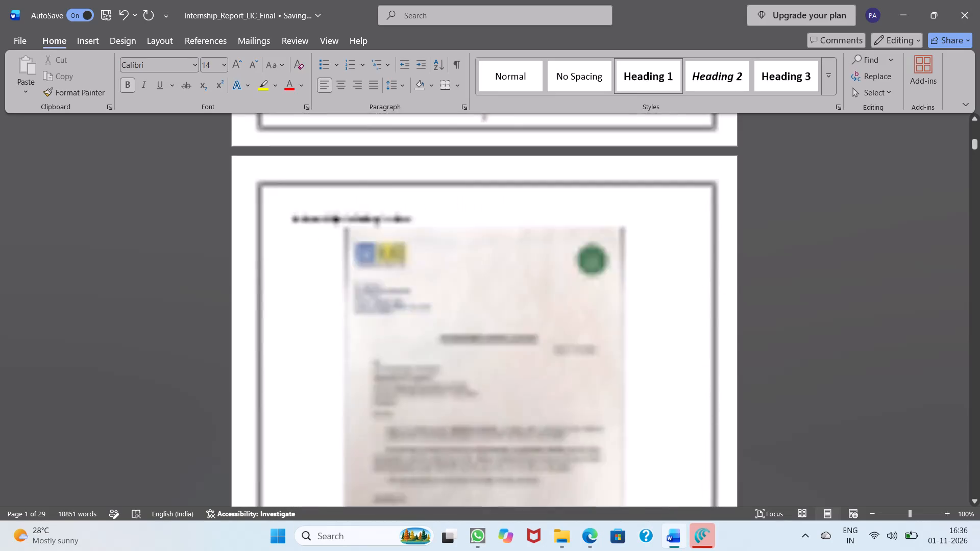
{"action": "scroll", "coordinate": [290, 286], "scroll_direction": "up", "scroll_amount": 2}
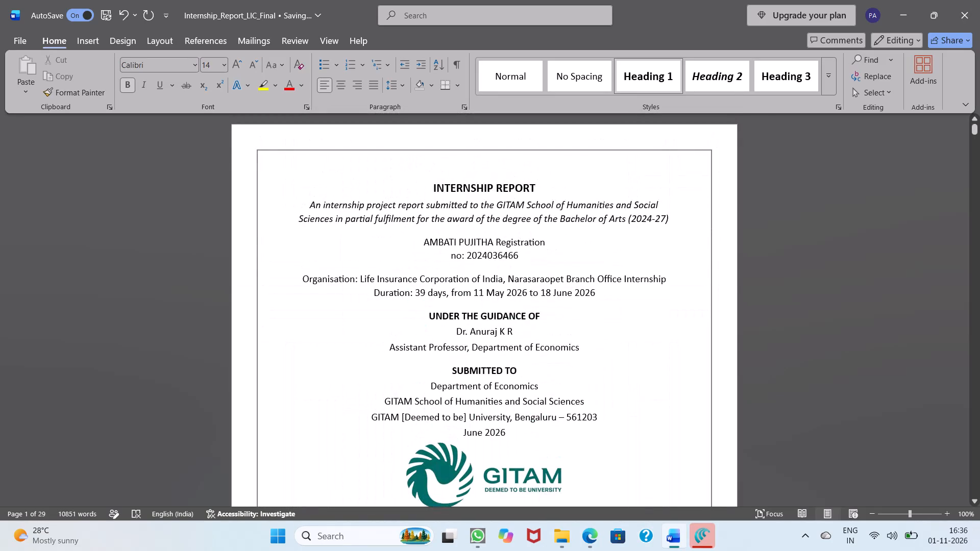
{"action": "left_click_drag", "start_coordinate": [431, 184], "coordinate": [444, 313]}
{"action": "scroll", "coordinate": [426, 271], "scroll_direction": "up", "scroll_amount": 1}
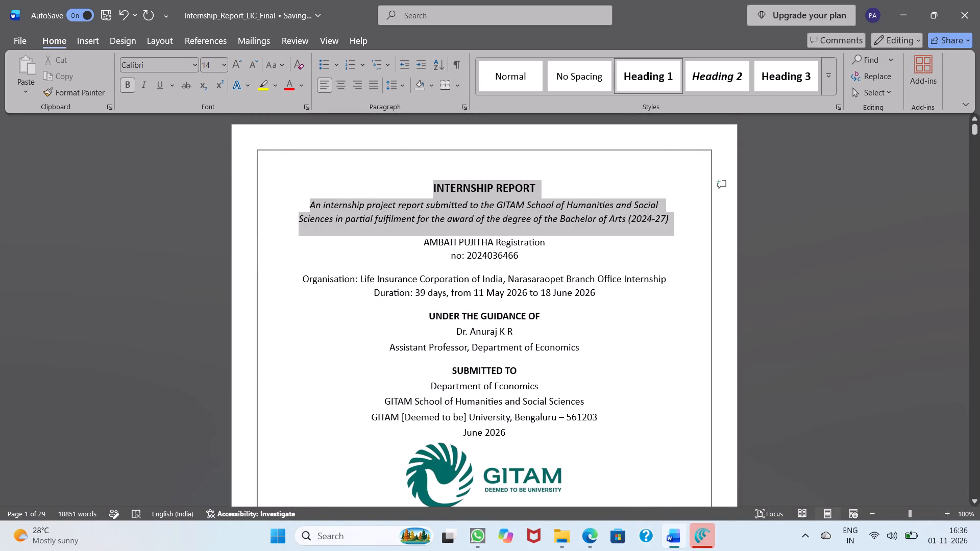
{"action": "scroll", "coordinate": [444, 313], "scroll_direction": "up", "scroll_amount": 1}
{"action": "left_click_drag", "start_coordinate": [444, 313], "coordinate": [584, 433]}
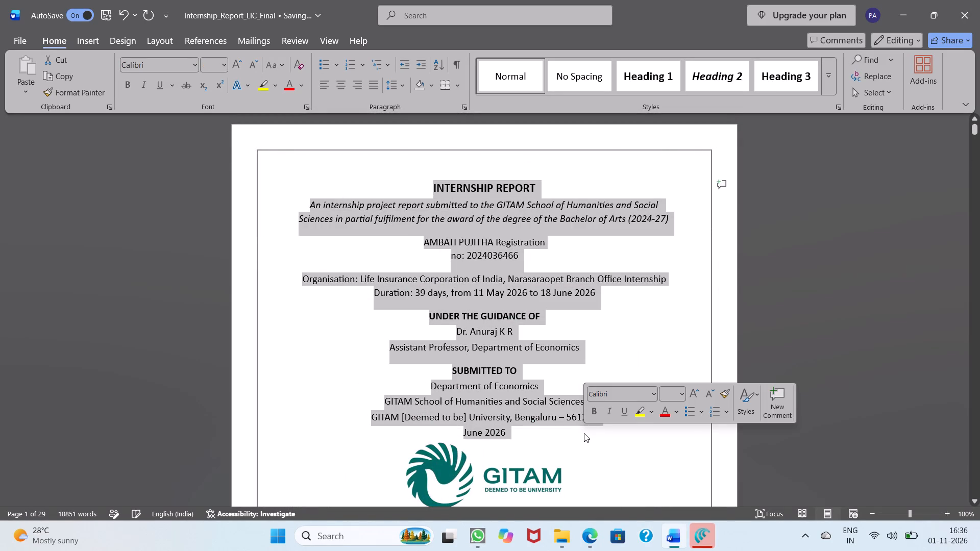
{"action": "left_click", "coordinate": [653, 392]}
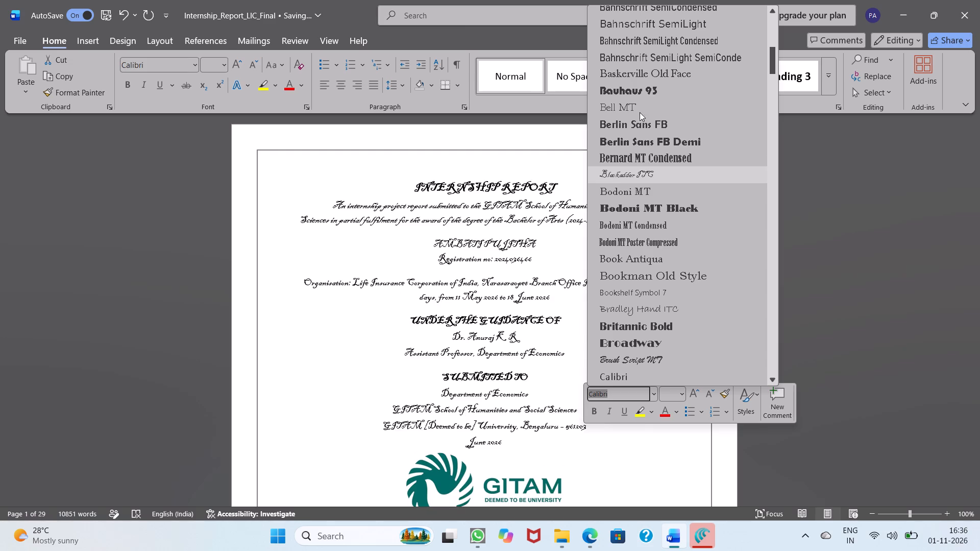
{"action": "left_click", "coordinate": [627, 395]}
{"action": "key", "text": "BackSpace"}
{"action": "key", "text": "BackSpace"}
{"action": "key", "text": "BackSpace"}
{"action": "key", "text": "BackSpace"}
{"action": "key", "text": "BackSpace"}
{"action": "key", "text": "BackSpace"}
{"action": "key", "text": "BackSpace"}
{"action": "key", "text": "BackSpace"}
{"action": "key", "text": "BackSpace"}
{"action": "key", "text": "BackSpace"}
{"action": "key", "text": "BackSpace"}
{"action": "key", "text": "BackSpace"}
{"action": "key", "text": "BackSpace"}
{"action": "key", "text": "BackSpace"}
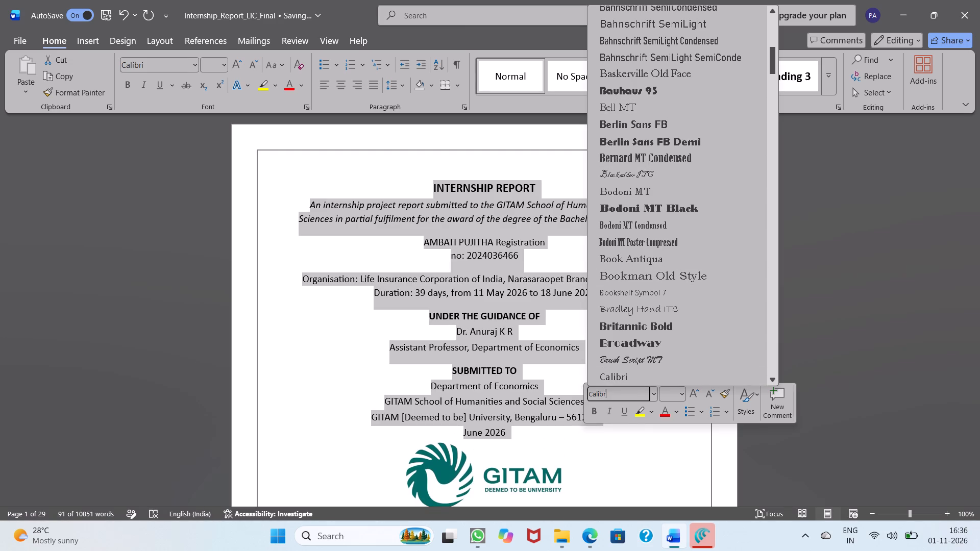
{"action": "key", "text": "t"}
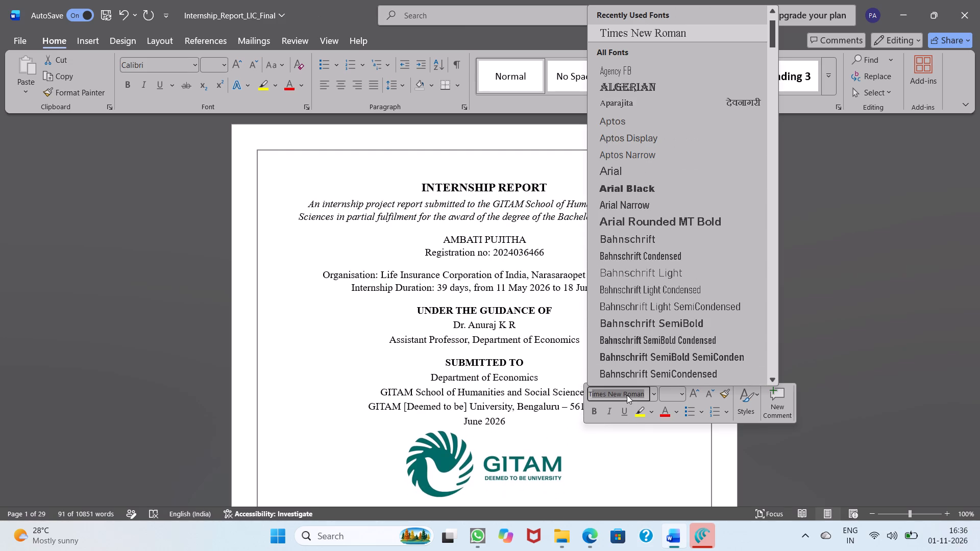
{"action": "key", "text": "Return"}
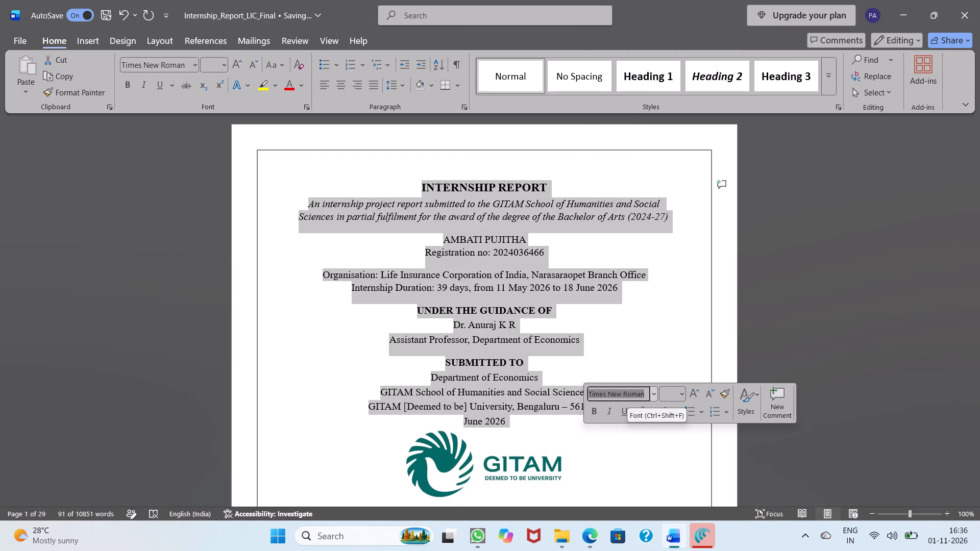
{"action": "left_click", "coordinate": [633, 449]}
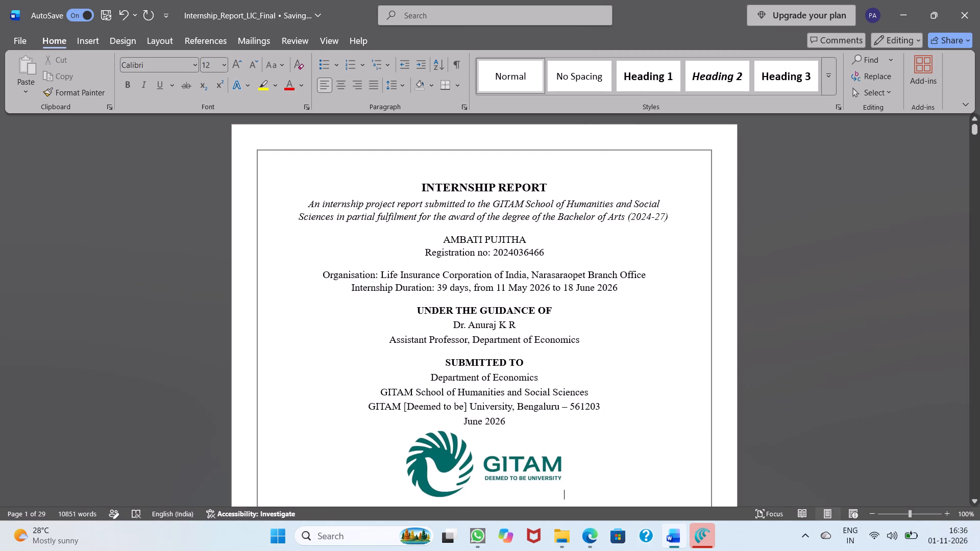
Replace the month in the date line above the GITAM logo with November.
{"action": "left_click", "coordinate": [480, 420]}
{"action": "key", "text": "BackSpace"}
{"action": "key", "text": "BackSpace"}
{"action": "key", "text": "BackSpace"}
{"action": "key", "text": "BackSpace"}
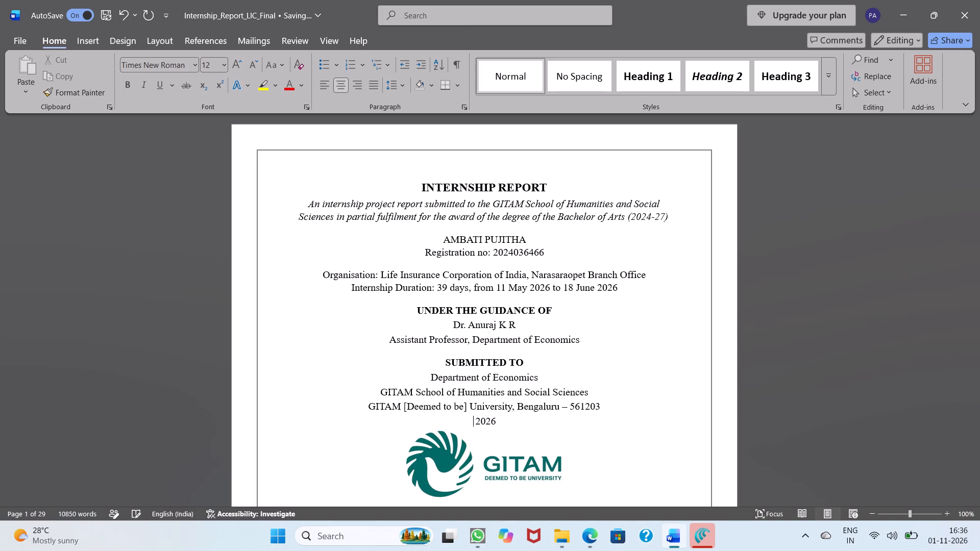
{"action": "key", "text": "n"}
{"action": "type", "text": "ove"}
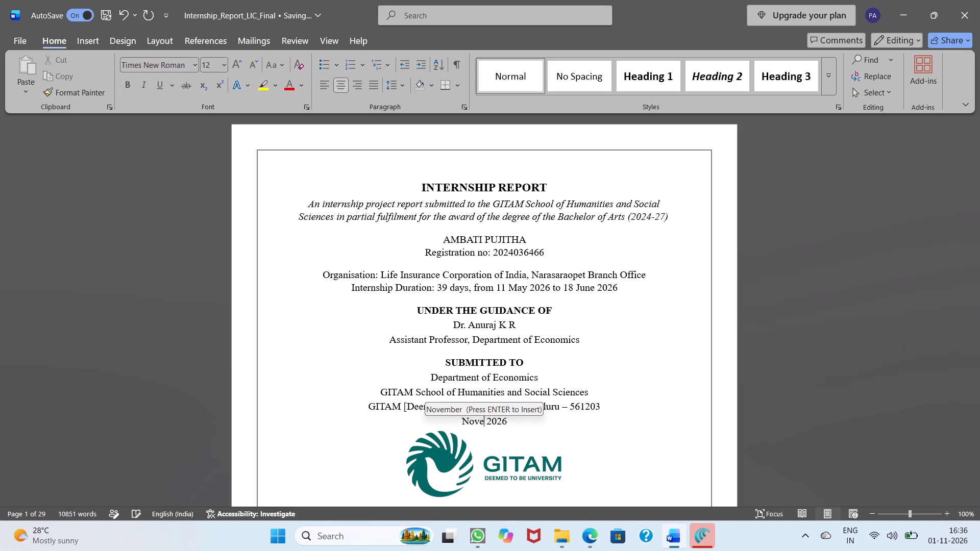
{"action": "type", "text": "mber"}
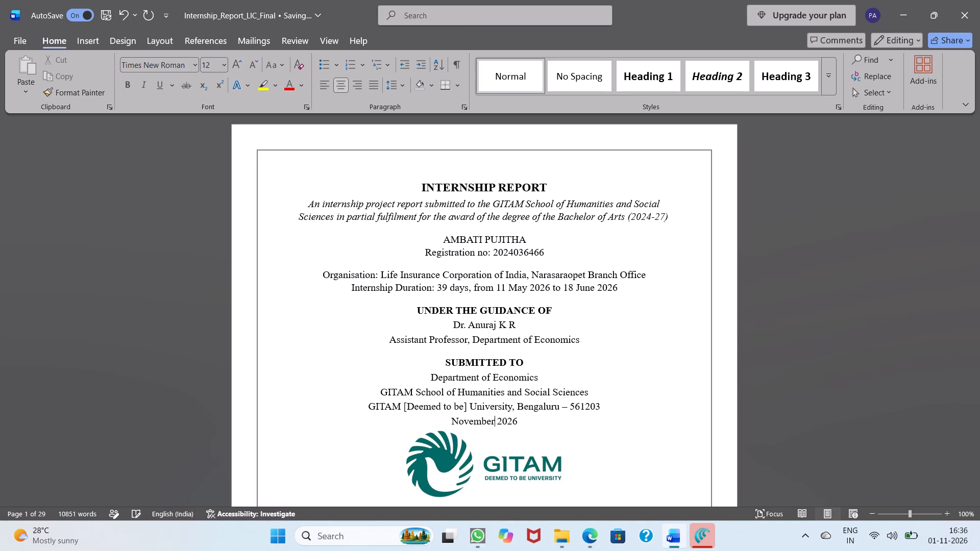
{"action": "key", "text": "space"}
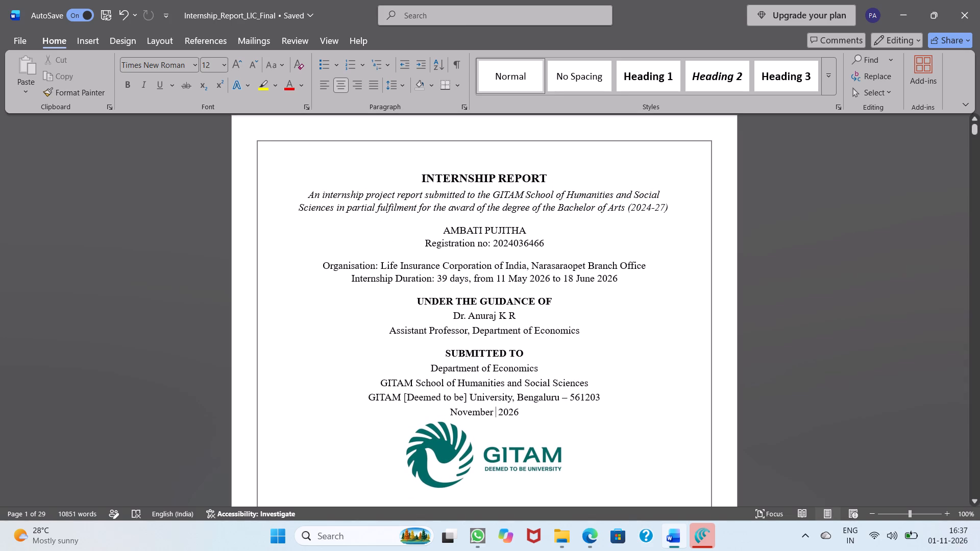
Check the cover page layout and the font and size of its title and of the text below it.
{"action": "scroll", "coordinate": [707, 550], "scroll_direction": "down", "scroll_amount": 1}
{"action": "scroll", "coordinate": [560, 480], "scroll_direction": "down", "scroll_amount": 3}
{"action": "scroll", "coordinate": [560, 480], "scroll_direction": "up", "scroll_amount": 2}
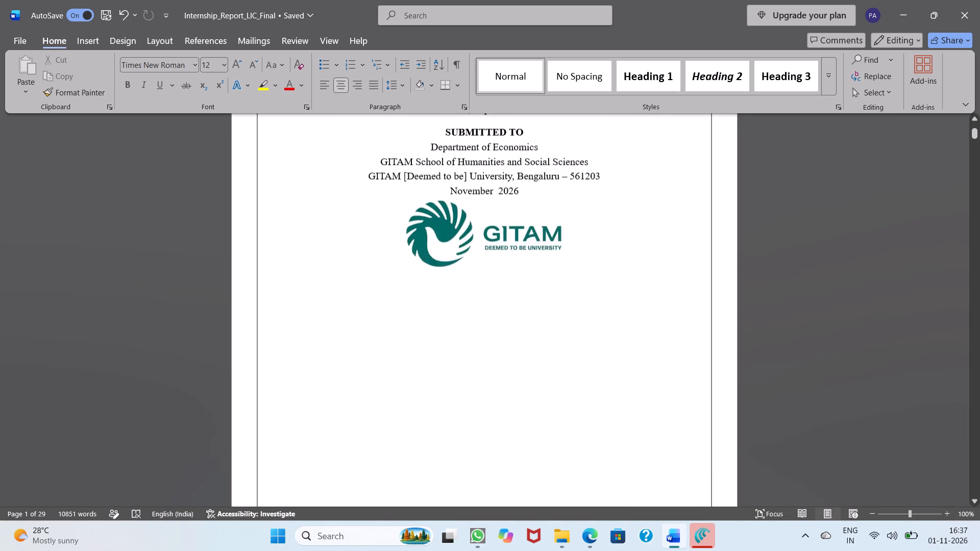
{"action": "scroll", "coordinate": [560, 480], "scroll_direction": "up", "scroll_amount": 1}
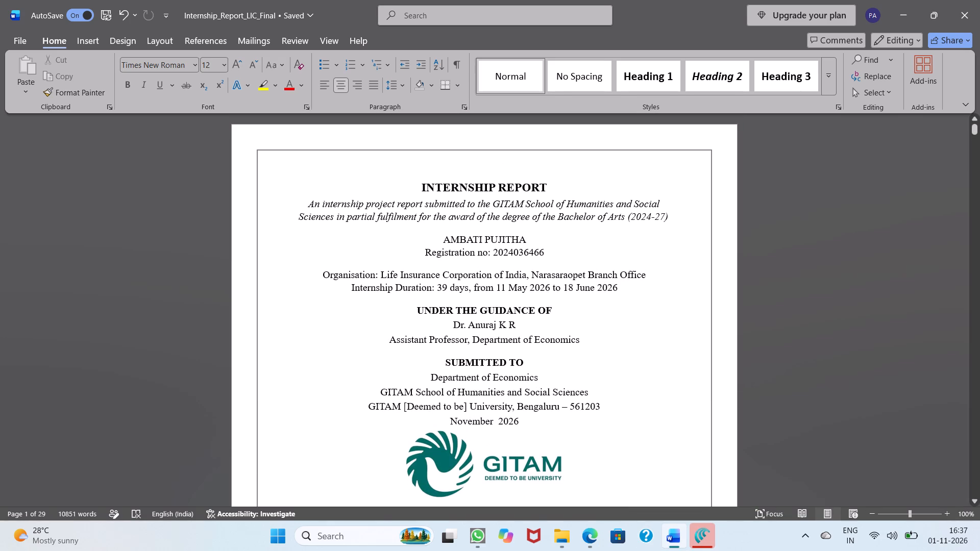
{"action": "left_click_drag", "start_coordinate": [422, 185], "coordinate": [542, 184]}
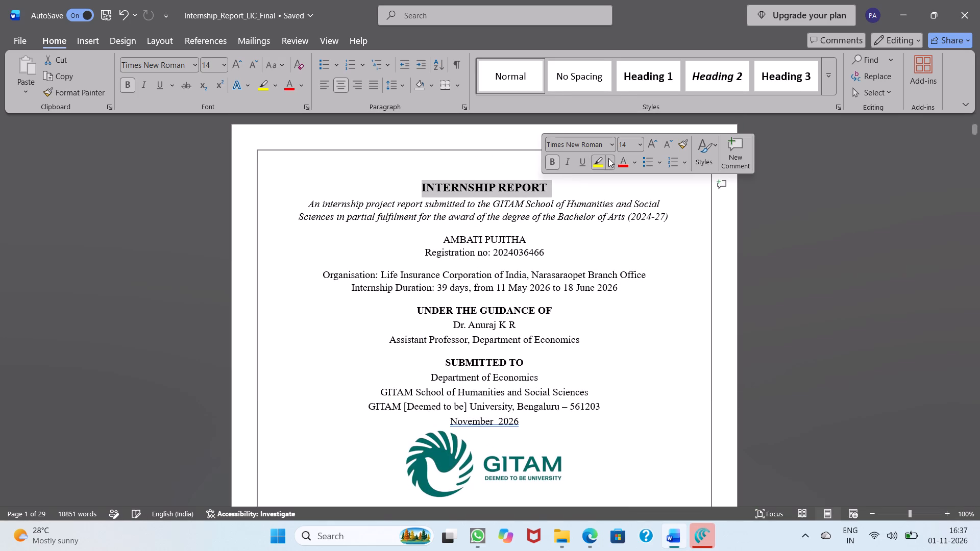
{"action": "left_click", "coordinate": [603, 290]}
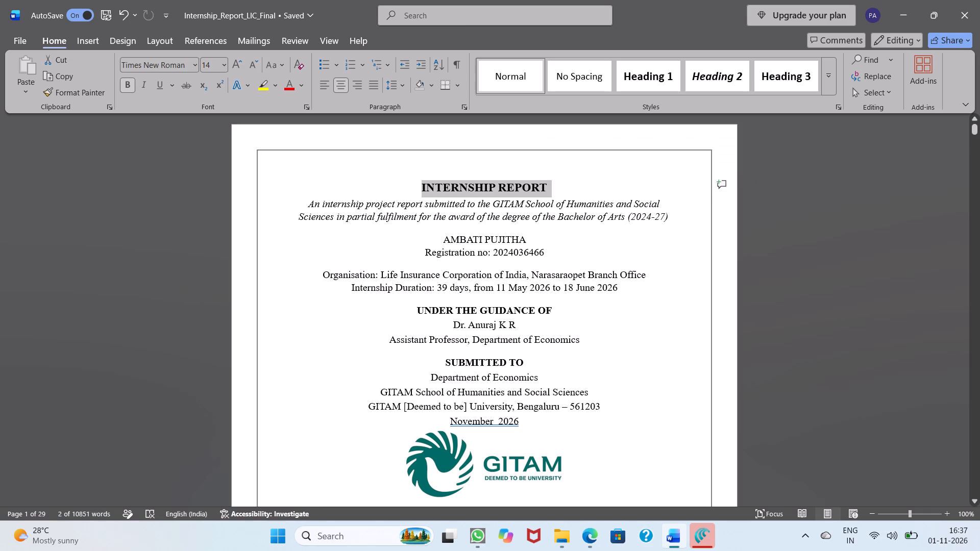
{"action": "left_click_drag", "start_coordinate": [309, 204], "coordinate": [526, 427]}
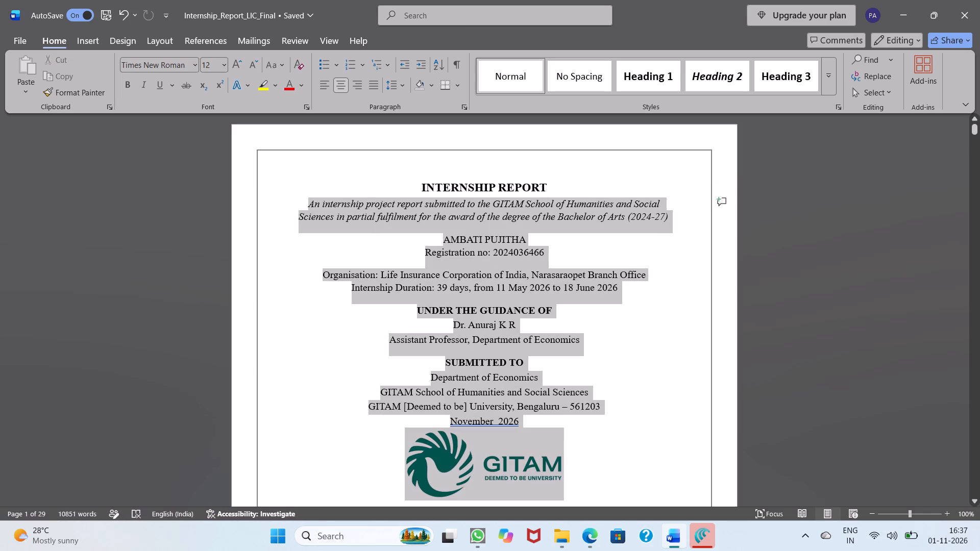
{"action": "left_click_drag", "start_coordinate": [526, 427], "coordinate": [522, 423]}
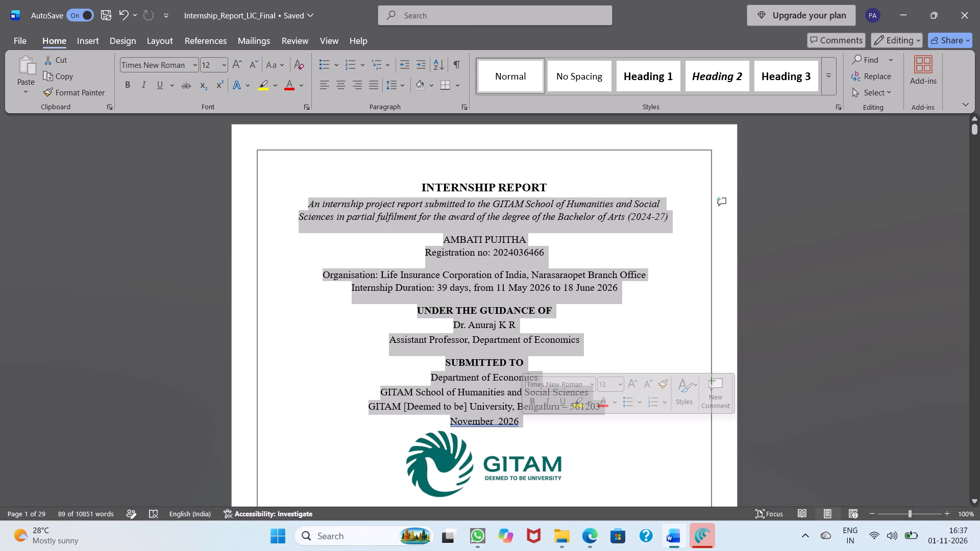
Enlarge the GITAM logo on the cover page by stretching it much taller and slightly wider.
{"action": "left_click", "coordinate": [557, 443]}
{"action": "scroll", "coordinate": [557, 443], "scroll_direction": "down", "scroll_amount": 1}
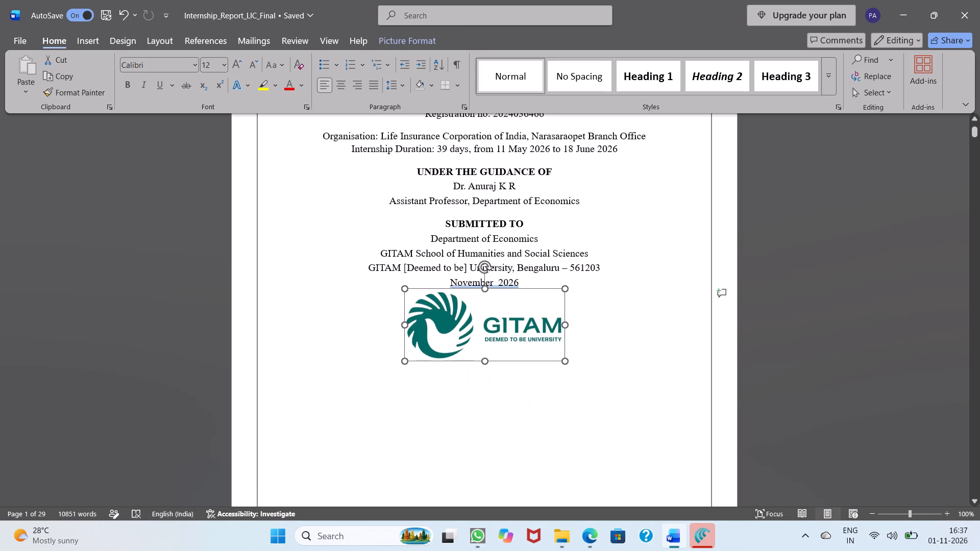
{"action": "left_click_drag", "start_coordinate": [486, 359], "coordinate": [489, 399]}
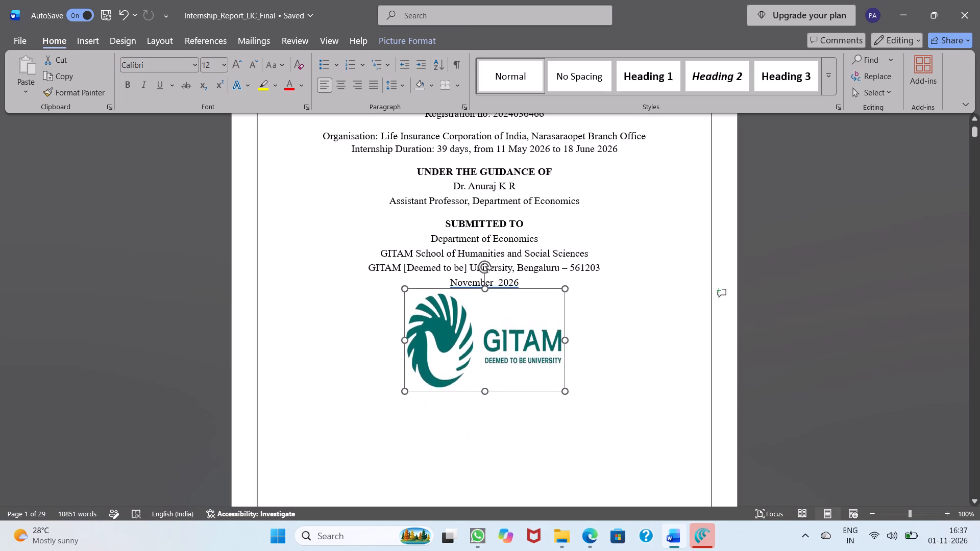
{"action": "left_click_drag", "start_coordinate": [489, 399], "coordinate": [495, 448]}
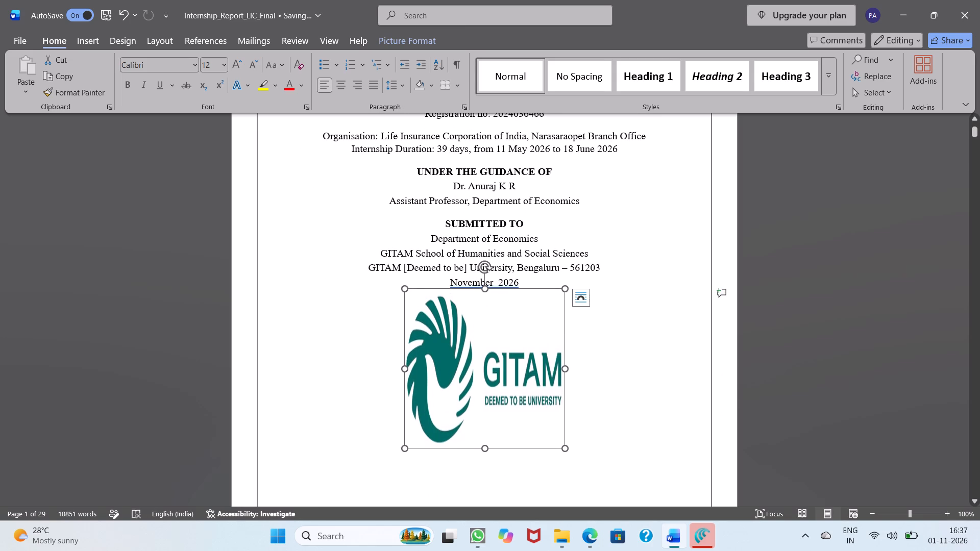
{"action": "left_click_drag", "start_coordinate": [565, 370], "coordinate": [586, 373]}
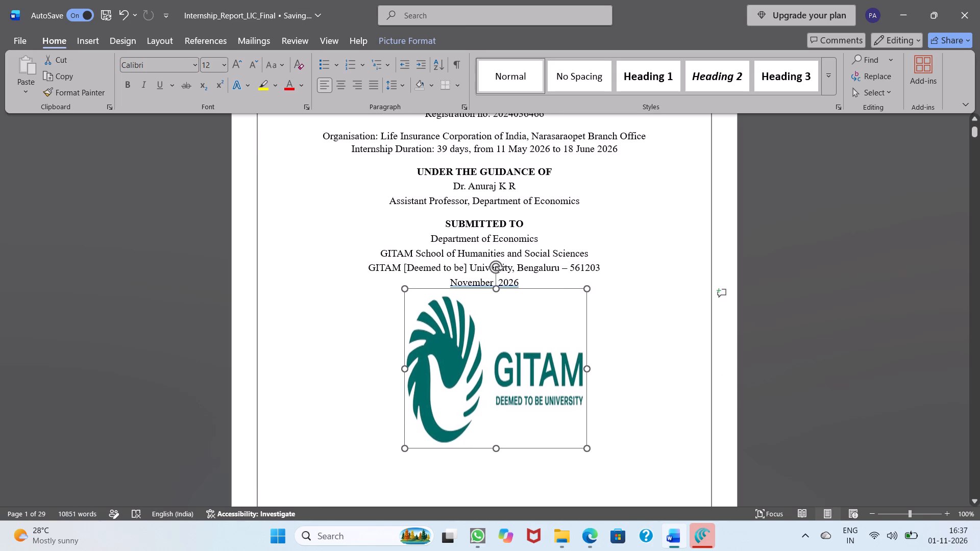
{"action": "left_click", "coordinate": [497, 288]}
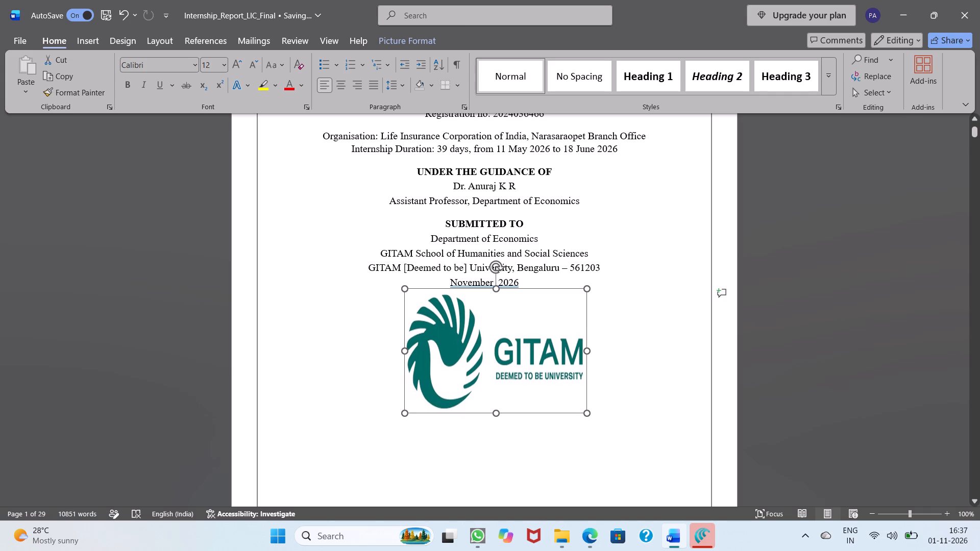
{"action": "left_click_drag", "start_coordinate": [496, 288], "coordinate": [496, 294]}
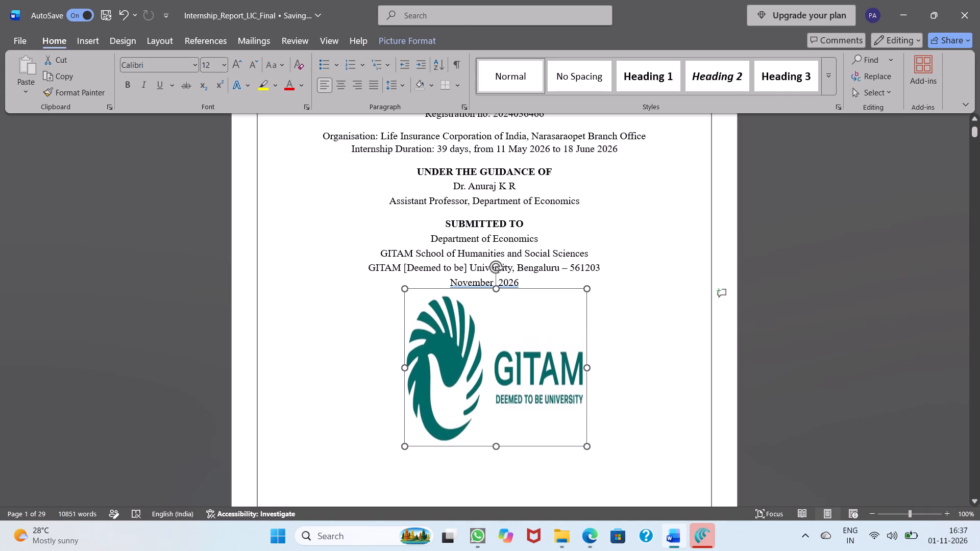
{"action": "left_click_drag", "start_coordinate": [496, 294], "coordinate": [497, 305]}
{"action": "left_click", "coordinate": [499, 361]}
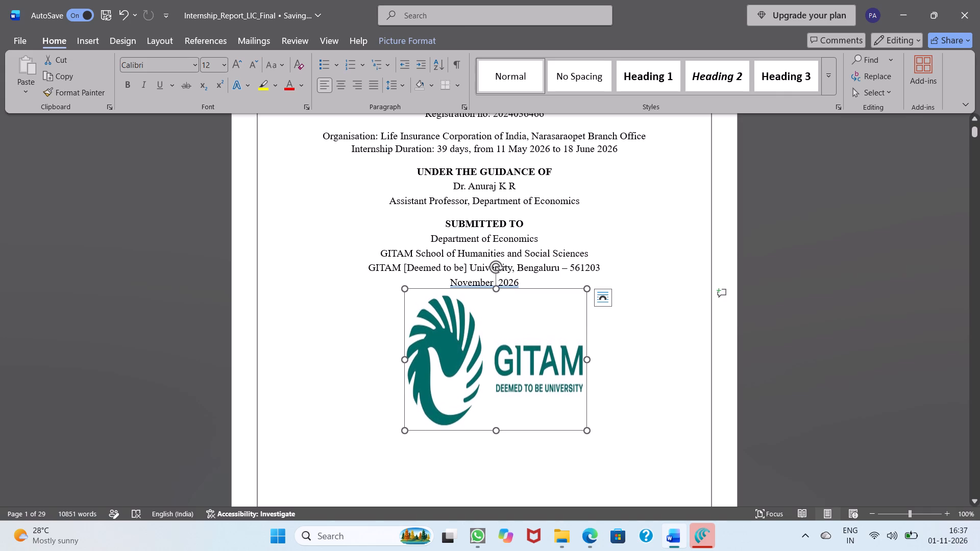
{"action": "left_click", "coordinate": [661, 362]}
Review the cover page with the resized logo and the layout of the TABLE OF CONTENTS page.
{"action": "scroll", "coordinate": [661, 362], "scroll_direction": "up", "scroll_amount": 1}
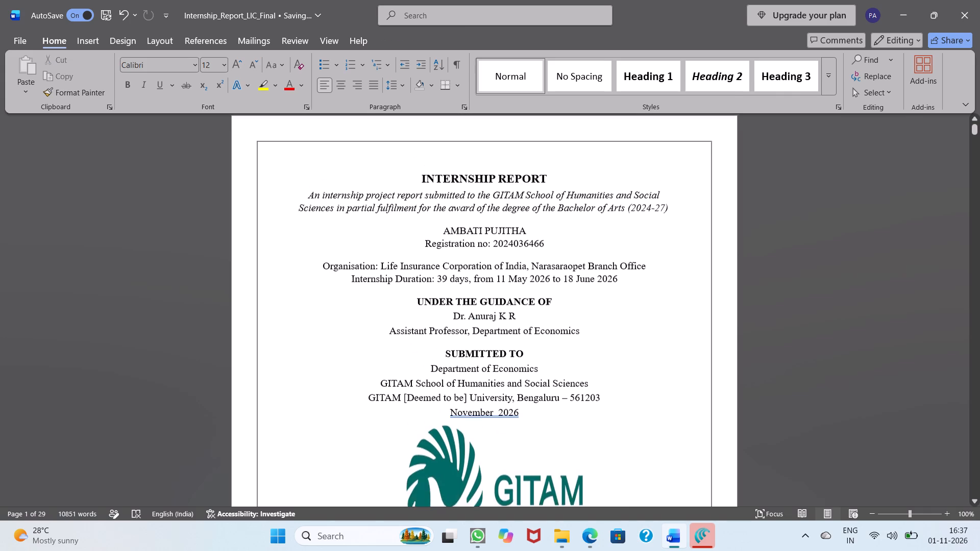
{"action": "scroll", "coordinate": [554, 328], "scroll_direction": "down", "scroll_amount": 5}
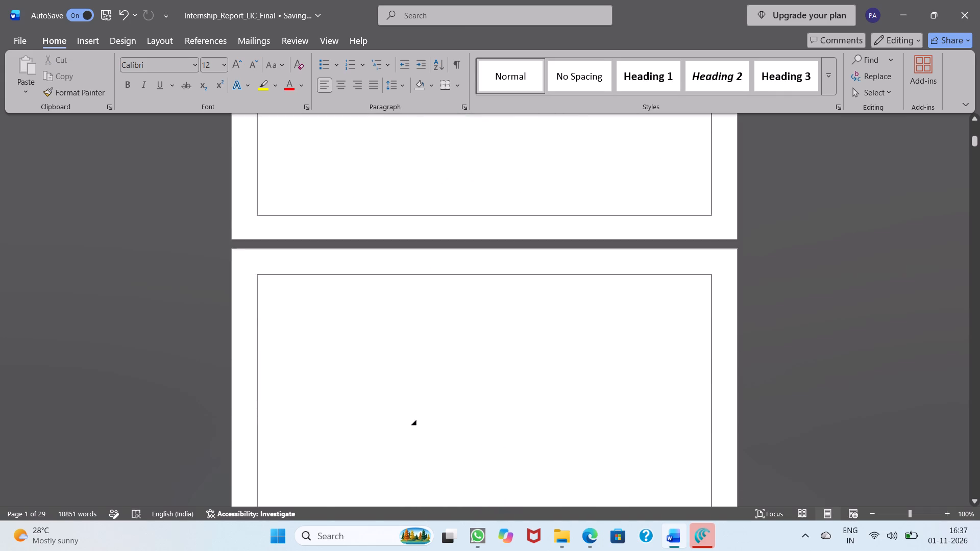
{"action": "scroll", "coordinate": [554, 328], "scroll_direction": "down", "scroll_amount": 1}
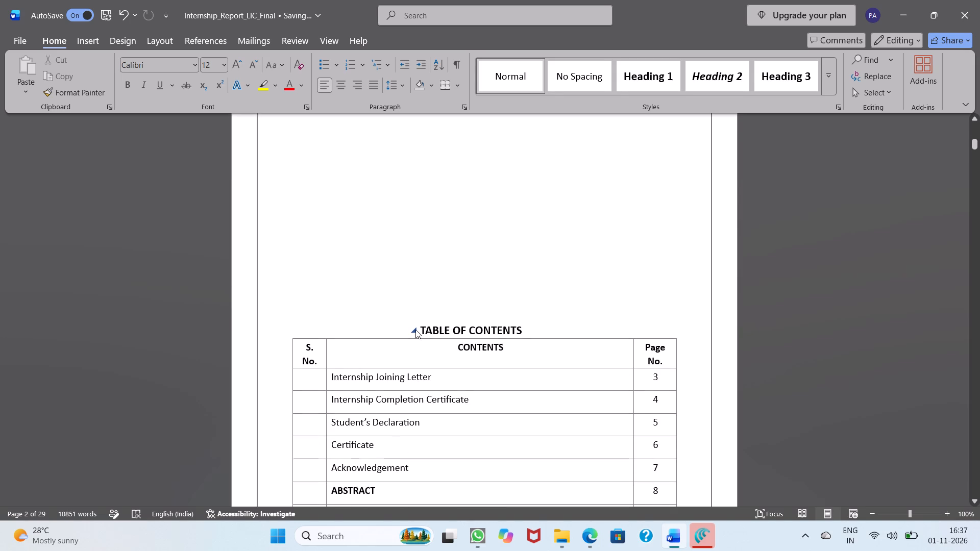
{"action": "left_click", "coordinate": [415, 330]}
{"action": "left_click", "coordinate": [415, 330]}
{"action": "scroll", "coordinate": [415, 330], "scroll_direction": "down", "scroll_amount": 2}
{"action": "scroll", "coordinate": [415, 330], "scroll_direction": "up", "scroll_amount": 1}
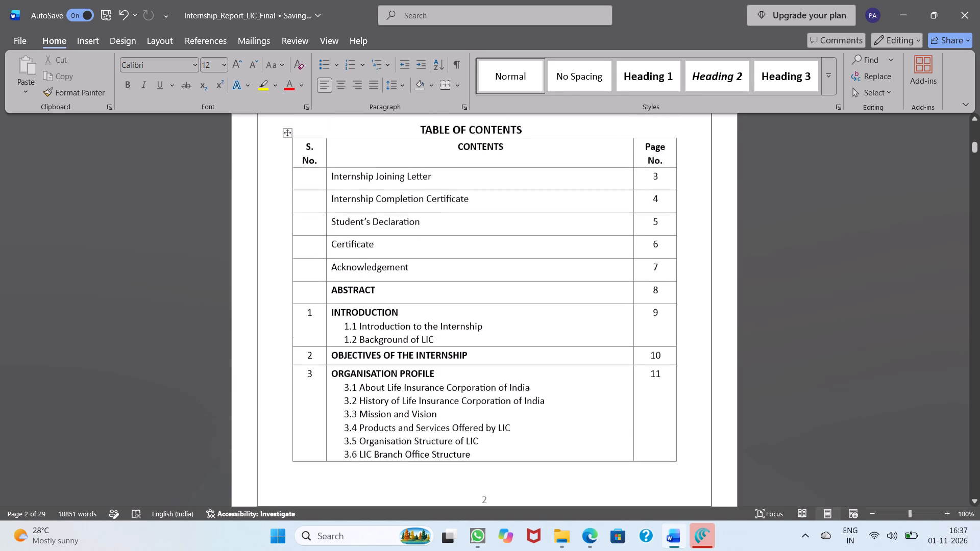
{"action": "scroll", "coordinate": [415, 330], "scroll_direction": "up", "scroll_amount": 1}
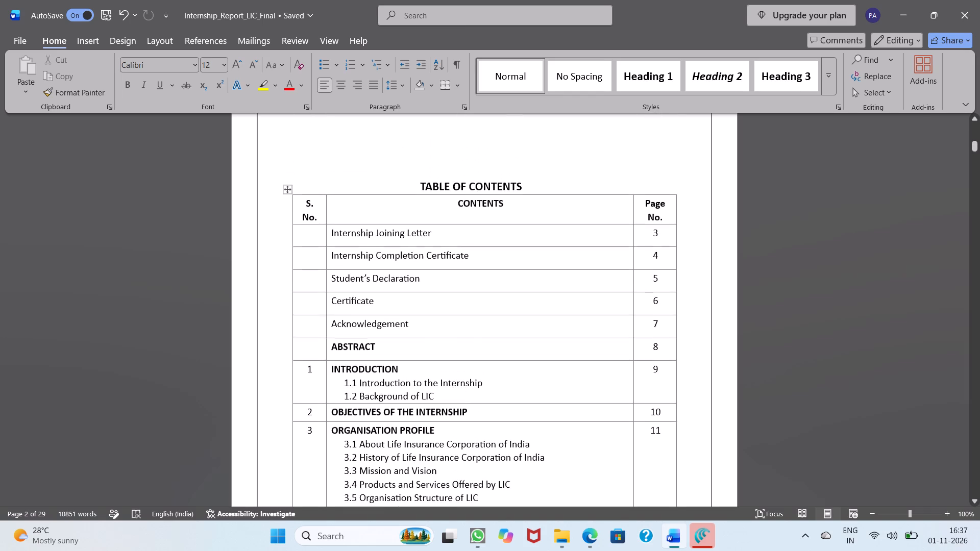
Set the TABLE OF CONTENTS heading and the entire contents table below it in Times New Roman.
{"action": "left_click_drag", "start_coordinate": [422, 184], "coordinate": [435, 186]}
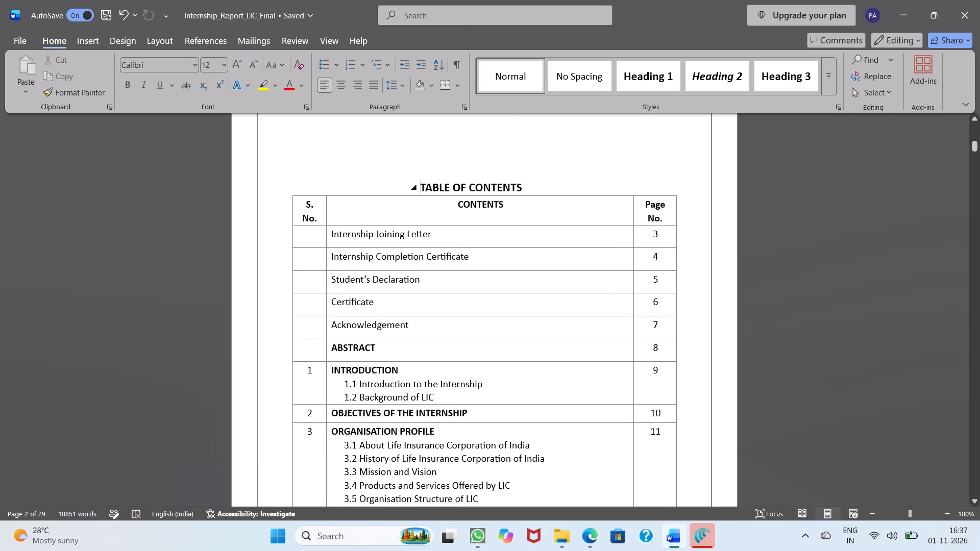
{"action": "left_click_drag", "start_coordinate": [435, 186], "coordinate": [452, 529]}
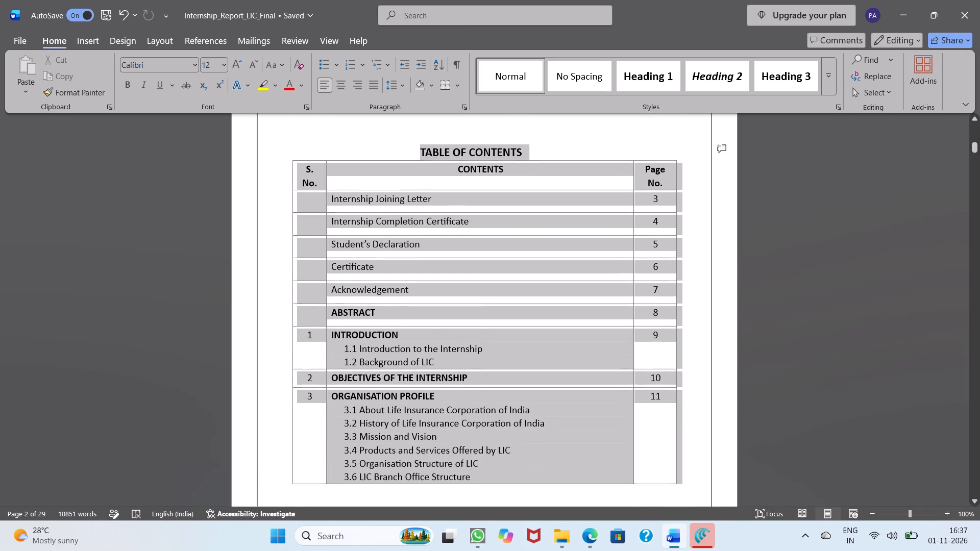
{"action": "left_click_drag", "start_coordinate": [452, 529], "coordinate": [431, 437]}
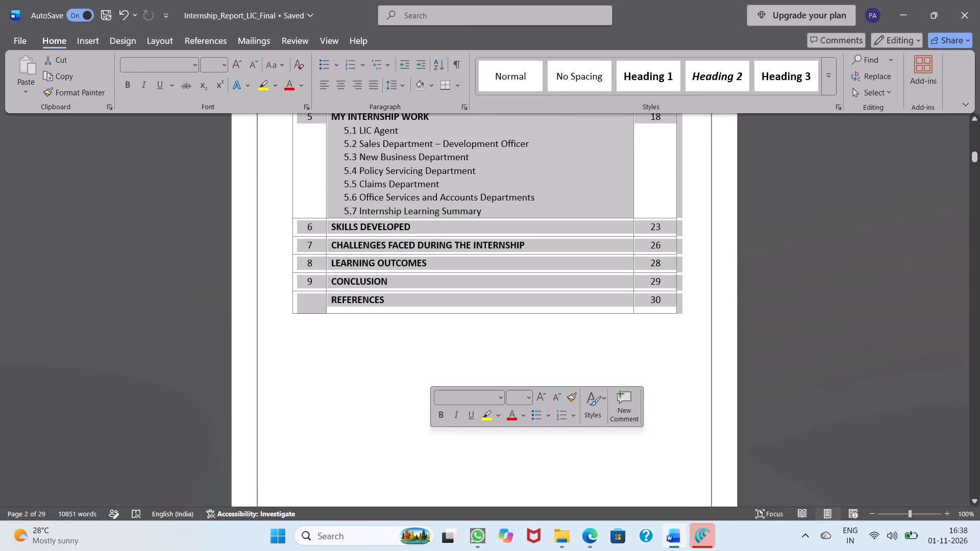
{"action": "left_click", "coordinate": [480, 399]}
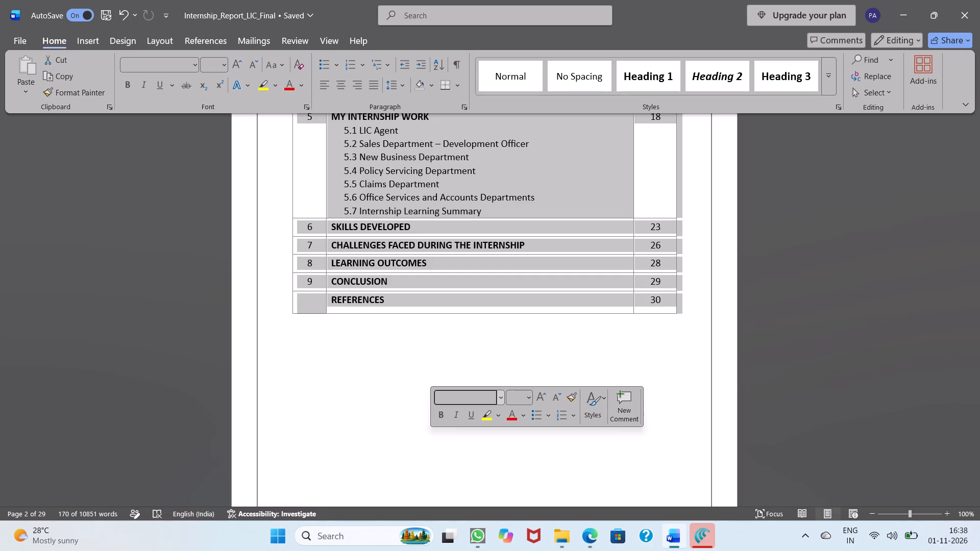
{"action": "key", "text": "t"}
{"action": "key", "text": "Return"}
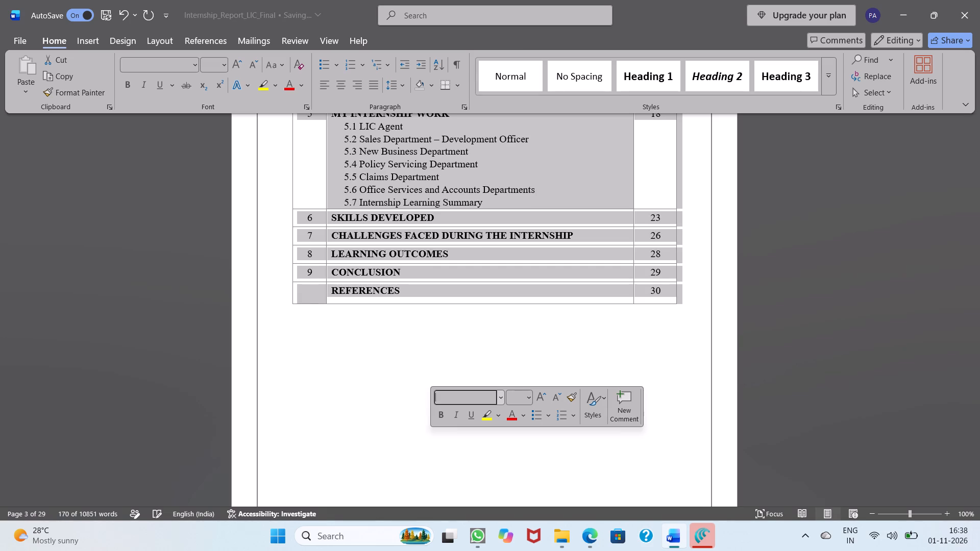
{"action": "left_click", "coordinate": [543, 363]}
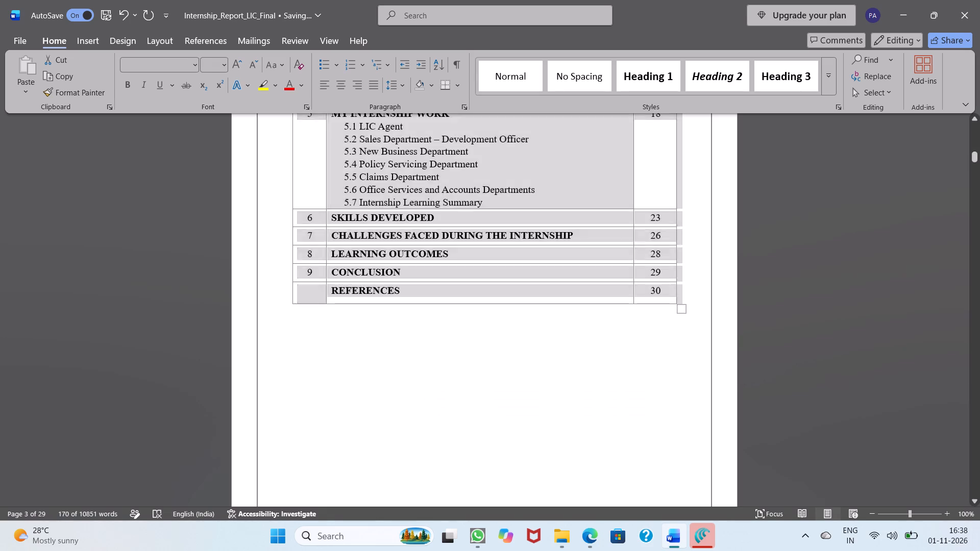
Review the contents table across its two pages, checking its rows, fonts and placement on the page.
{"action": "scroll", "coordinate": [543, 363], "scroll_direction": "up", "scroll_amount": 5}
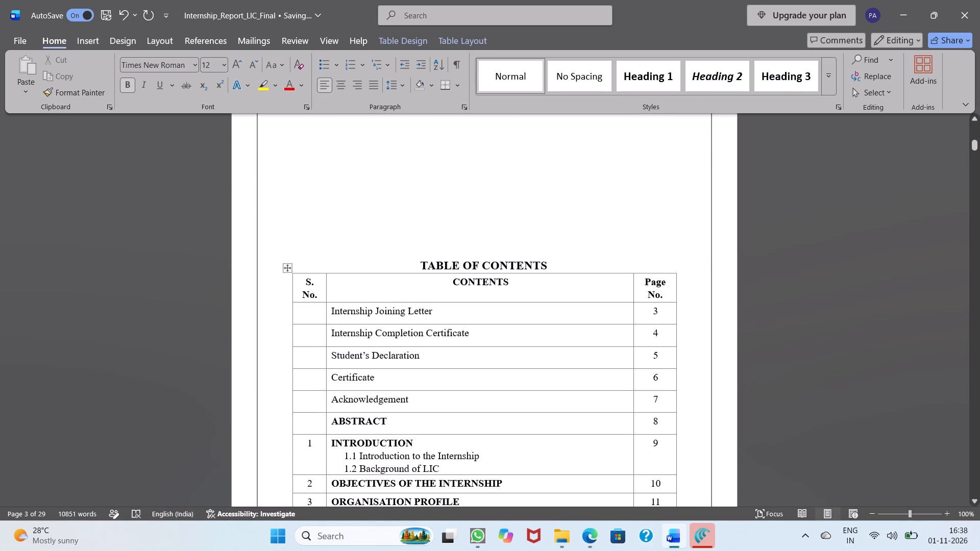
{"action": "scroll", "coordinate": [369, 338], "scroll_direction": "down", "scroll_amount": 1}
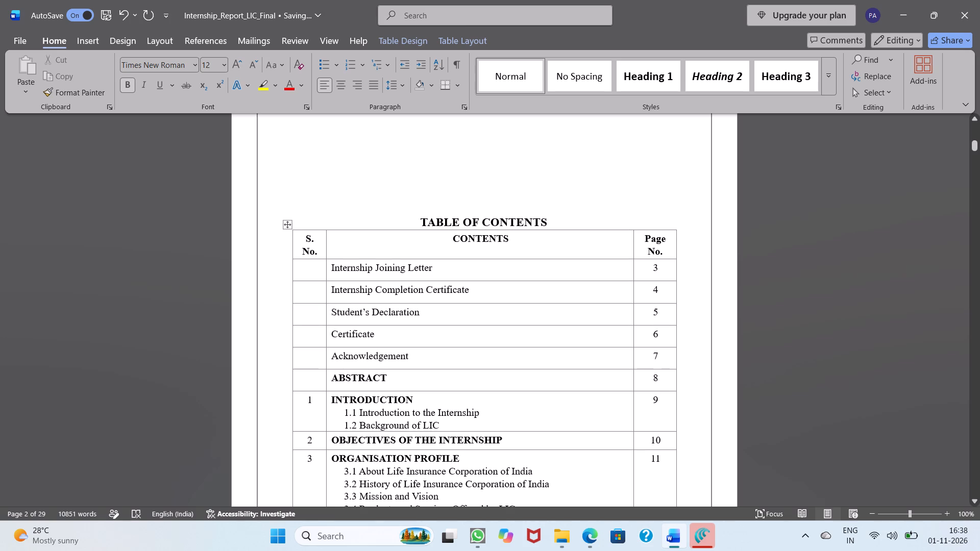
{"action": "left_click", "coordinate": [295, 437]}
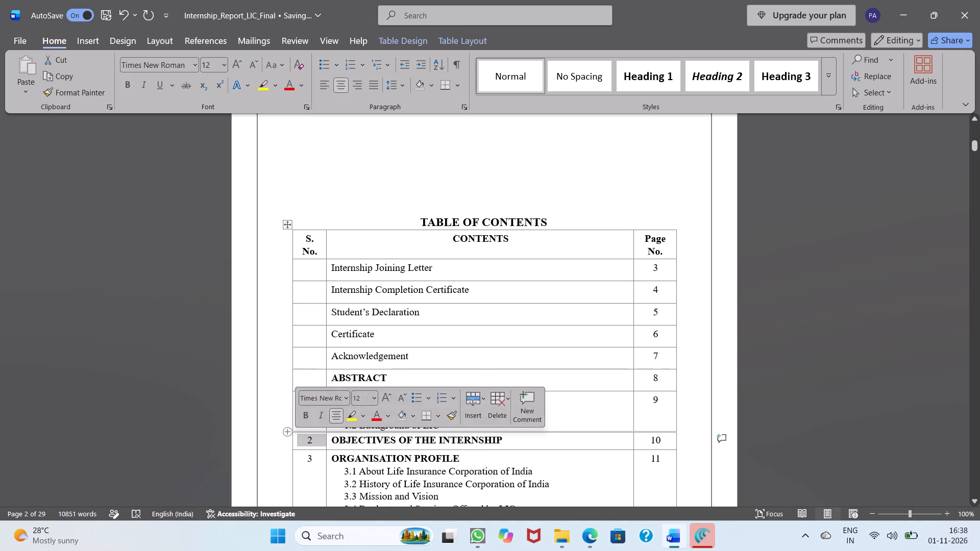
{"action": "left_click", "coordinate": [283, 441]}
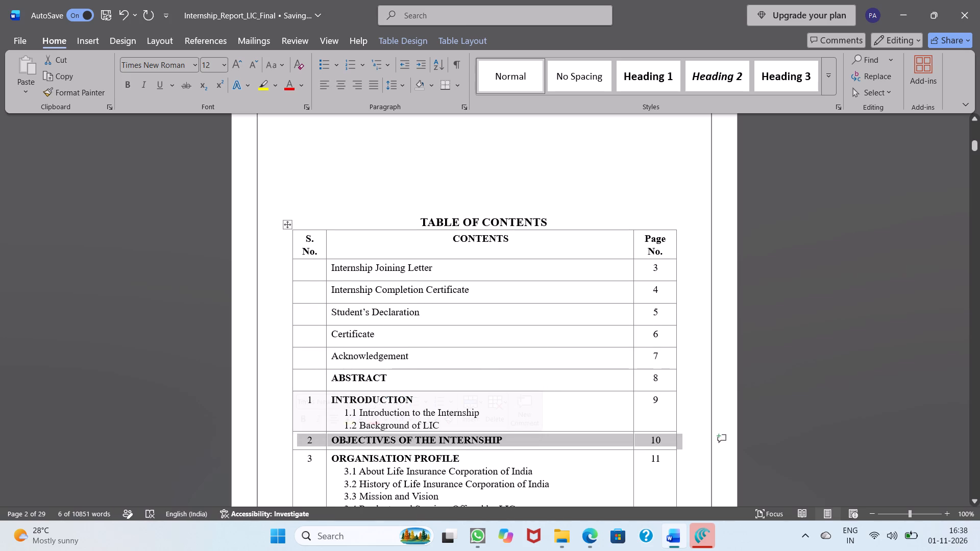
{"action": "left_click", "coordinate": [689, 315]}
{"action": "scroll", "coordinate": [689, 315], "scroll_direction": "down", "scroll_amount": 2}
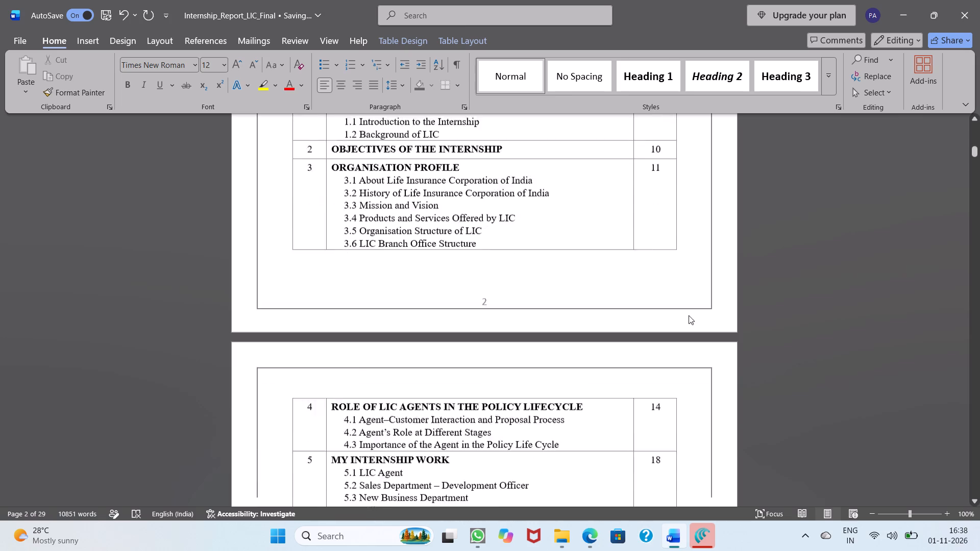
{"action": "scroll", "coordinate": [689, 315], "scroll_direction": "down", "scroll_amount": 3}
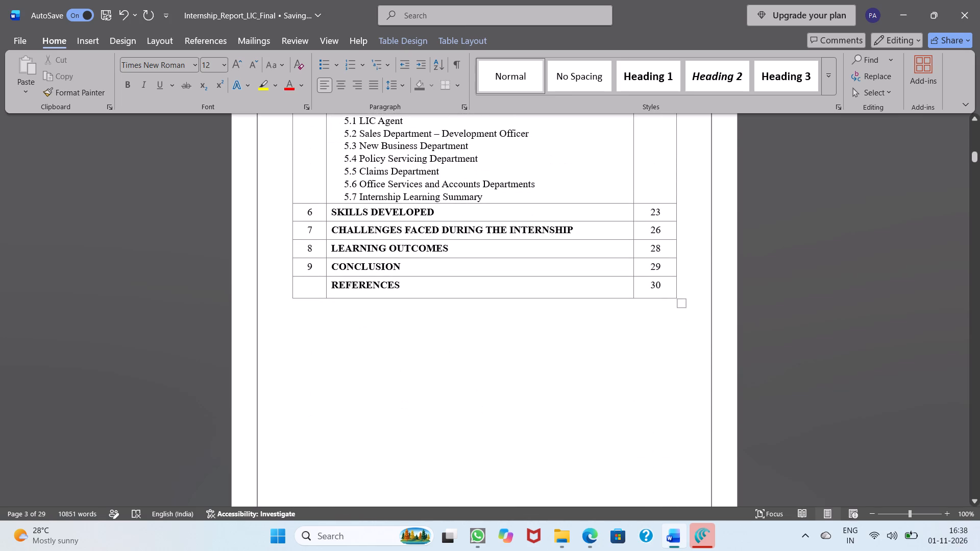
{"action": "scroll", "coordinate": [689, 315], "scroll_direction": "up", "scroll_amount": 2}
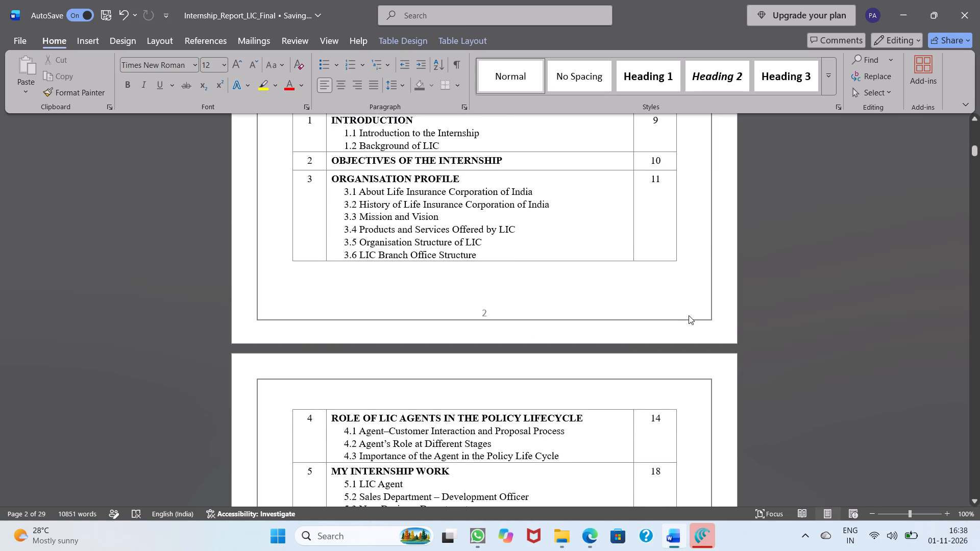
{"action": "scroll", "coordinate": [689, 315], "scroll_direction": "up", "scroll_amount": 4}
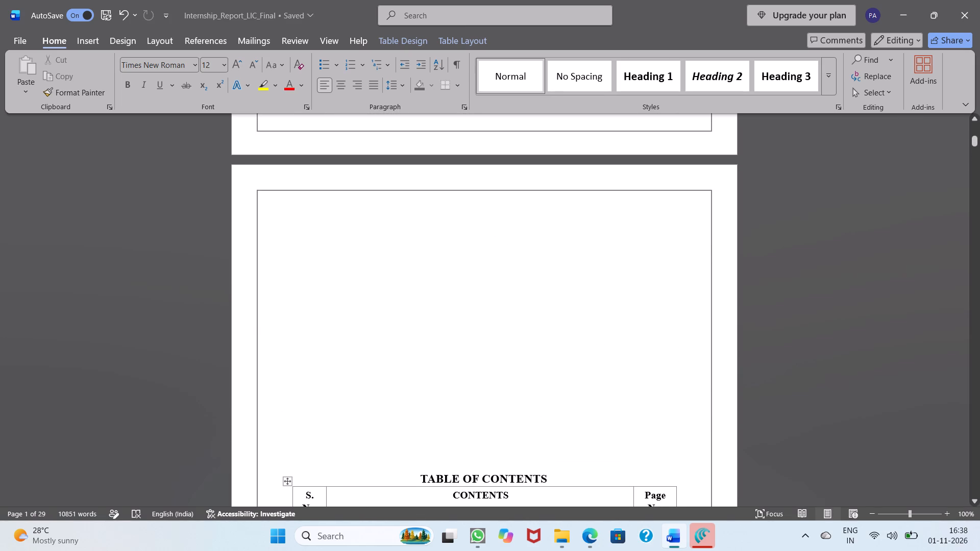
{"action": "double_click", "coordinate": [290, 481]}
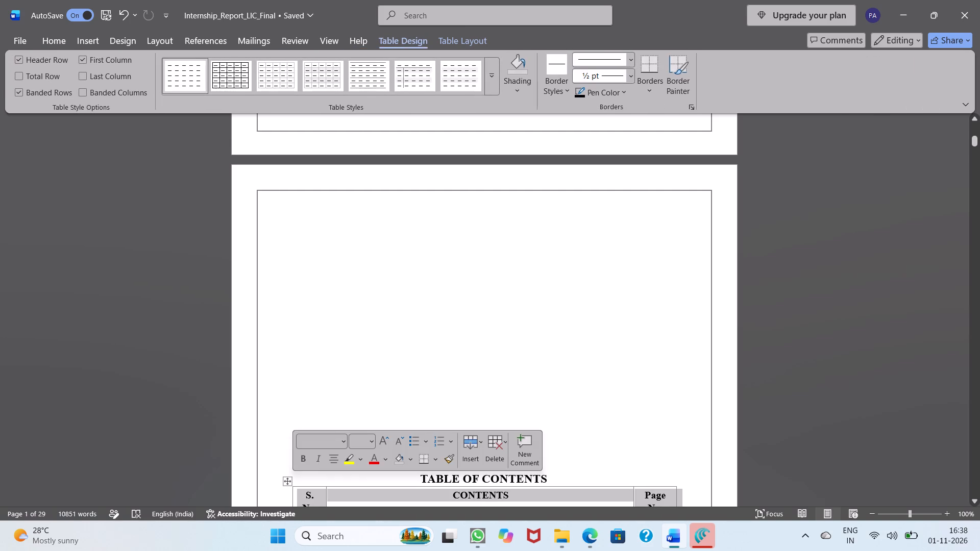
{"action": "left_click", "coordinate": [310, 478]}
{"action": "scroll", "coordinate": [310, 478], "scroll_direction": "down", "scroll_amount": 2}
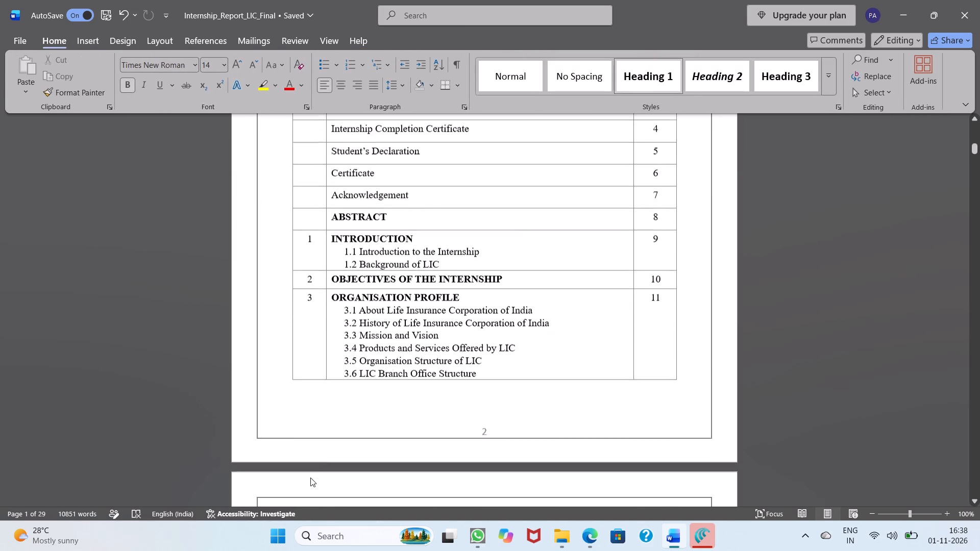
Set the Internship Joining Letter heading above the scanned letter in Times New Roman.
{"action": "scroll", "coordinate": [310, 478], "scroll_direction": "down", "scroll_amount": 4}
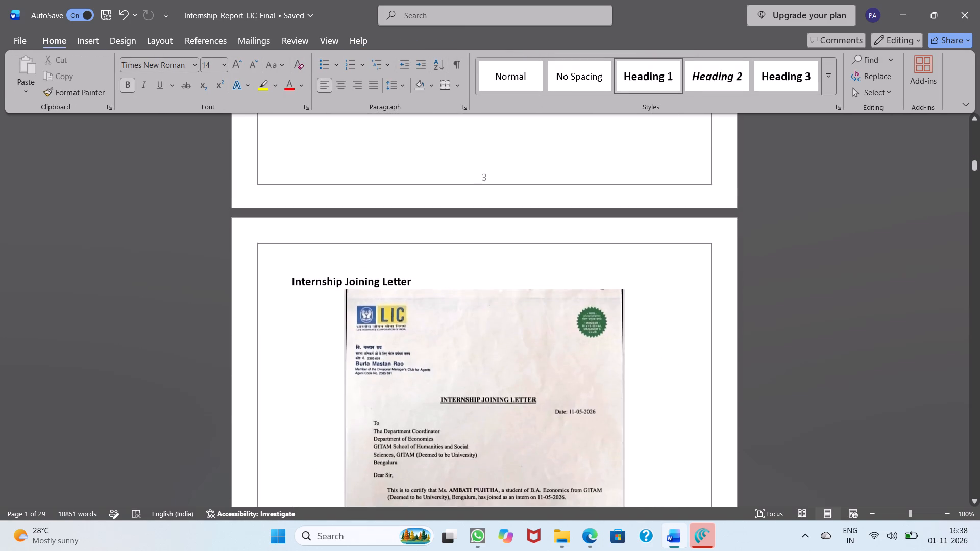
{"action": "scroll", "coordinate": [310, 478], "scroll_direction": "down", "scroll_amount": 2}
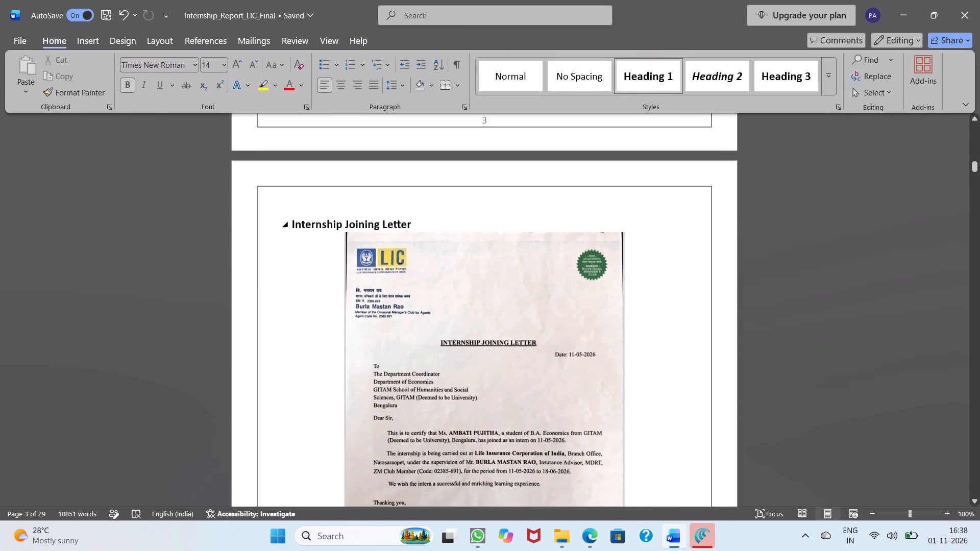
{"action": "left_click_drag", "start_coordinate": [293, 221], "coordinate": [399, 218]}
{"action": "left_click", "coordinate": [446, 177]}
{"action": "key", "text": "BackSpace"}
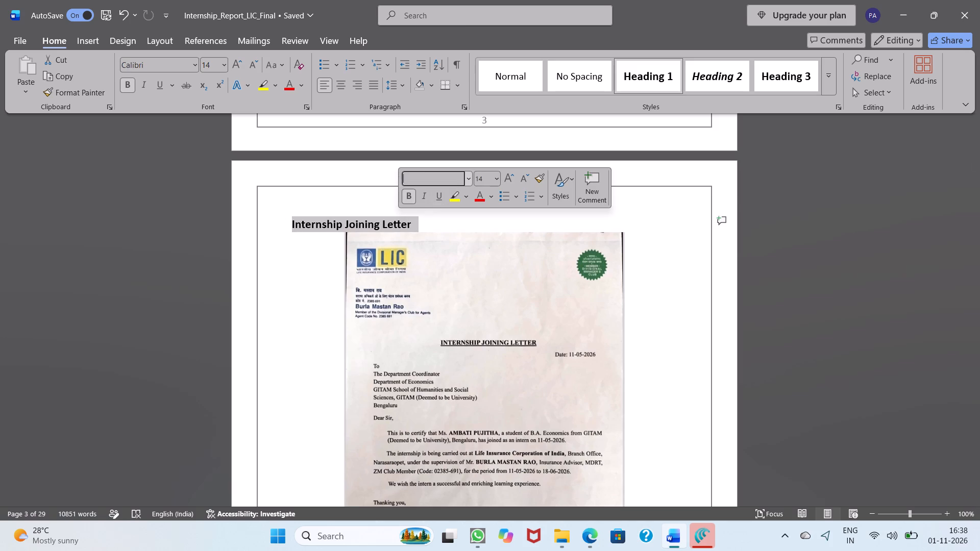
{"action": "type", "text": "tim"}
{"action": "key", "text": "Return"}
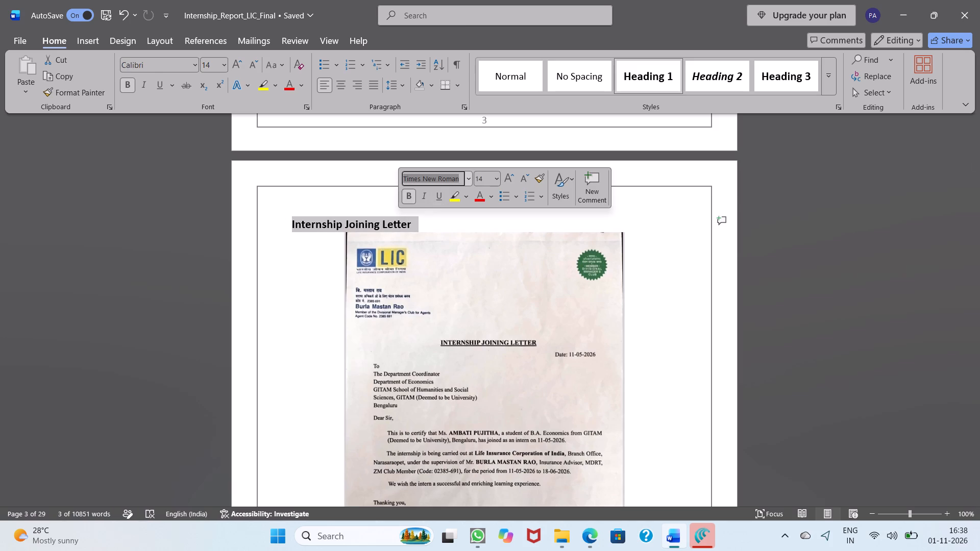
{"action": "left_click", "coordinate": [487, 335]}
Review the layout of the joining letter and Internship Completion Certificate pages with their scanned images.
{"action": "scroll", "coordinate": [487, 335], "scroll_direction": "down", "scroll_amount": 1}
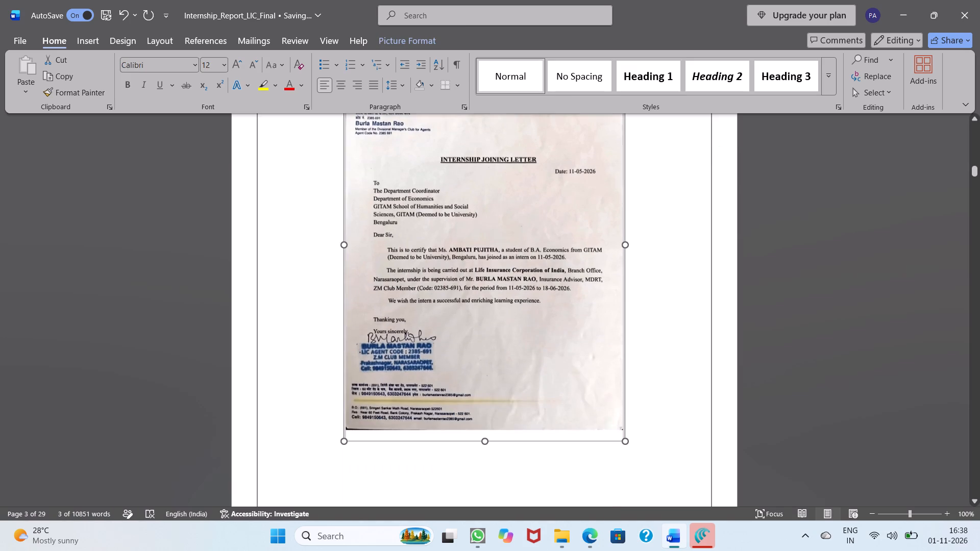
{"action": "scroll", "coordinate": [487, 335], "scroll_direction": "down", "scroll_amount": 1}
{"action": "scroll", "coordinate": [487, 335], "scroll_direction": "up", "scroll_amount": 3}
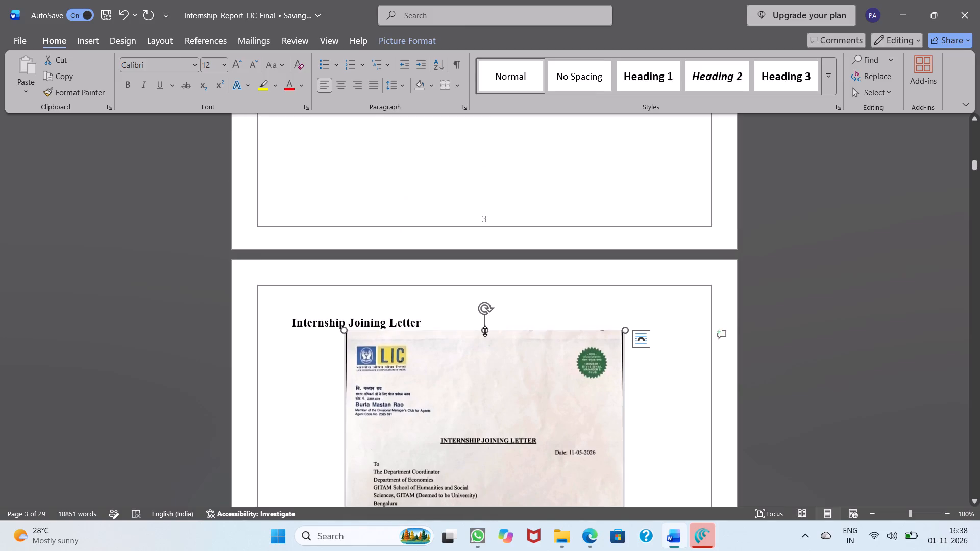
{"action": "left_click", "coordinate": [485, 330]}
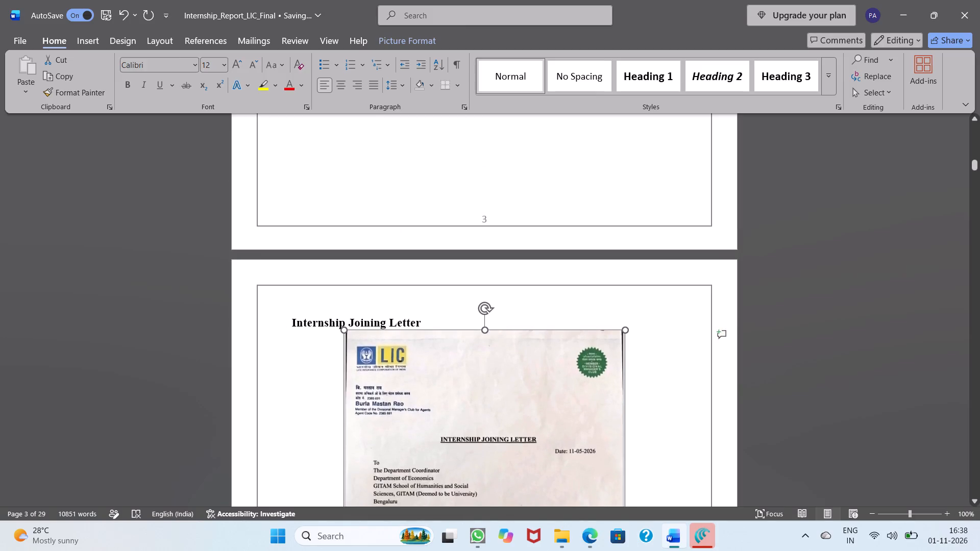
{"action": "left_click", "coordinate": [313, 400]}
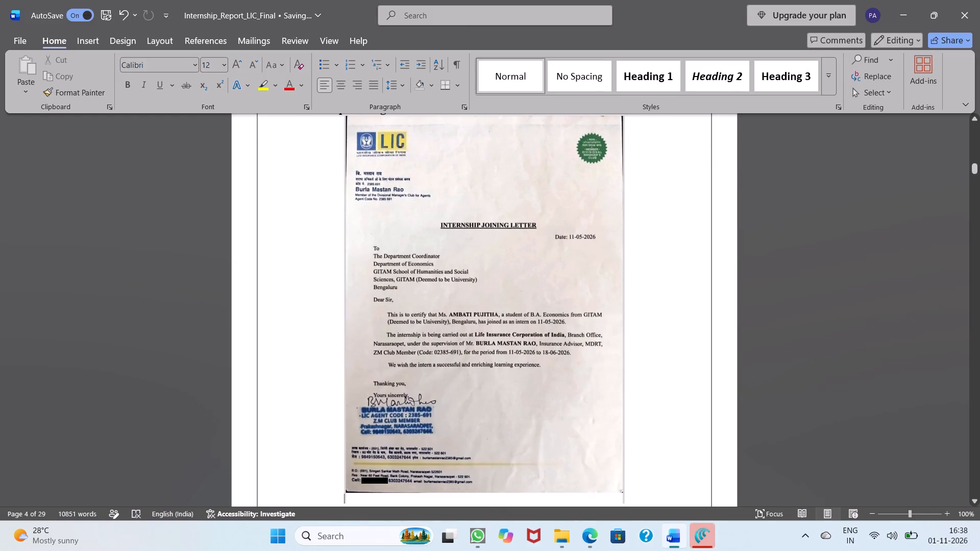
{"action": "left_click", "coordinate": [682, 394]}
{"action": "scroll", "coordinate": [682, 394], "scroll_direction": "down", "scroll_amount": 1}
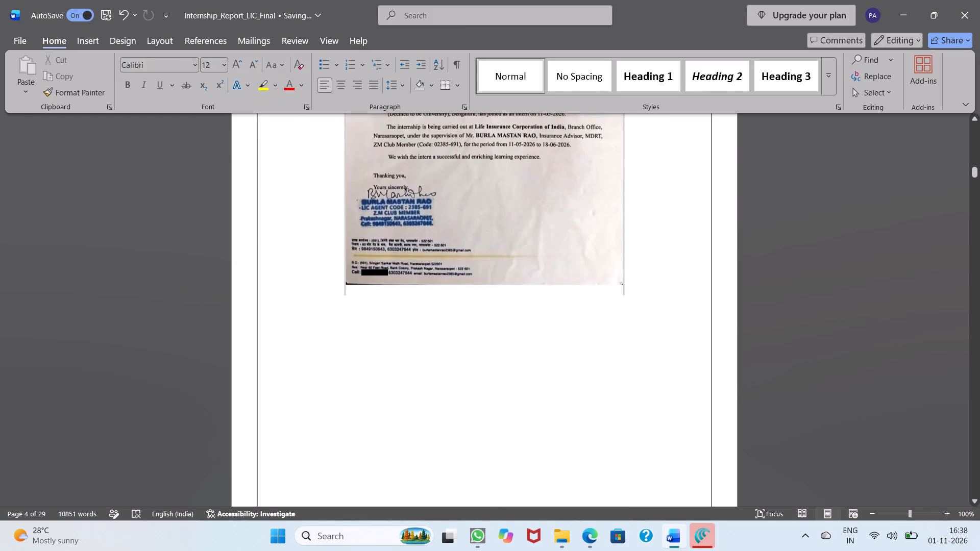
{"action": "scroll", "coordinate": [682, 394], "scroll_direction": "up", "scroll_amount": 2}
{"action": "scroll", "coordinate": [682, 394], "scroll_direction": "down", "scroll_amount": 4}
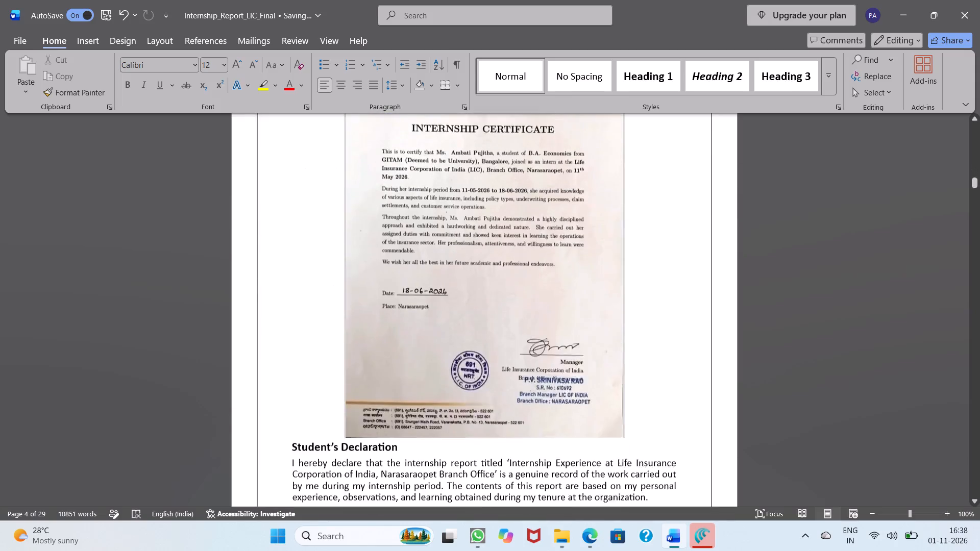
{"action": "scroll", "coordinate": [682, 394], "scroll_direction": "up", "scroll_amount": 2}
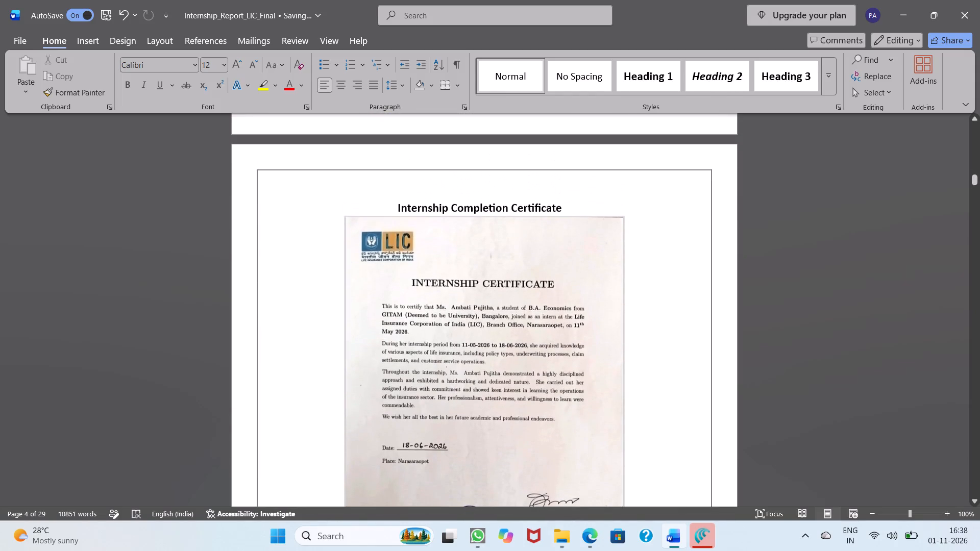
Insert ten blank lines before the Student's Declaration heading to push that section onto the page after the certificate.
{"action": "scroll", "coordinate": [423, 322], "scroll_direction": "down", "scroll_amount": 2}
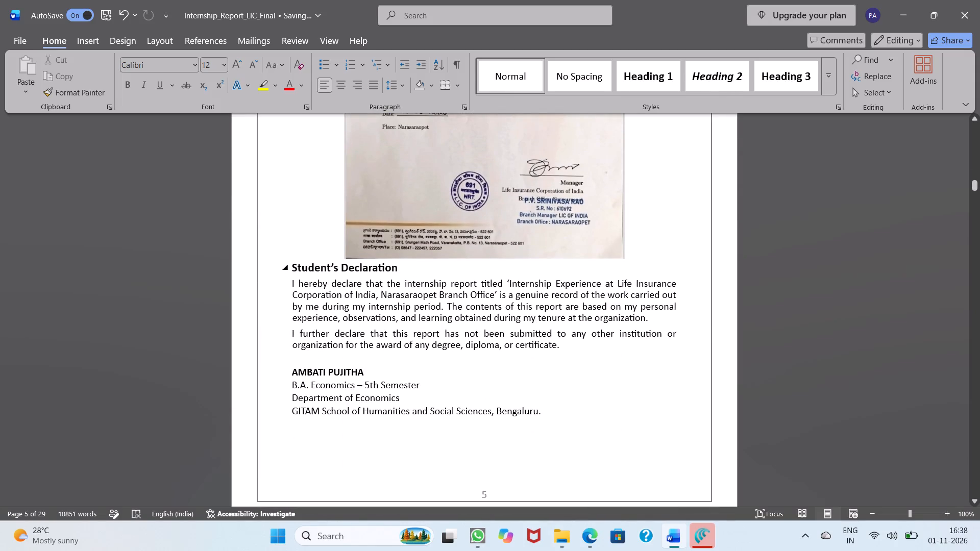
{"action": "left_click", "coordinate": [290, 265]}
{"action": "key", "text": "Return"}
{"action": "key", "text": "Return"}
{"action": "key", "text": "Return"}
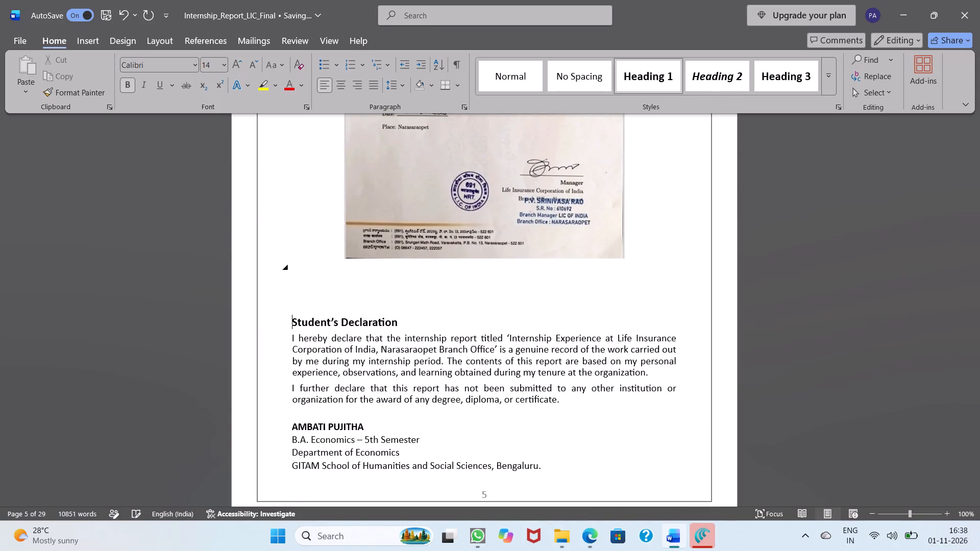
{"action": "key", "text": "Return"}
{"action": "key", "text": "Return"}
{"action": "key", "text": "Return"}
{"action": "key", "text": "Return"}
{"action": "key", "text": "Return"}
{"action": "key", "text": "Return"}
{"action": "key", "text": "Return"}
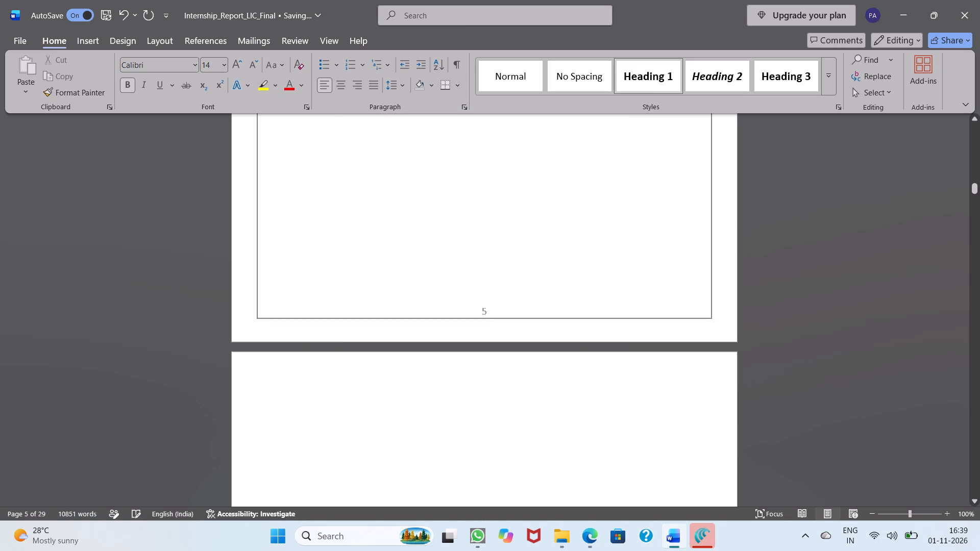
{"action": "key", "text": "BackSpace"}
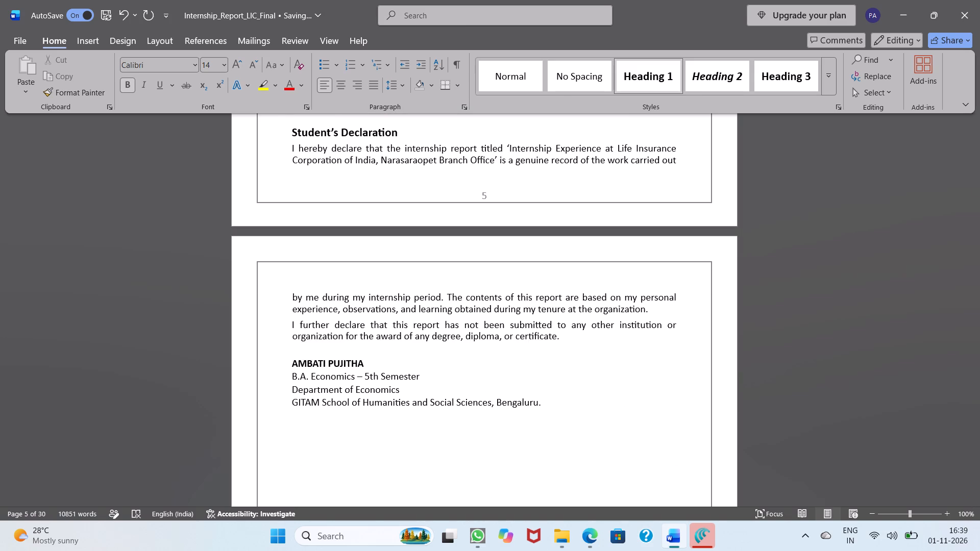
{"action": "key", "text": "Return"}
Review the cover page and the TABLE OF CONTENTS page again from the start of the report.
{"action": "scroll", "coordinate": [290, 265], "scroll_direction": "up", "scroll_amount": 14}
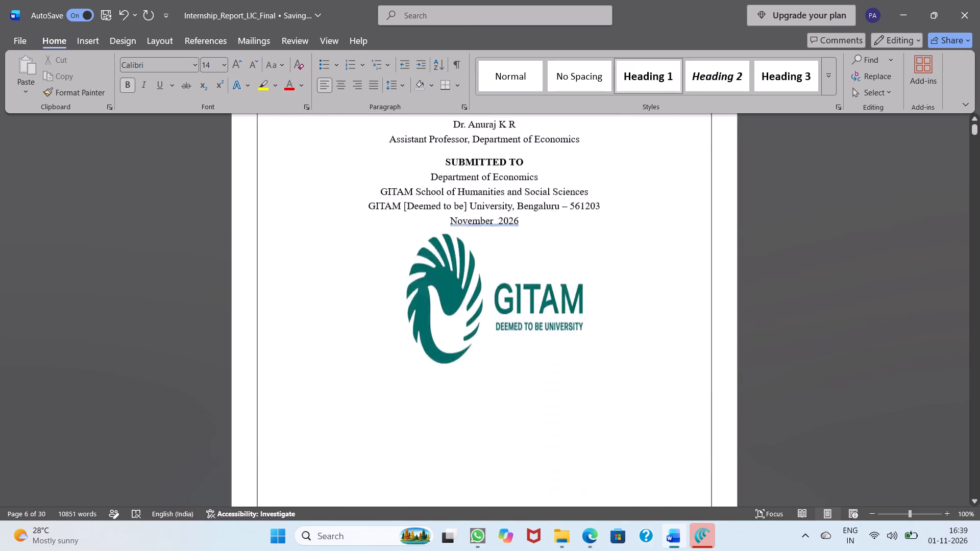
{"action": "scroll", "coordinate": [290, 265], "scroll_direction": "up", "scroll_amount": 1}
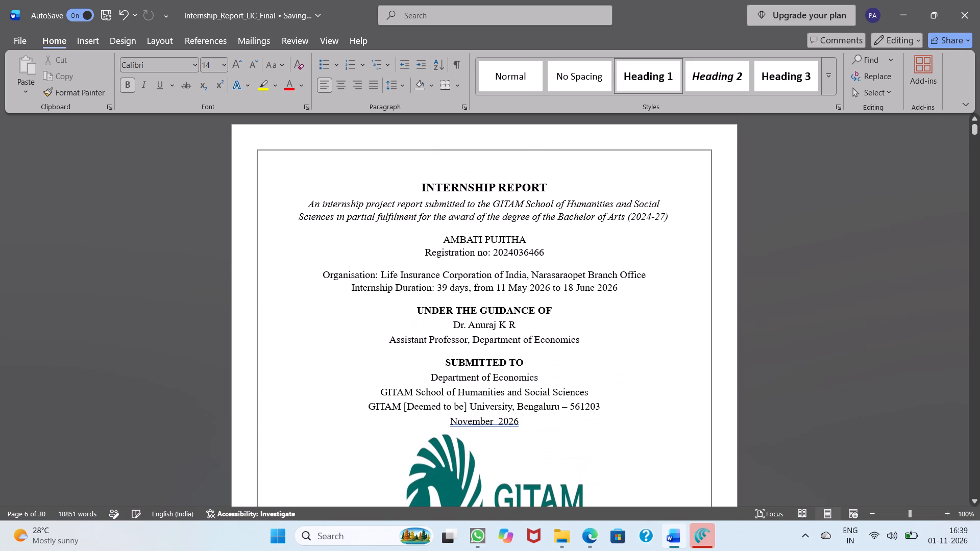
{"action": "scroll", "coordinate": [290, 265], "scroll_direction": "down", "scroll_amount": 2}
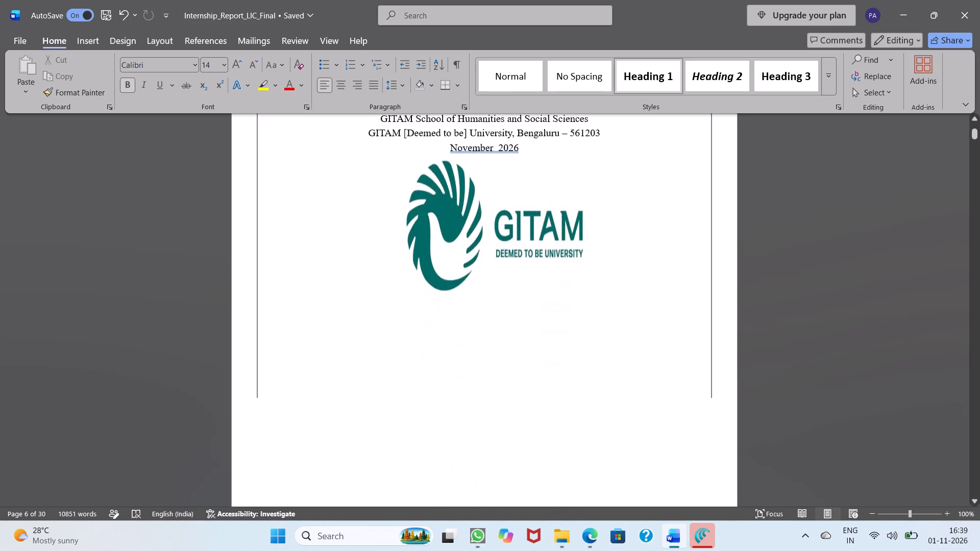
{"action": "scroll", "coordinate": [290, 265], "scroll_direction": "down", "scroll_amount": 6}
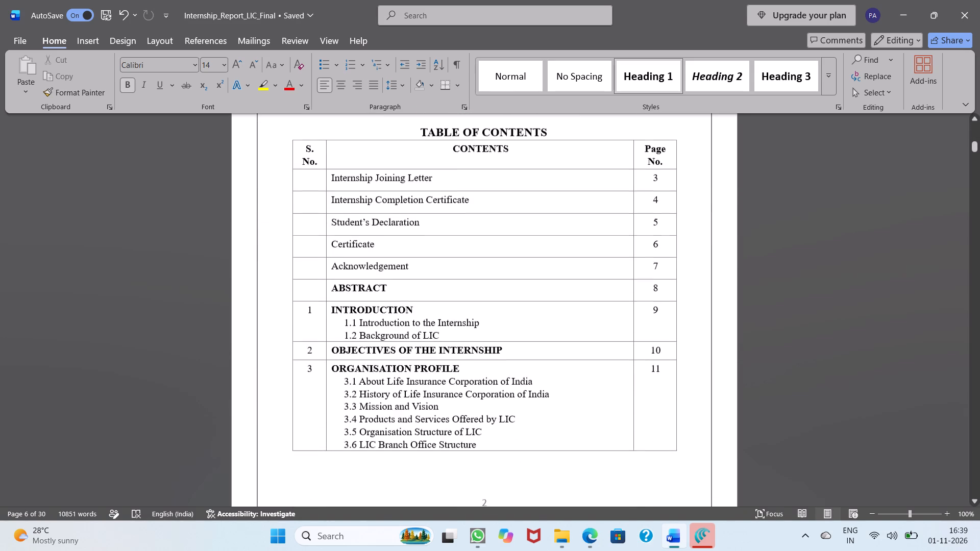
Review the page layout from the table of contents through the joining letter, completion certificate, Student's Declaration and ABSTRACT to the introduction.
{"action": "scroll", "coordinate": [290, 265], "scroll_direction": "down", "scroll_amount": 7}
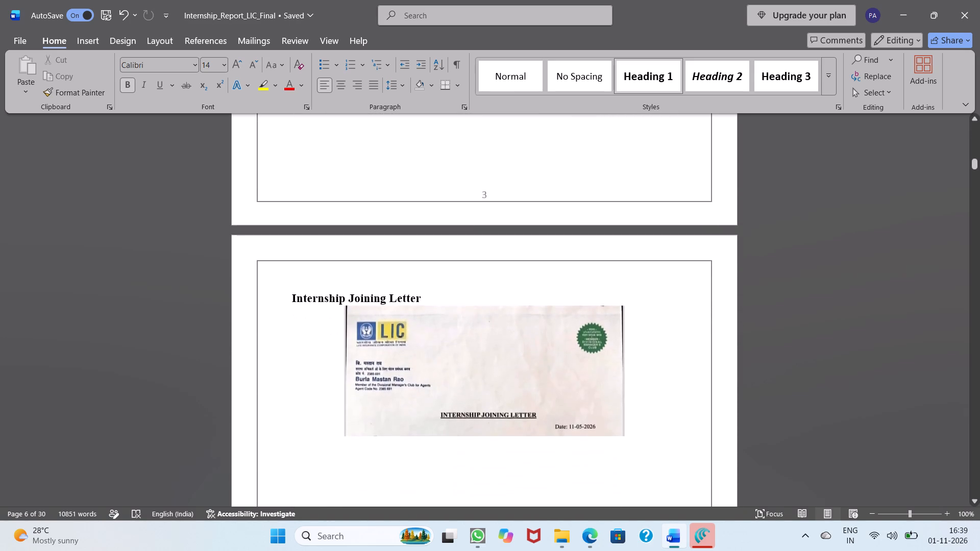
{"action": "scroll", "coordinate": [290, 265], "scroll_direction": "down", "scroll_amount": 7}
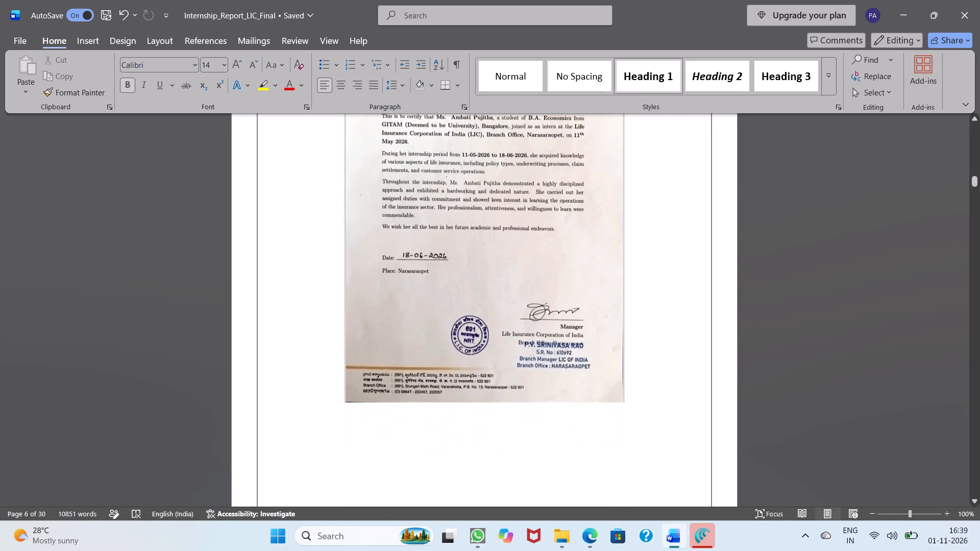
{"action": "scroll", "coordinate": [290, 265], "scroll_direction": "down", "scroll_amount": 3}
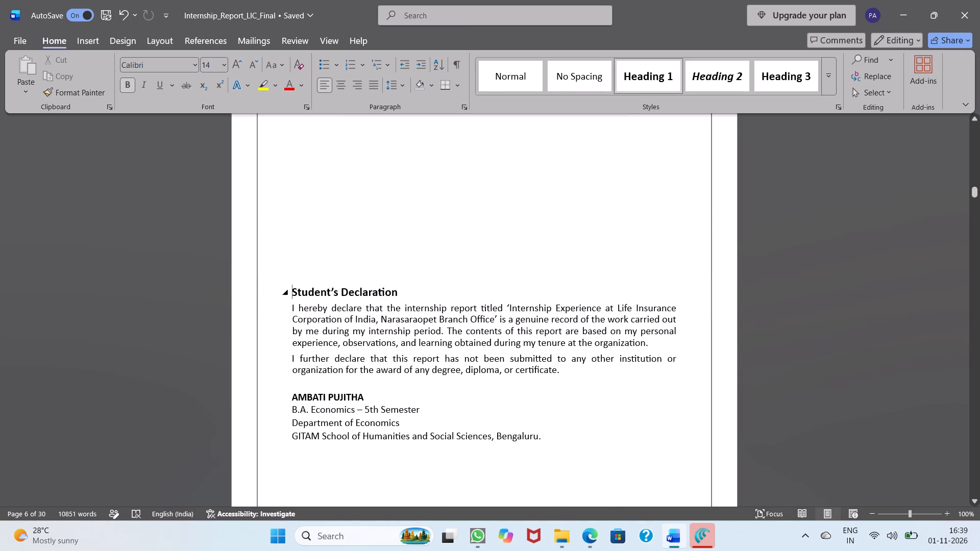
{"action": "scroll", "coordinate": [293, 289], "scroll_direction": "down", "scroll_amount": 1}
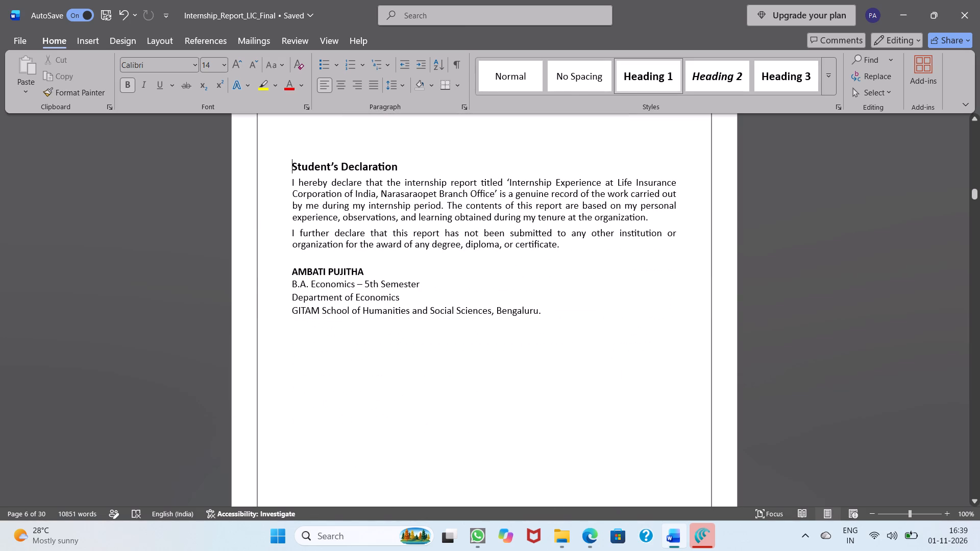
{"action": "scroll", "coordinate": [308, 322], "scroll_direction": "up", "scroll_amount": 2}
{"action": "scroll", "coordinate": [308, 322], "scroll_direction": "down", "scroll_amount": 1}
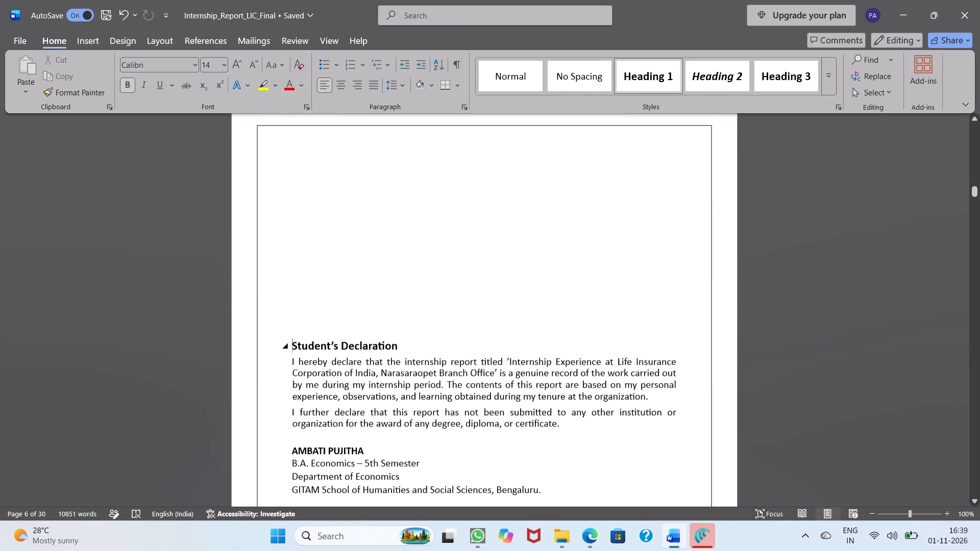
{"action": "scroll", "coordinate": [308, 322], "scroll_direction": "down", "scroll_amount": 6}
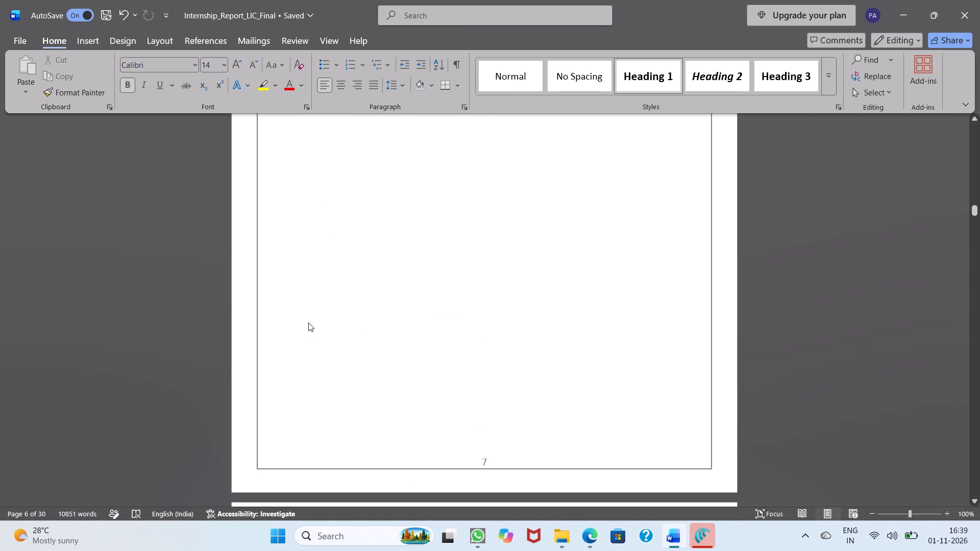
{"action": "scroll", "coordinate": [308, 322], "scroll_direction": "down", "scroll_amount": 3}
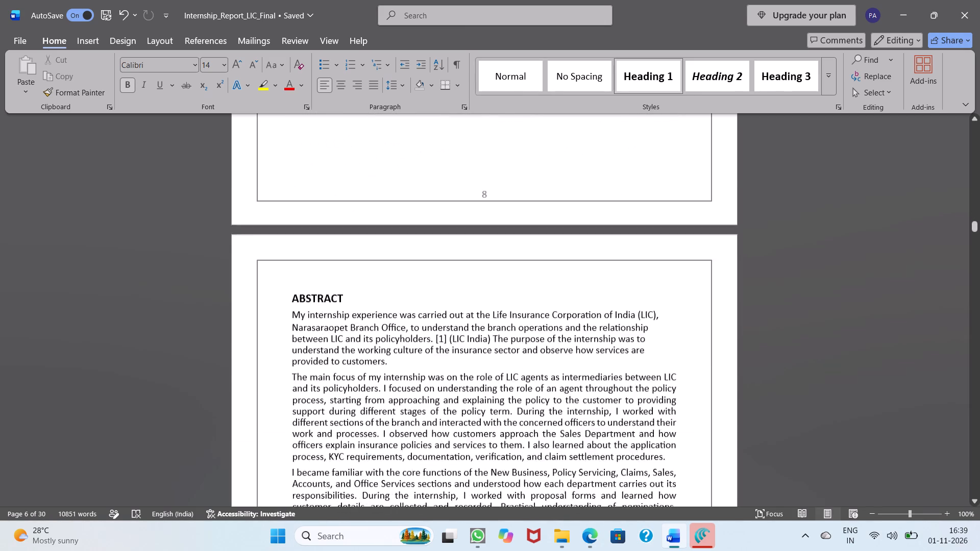
{"action": "scroll", "coordinate": [308, 322], "scroll_direction": "down", "scroll_amount": 3}
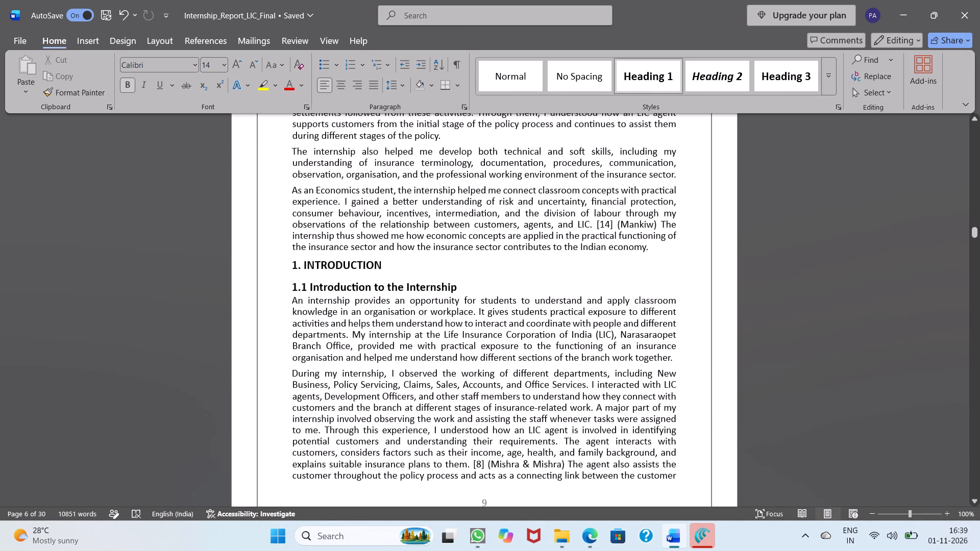
Insert blank lines before the 1. INTRODUCTION heading to push that section onto the page after the abstract.
{"action": "left_click", "coordinate": [290, 266]}
{"action": "key", "text": "Return"}
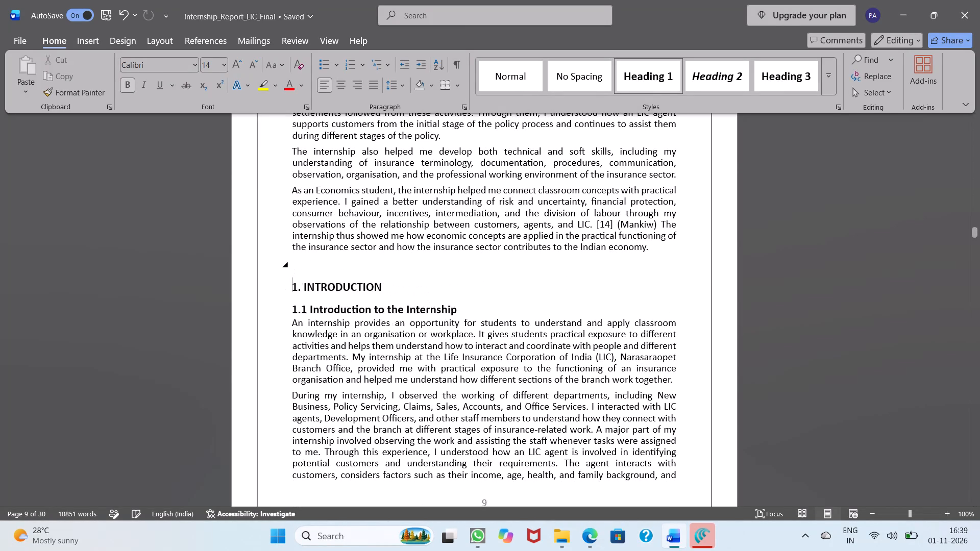
{"action": "key", "text": "Return"}
{"action": "key", "text": "Return"}
{"action": "key", "text": "Return"}
{"action": "key", "text": "Return"}
{"action": "key", "text": "Return"}
{"action": "key", "text": "Return"}
{"action": "key", "text": "Return"}
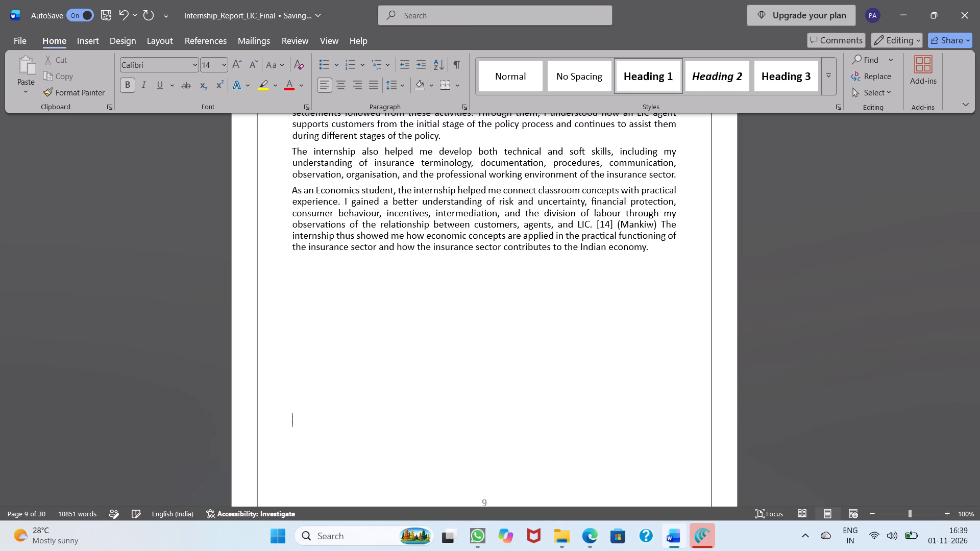
{"action": "key", "text": "BackSpace"}
{"action": "key", "text": "Return"}
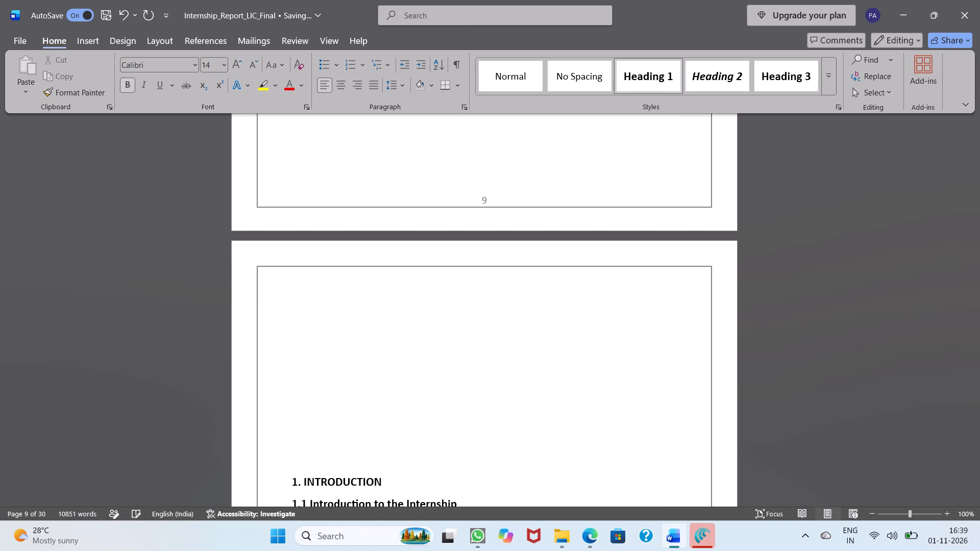
Close the internship report document.
{"action": "scroll", "coordinate": [290, 266], "scroll_direction": "up", "scroll_amount": 15}
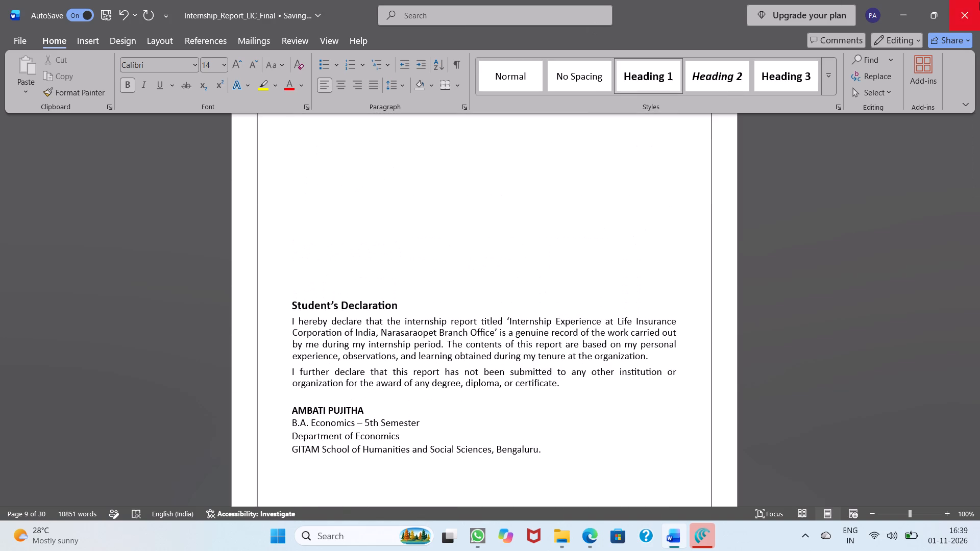
{"action": "left_click", "coordinate": [979, 2]}
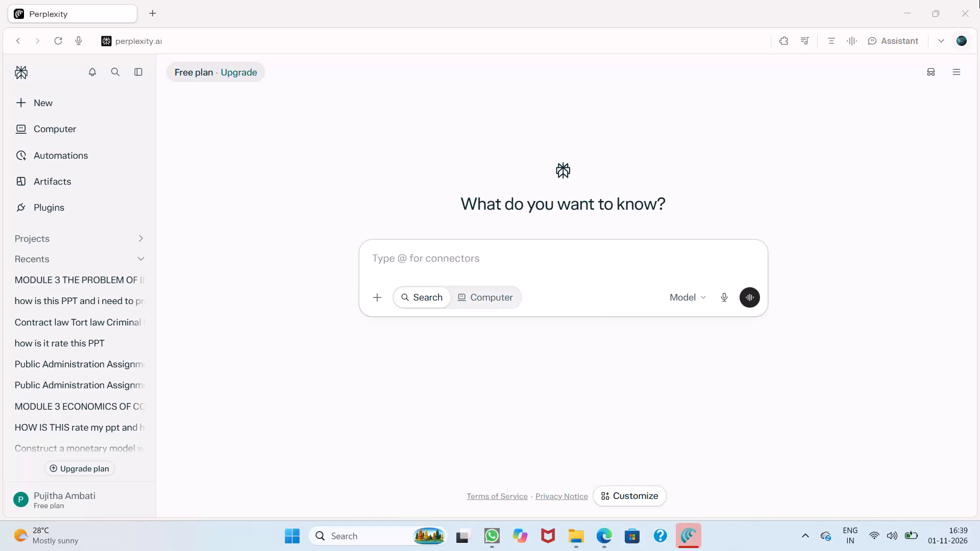
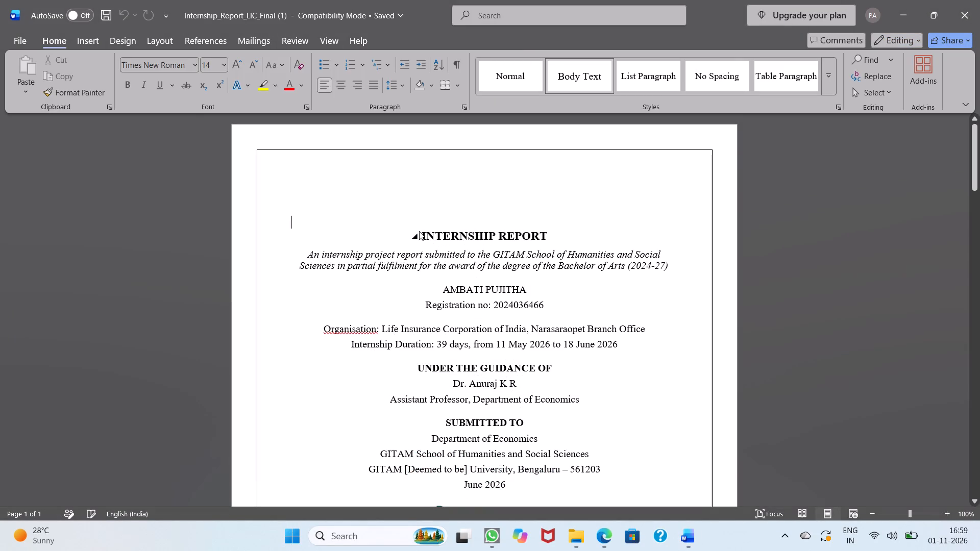
Review the reopened report from the cover page through the table of contents and letters to the Student's Declaration.
{"action": "left_click_drag", "start_coordinate": [423, 234], "coordinate": [433, 331]}
{"action": "left_click", "coordinate": [568, 447]}
{"action": "scroll", "coordinate": [568, 447], "scroll_direction": "down", "scroll_amount": 1}
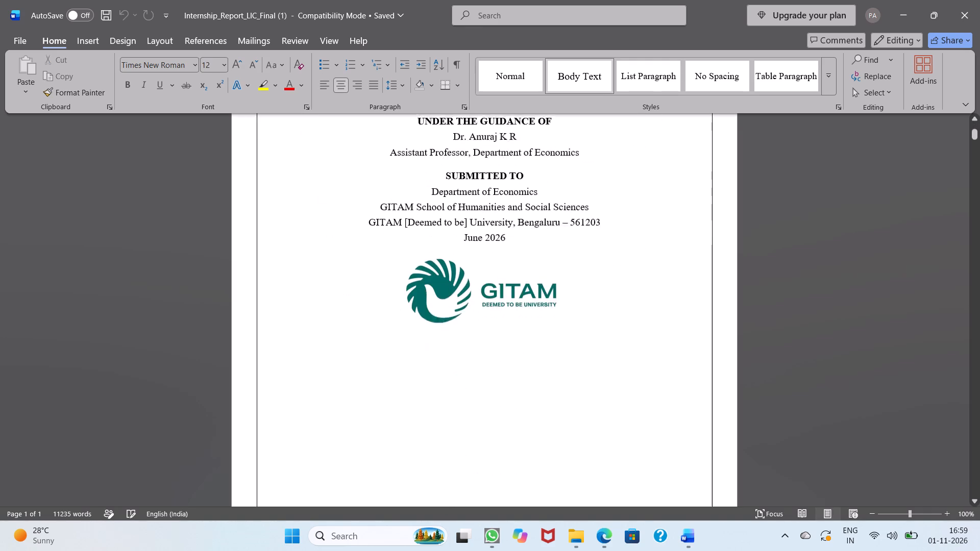
{"action": "scroll", "coordinate": [568, 447], "scroll_direction": "down", "scroll_amount": 7}
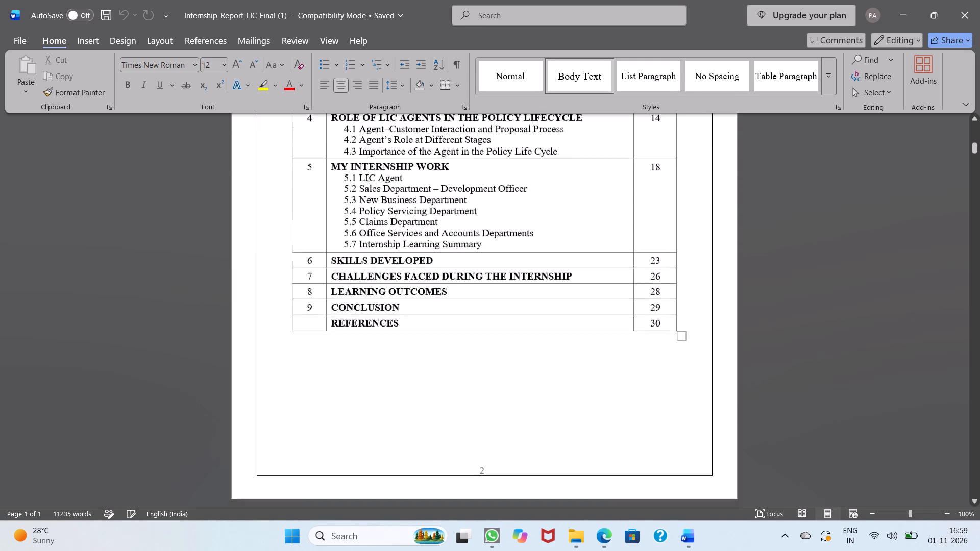
{"action": "scroll", "coordinate": [568, 447], "scroll_direction": "down", "scroll_amount": 5}
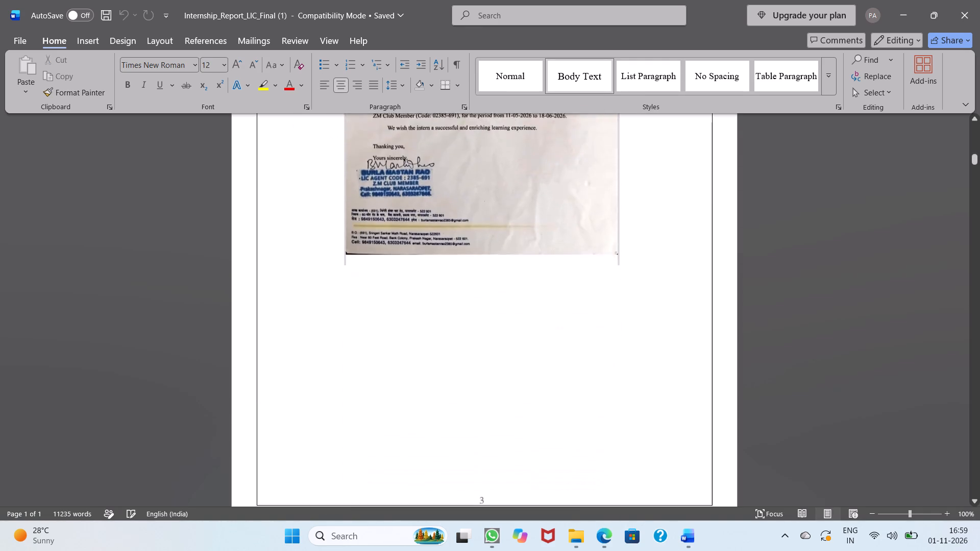
{"action": "scroll", "coordinate": [568, 447], "scroll_direction": "down", "scroll_amount": 4}
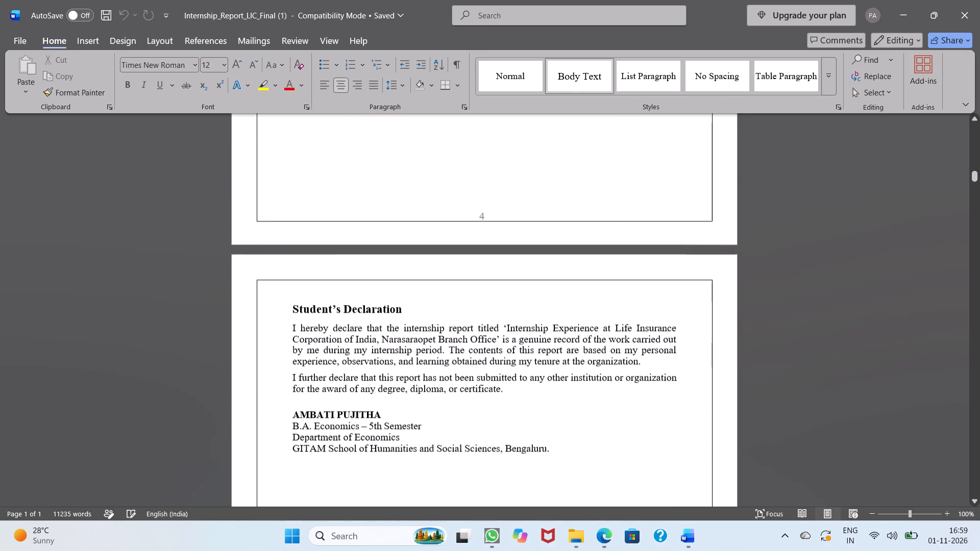
{"action": "scroll", "coordinate": [568, 447], "scroll_direction": "down", "scroll_amount": 1}
{"action": "scroll", "coordinate": [534, 377], "scroll_direction": "down", "scroll_amount": 1}
Check the font and size of the Student's Declaration heading, its body paragraphs, and the student's name and affiliation lines.
{"action": "scroll", "coordinate": [534, 377], "scroll_direction": "up", "scroll_amount": 1}
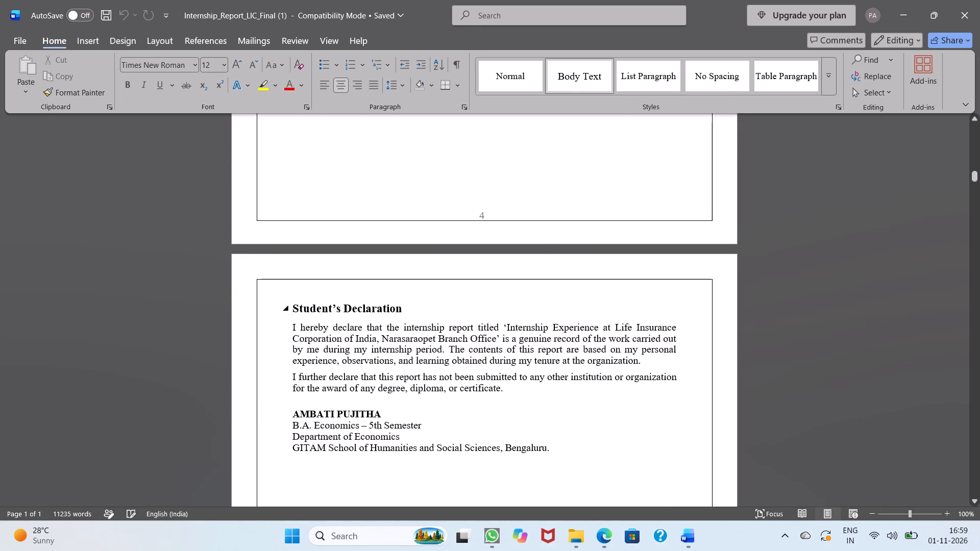
{"action": "left_click_drag", "start_coordinate": [294, 301], "coordinate": [470, 368]}
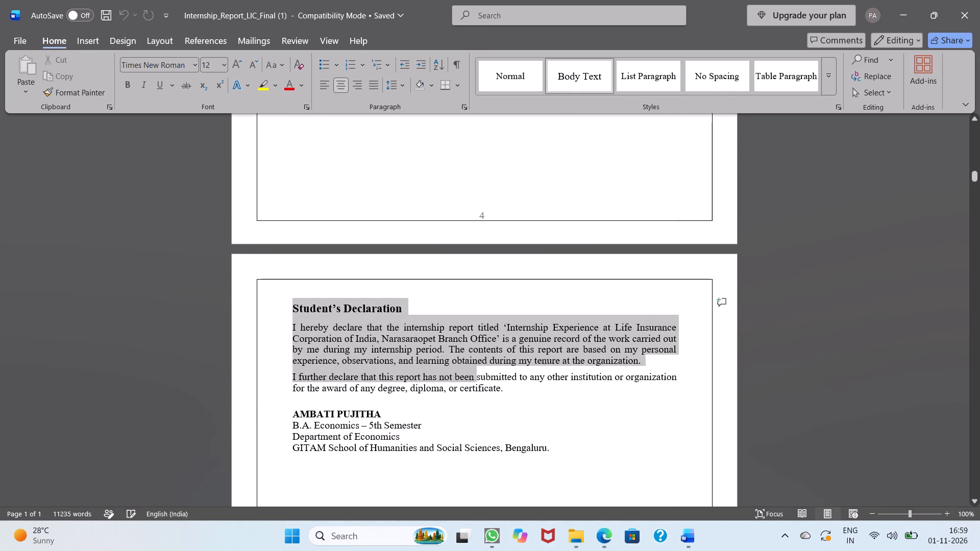
{"action": "left_click_drag", "start_coordinate": [470, 368], "coordinate": [504, 414]}
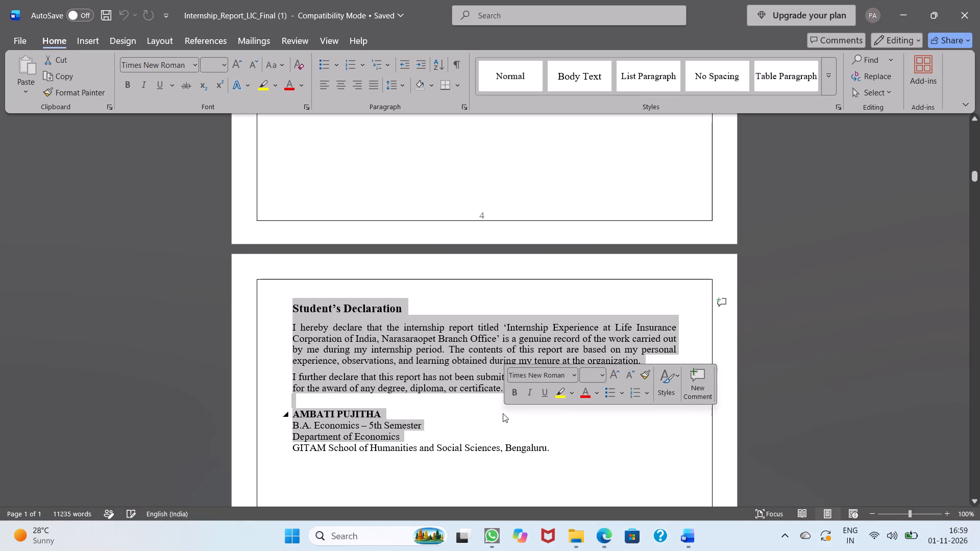
{"action": "left_click", "coordinate": [503, 413]}
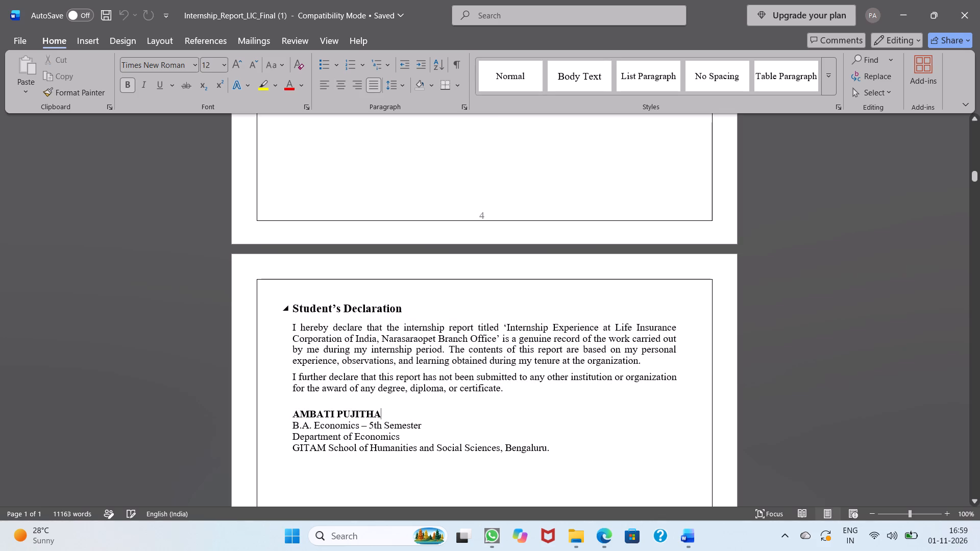
{"action": "left_click_drag", "start_coordinate": [295, 304], "coordinate": [403, 307]}
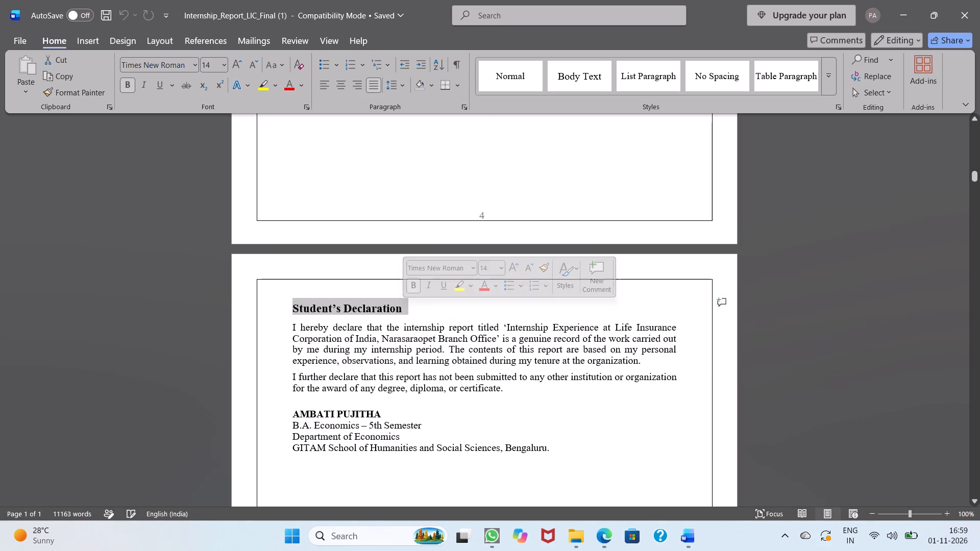
{"action": "left_click", "coordinate": [400, 326]}
{"action": "left_click_drag", "start_coordinate": [294, 325], "coordinate": [315, 334]}
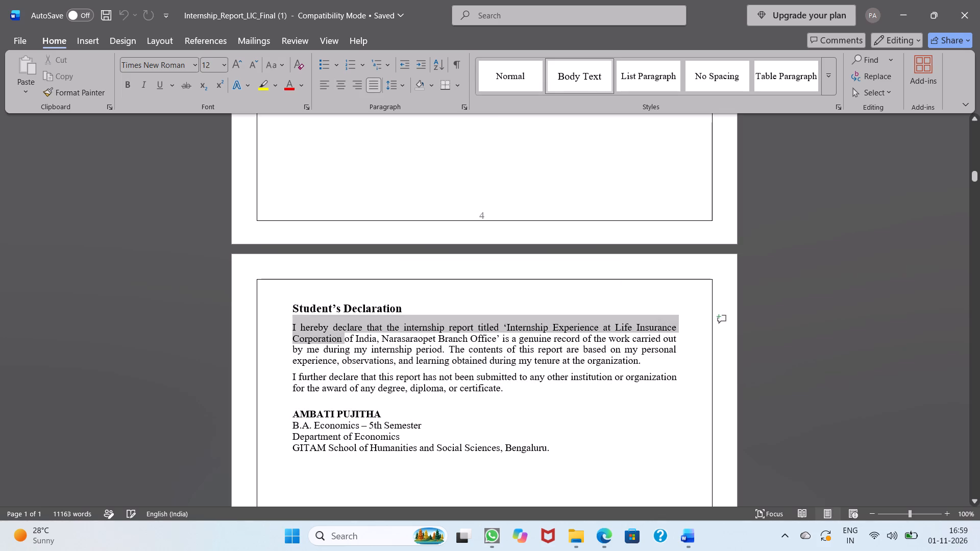
{"action": "left_click_drag", "start_coordinate": [315, 334], "coordinate": [508, 390]}
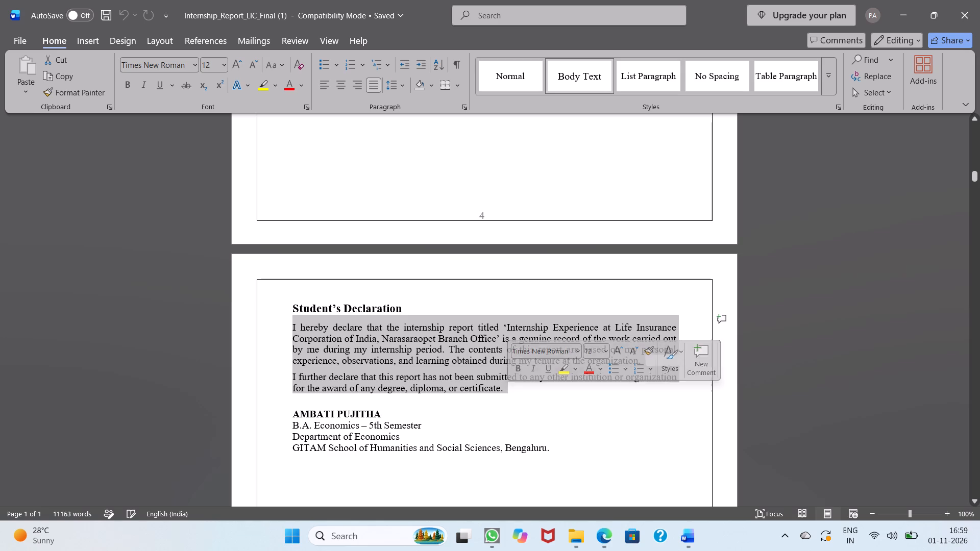
{"action": "left_click", "coordinate": [500, 403]}
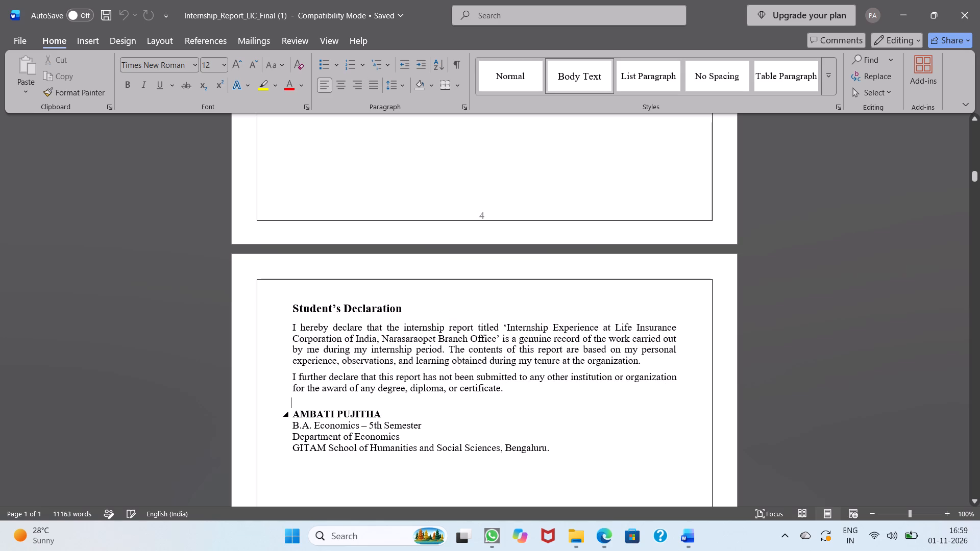
{"action": "left_click_drag", "start_coordinate": [296, 411], "coordinate": [390, 414]}
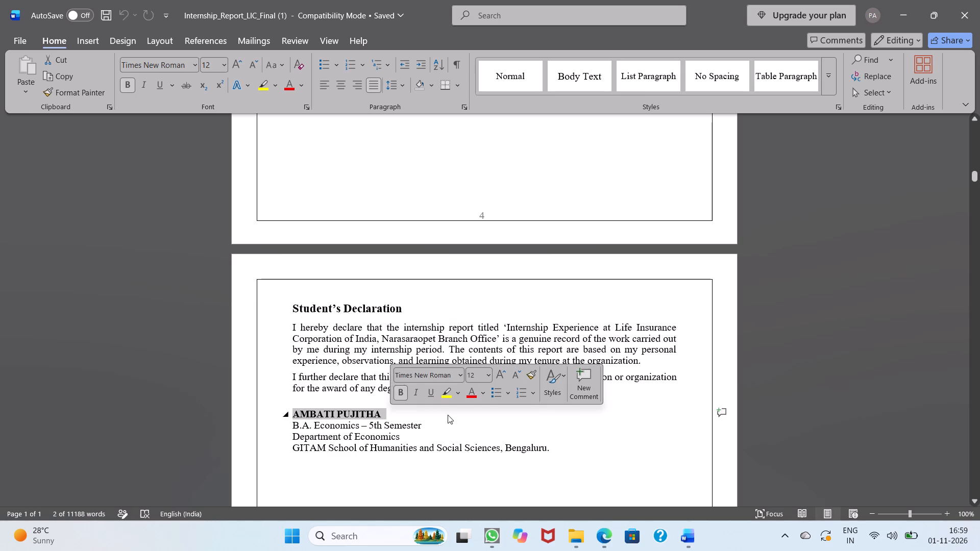
{"action": "left_click", "coordinate": [448, 415]}
{"action": "left_click_drag", "start_coordinate": [296, 422], "coordinate": [341, 430]}
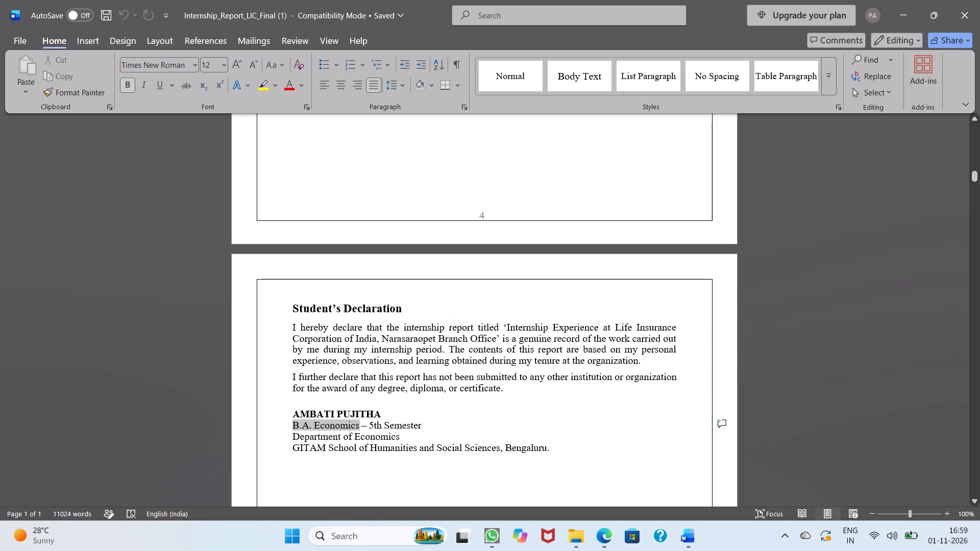
{"action": "left_click_drag", "start_coordinate": [341, 430], "coordinate": [551, 447]}
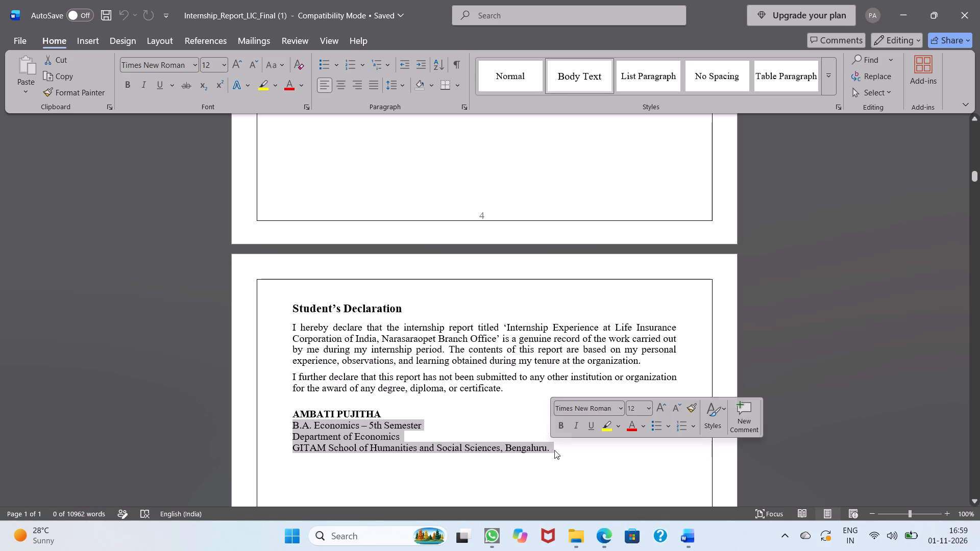
{"action": "left_click", "coordinate": [560, 458]}
Check the font and size of the CERTIFICATE heading and the certificate's body text.
{"action": "scroll", "coordinate": [560, 458], "scroll_direction": "down", "scroll_amount": 6}
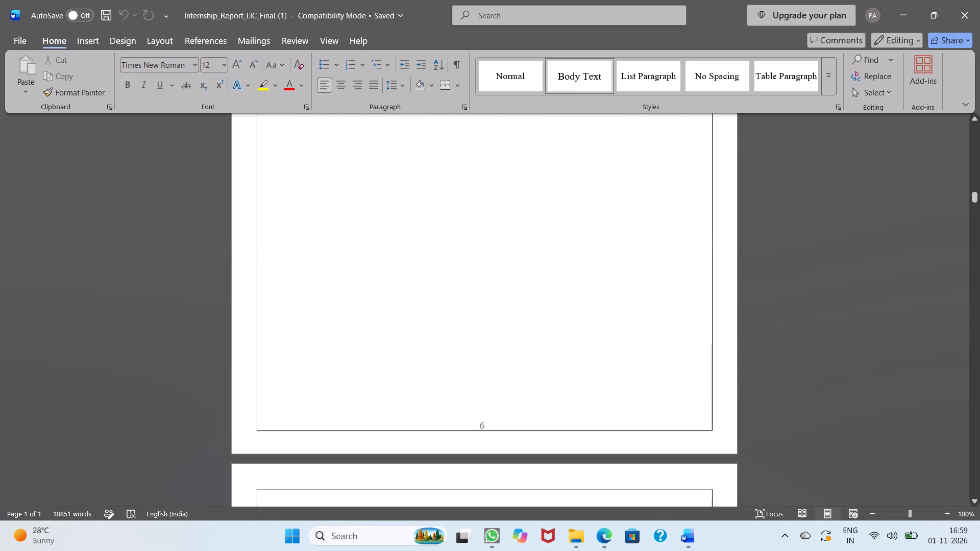
{"action": "scroll", "coordinate": [560, 458], "scroll_direction": "up", "scroll_amount": 3}
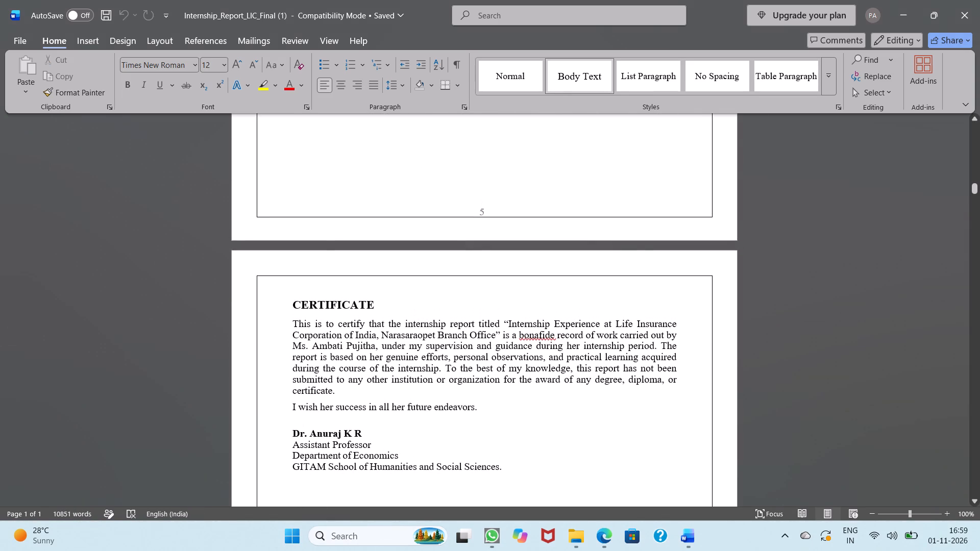
{"action": "left_click_drag", "start_coordinate": [292, 309], "coordinate": [383, 312]}
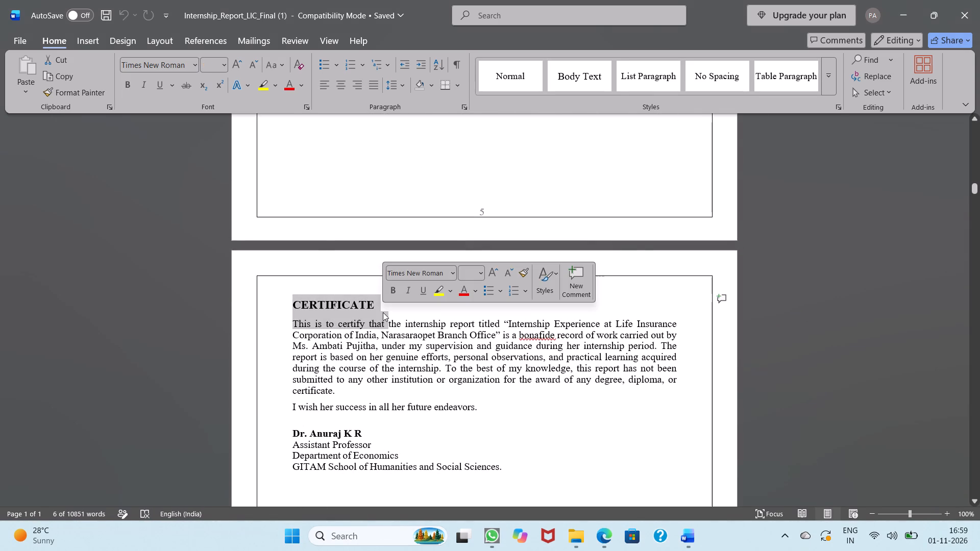
{"action": "left_click", "coordinate": [390, 310]}
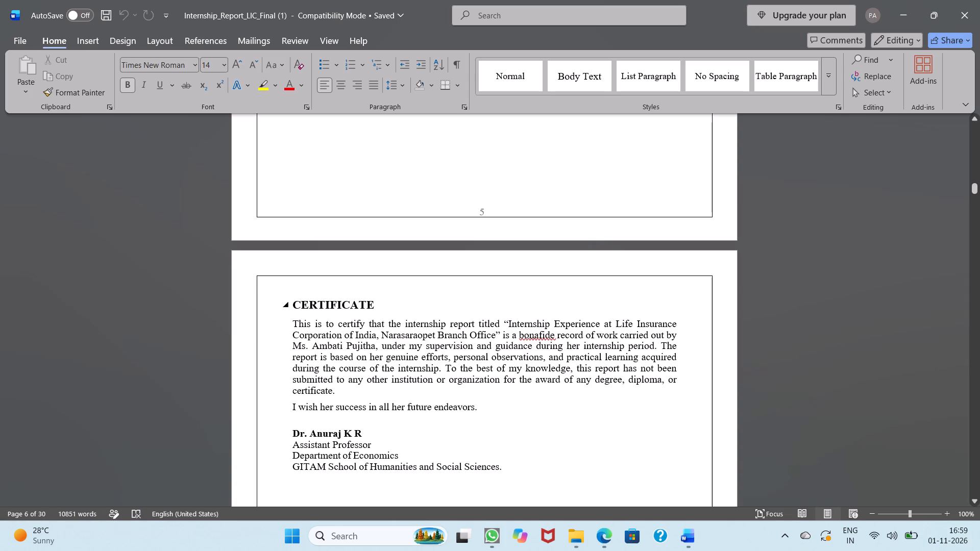
{"action": "left_click_drag", "start_coordinate": [292, 302], "coordinate": [380, 308]}
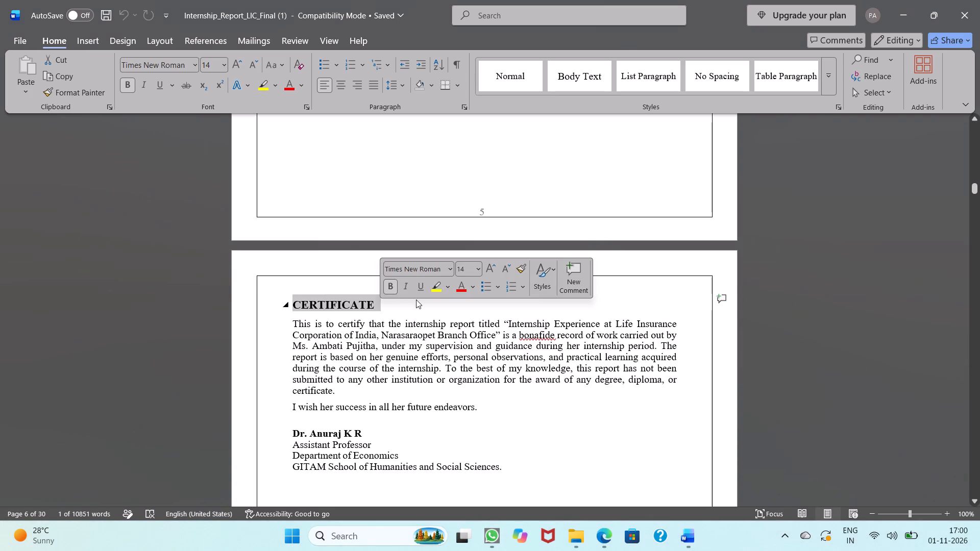
{"action": "left_click", "coordinate": [416, 299]}
{"action": "left_click_drag", "start_coordinate": [290, 325], "coordinate": [478, 406]}
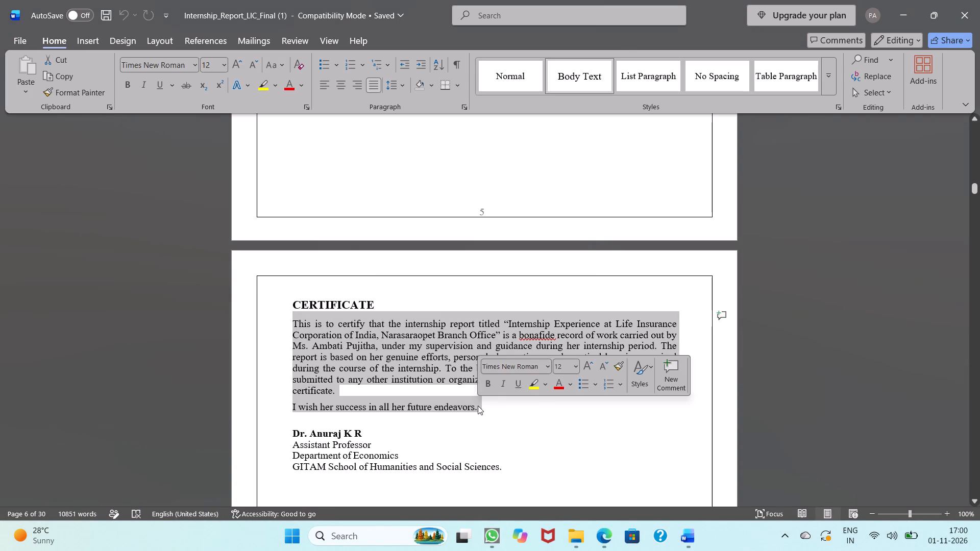
{"action": "left_click", "coordinate": [468, 424]}
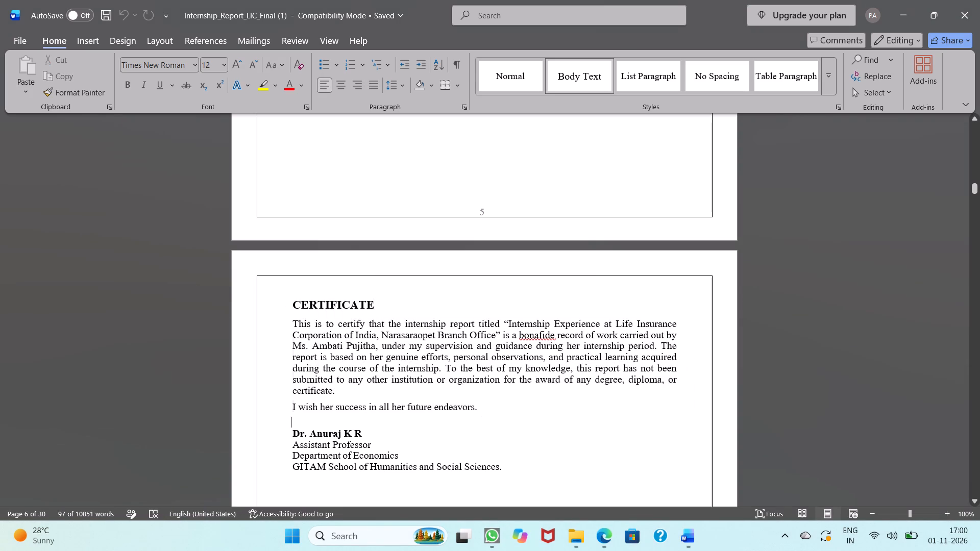
Review the layout of the certificate, Acknowledgement and ABSTRACT pages up to the start of the introduction.
{"action": "scroll", "coordinate": [468, 424], "scroll_direction": "down", "scroll_amount": 2}
{"action": "scroll", "coordinate": [468, 424], "scroll_direction": "up", "scroll_amount": 1}
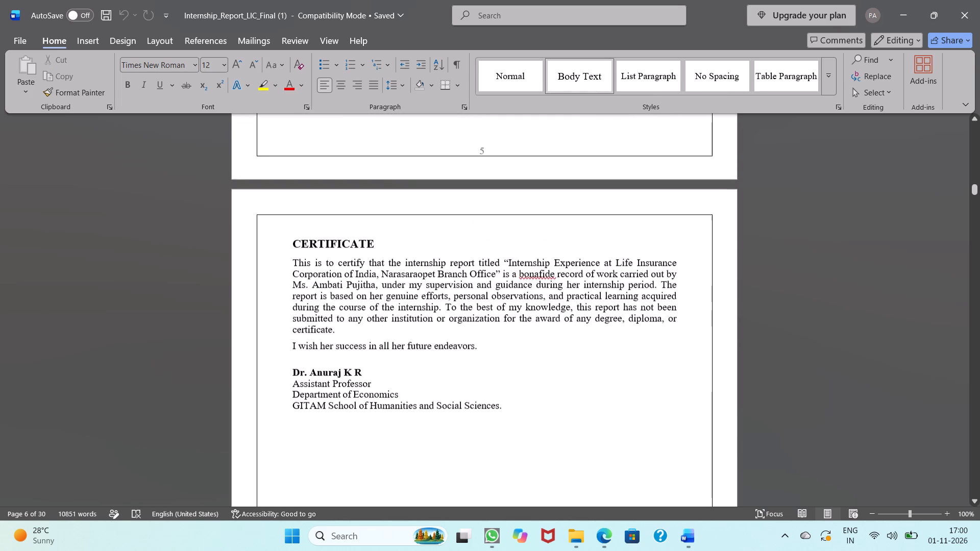
{"action": "scroll", "coordinate": [468, 424], "scroll_direction": "up", "scroll_amount": 1}
{"action": "scroll", "coordinate": [468, 424], "scroll_direction": "down", "scroll_amount": 2}
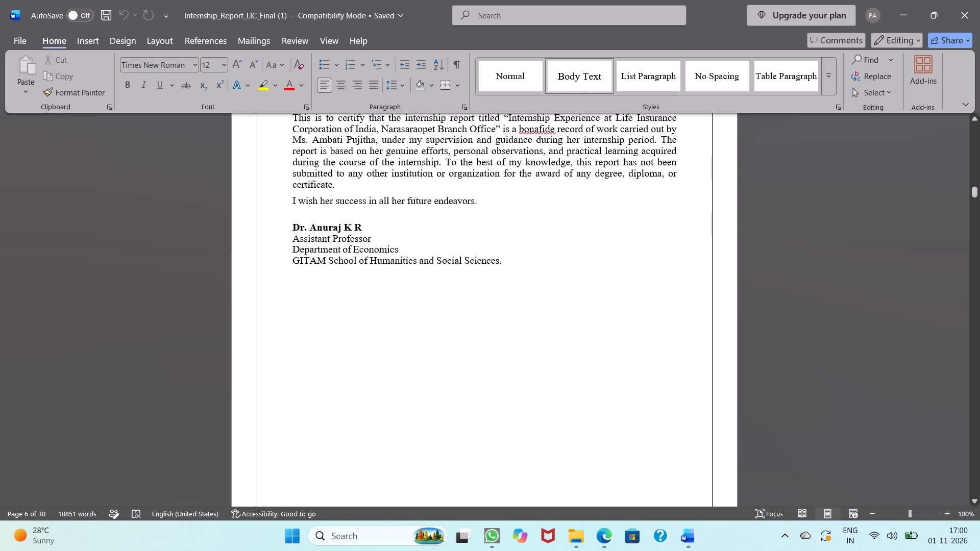
{"action": "scroll", "coordinate": [468, 424], "scroll_direction": "down", "scroll_amount": 3}
{"action": "scroll", "coordinate": [468, 424], "scroll_direction": "up", "scroll_amount": 1}
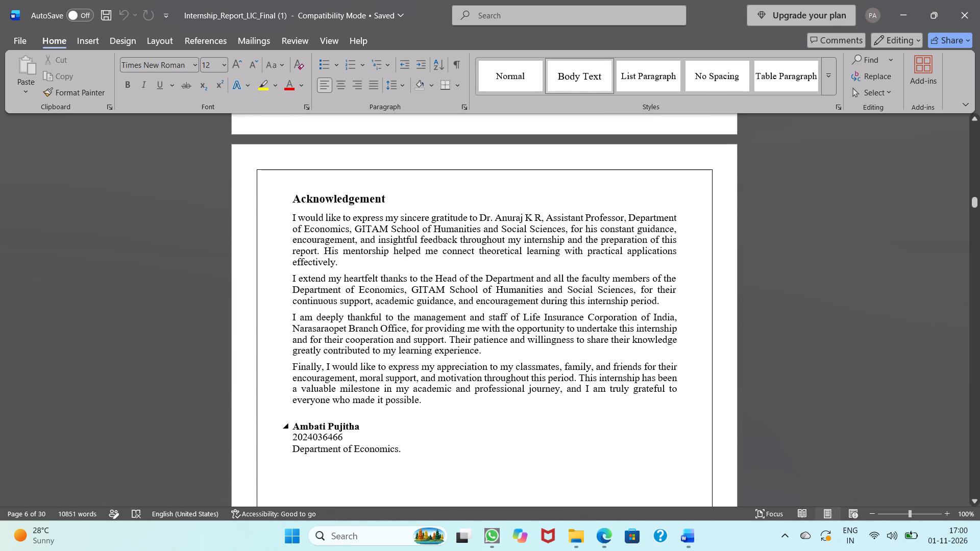
{"action": "scroll", "coordinate": [468, 424], "scroll_direction": "down", "scroll_amount": 1}
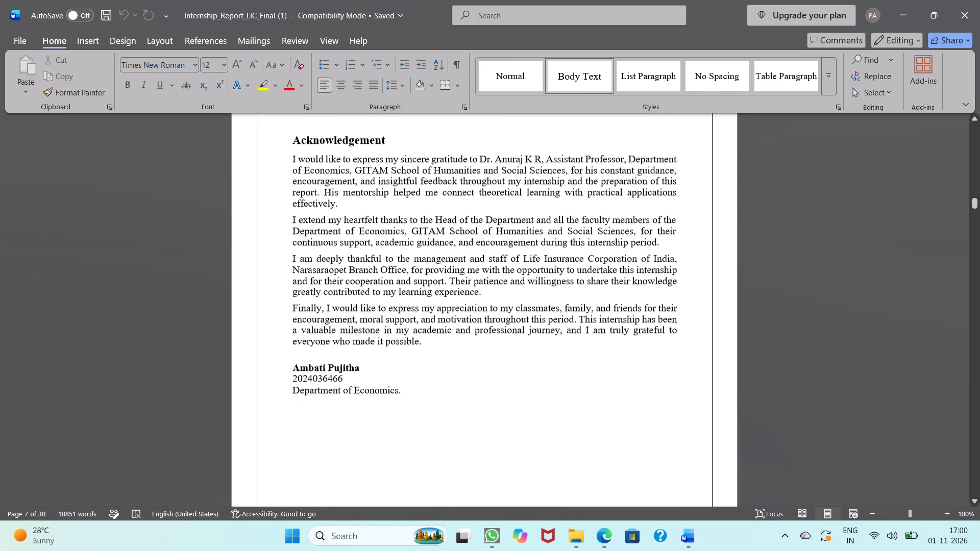
{"action": "scroll", "coordinate": [468, 424], "scroll_direction": "down", "scroll_amount": 2}
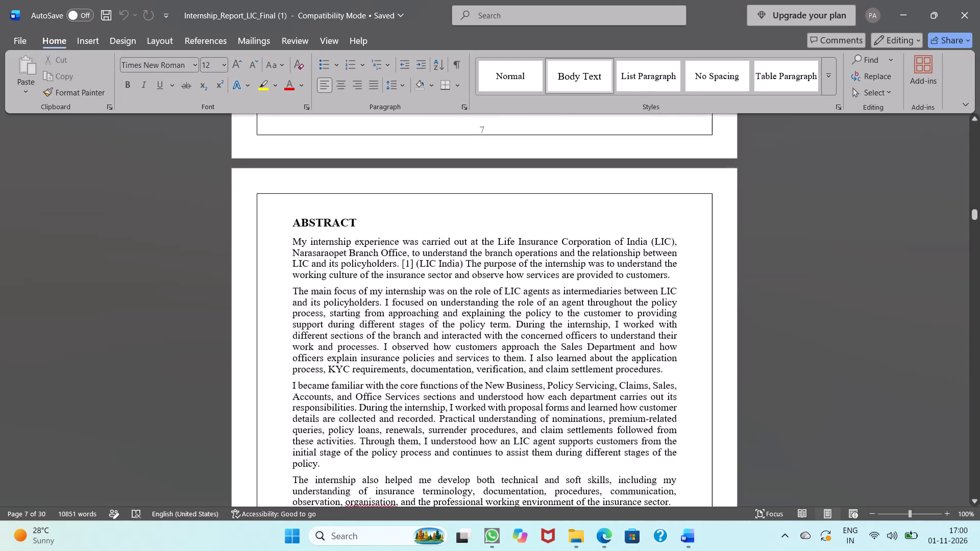
{"action": "scroll", "coordinate": [468, 424], "scroll_direction": "down", "scroll_amount": 2}
{"action": "scroll", "coordinate": [468, 424], "scroll_direction": "up", "scroll_amount": 1}
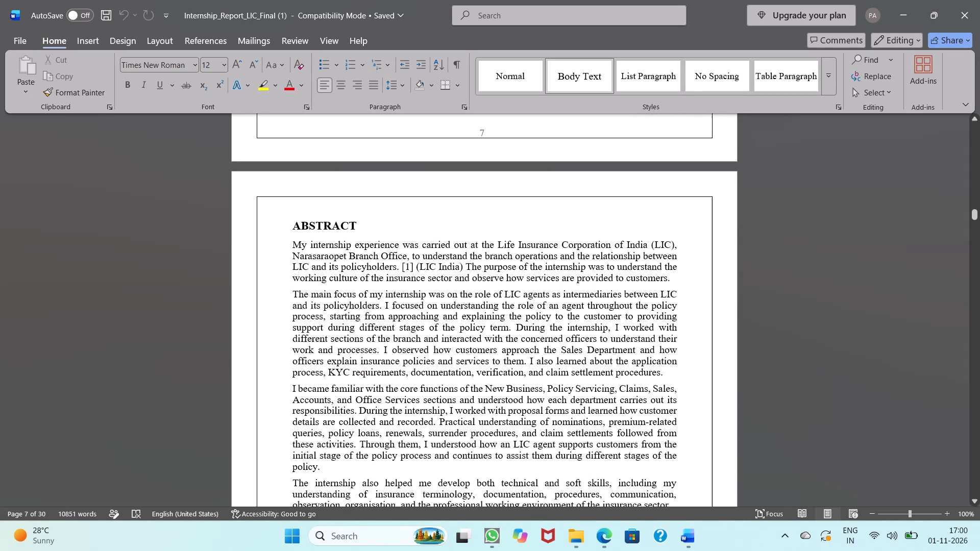
{"action": "scroll", "coordinate": [468, 424], "scroll_direction": "down", "scroll_amount": 2}
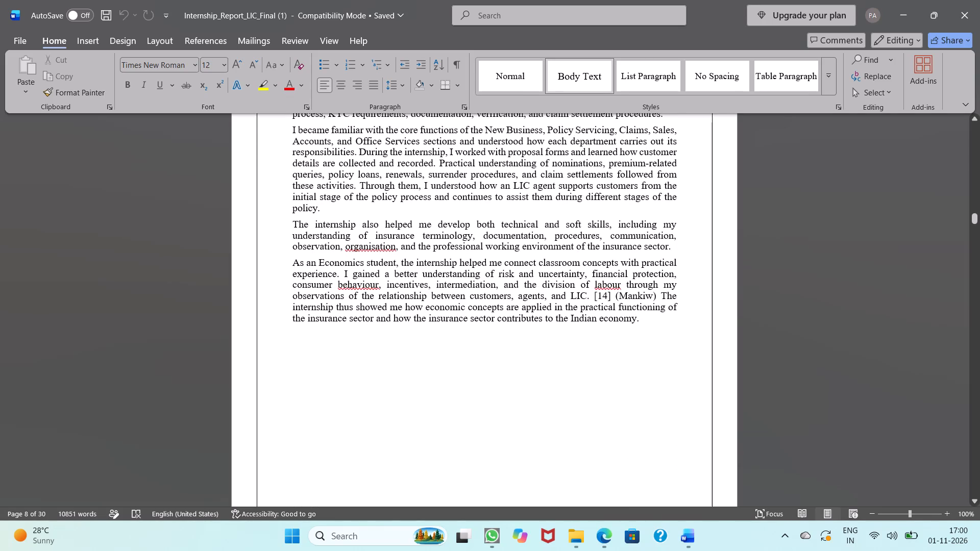
{"action": "scroll", "coordinate": [468, 424], "scroll_direction": "down", "scroll_amount": 1}
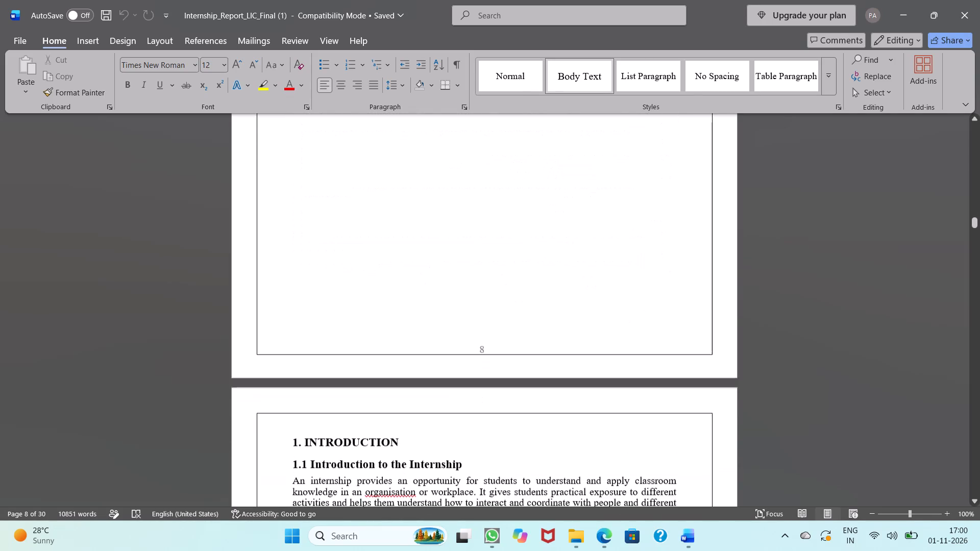
Review the 1. INTRODUCTION section, including 1.2 Background of LIC, and the 2. OBJECTIVES OF THE INTERNSHIP page with its photo.
{"action": "scroll", "coordinate": [468, 424], "scroll_direction": "down", "scroll_amount": 4}
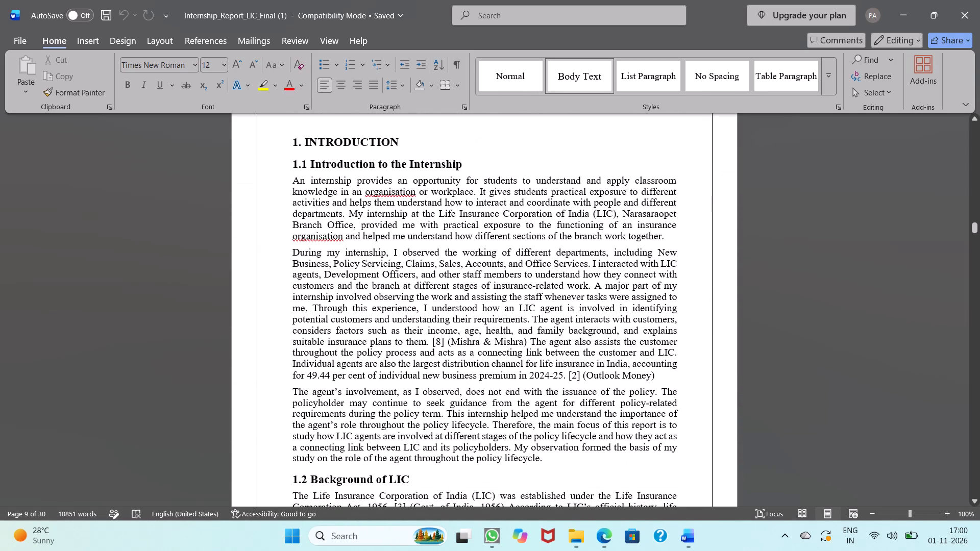
{"action": "scroll", "coordinate": [468, 424], "scroll_direction": "down", "scroll_amount": 3}
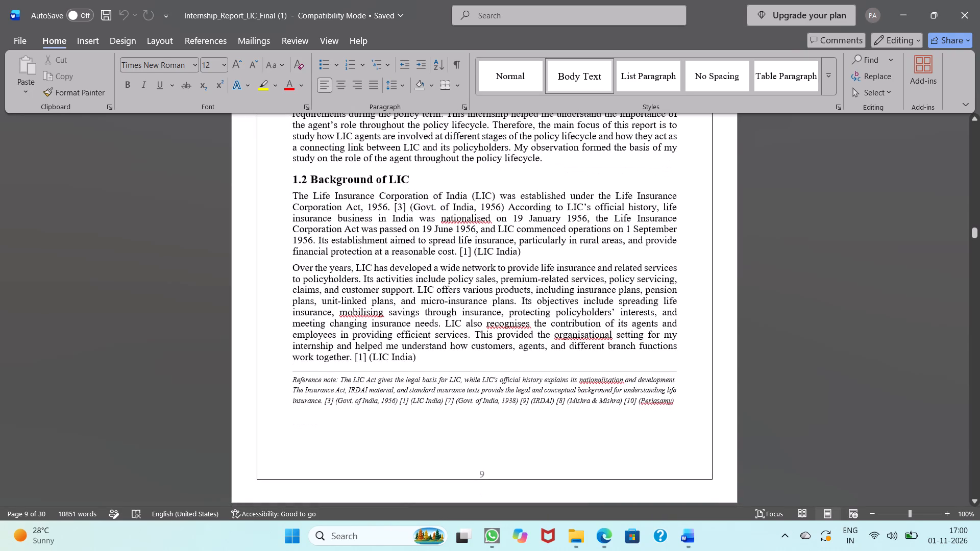
{"action": "scroll", "coordinate": [468, 424], "scroll_direction": "down", "scroll_amount": 2}
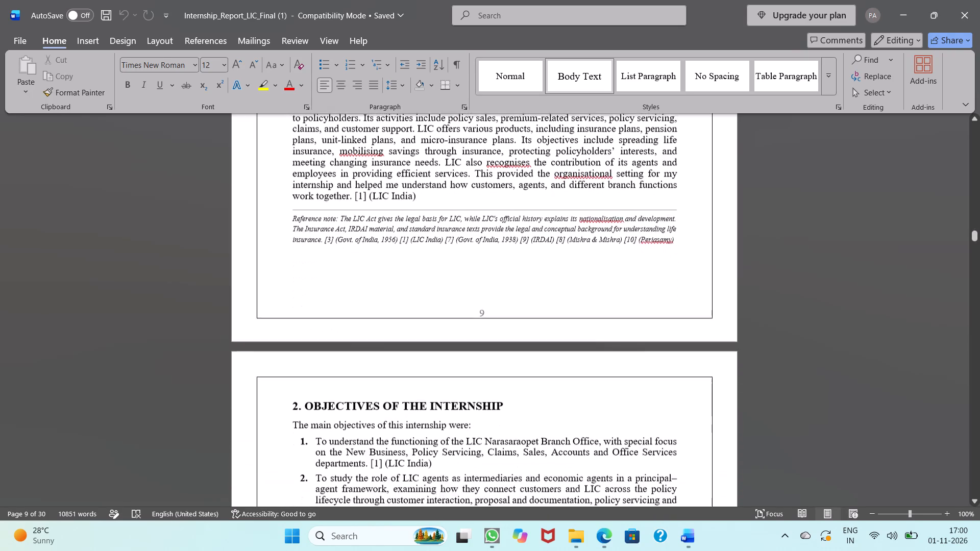
{"action": "scroll", "coordinate": [468, 424], "scroll_direction": "down", "scroll_amount": 2}
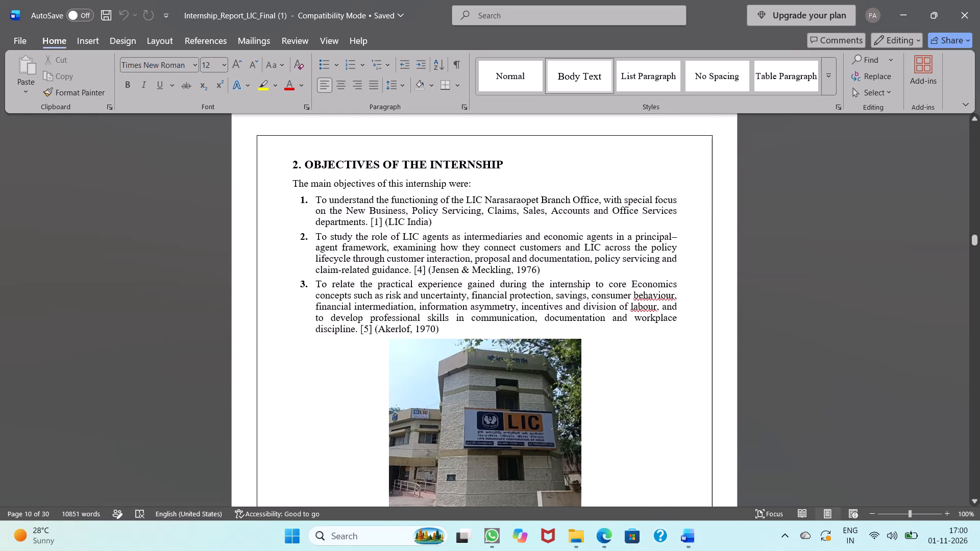
{"action": "scroll", "coordinate": [468, 424], "scroll_direction": "down", "scroll_amount": 1}
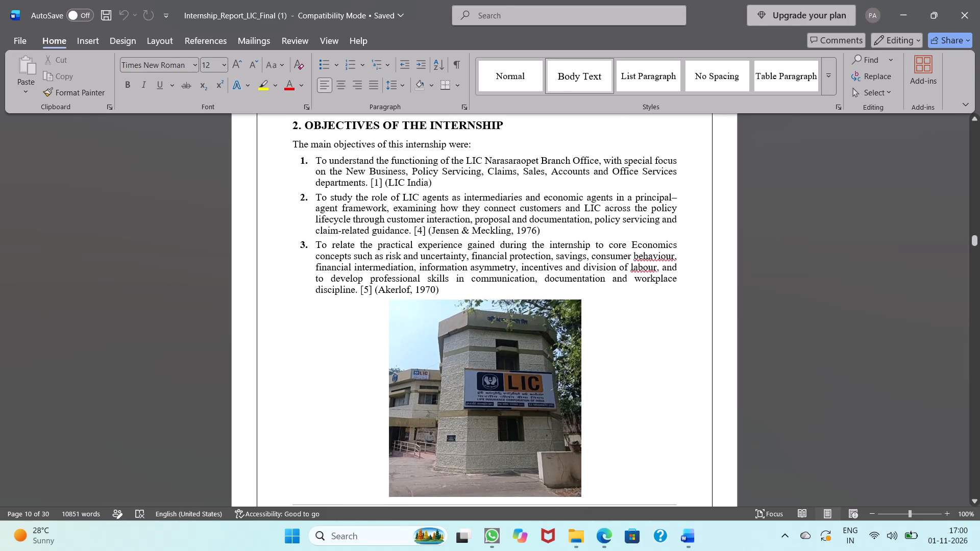
Review the layout of the objectives page, its photo and reference note, and the page break before 3. ORGANISATION PROFILE.
{"action": "scroll", "coordinate": [468, 424], "scroll_direction": "down", "scroll_amount": 3}
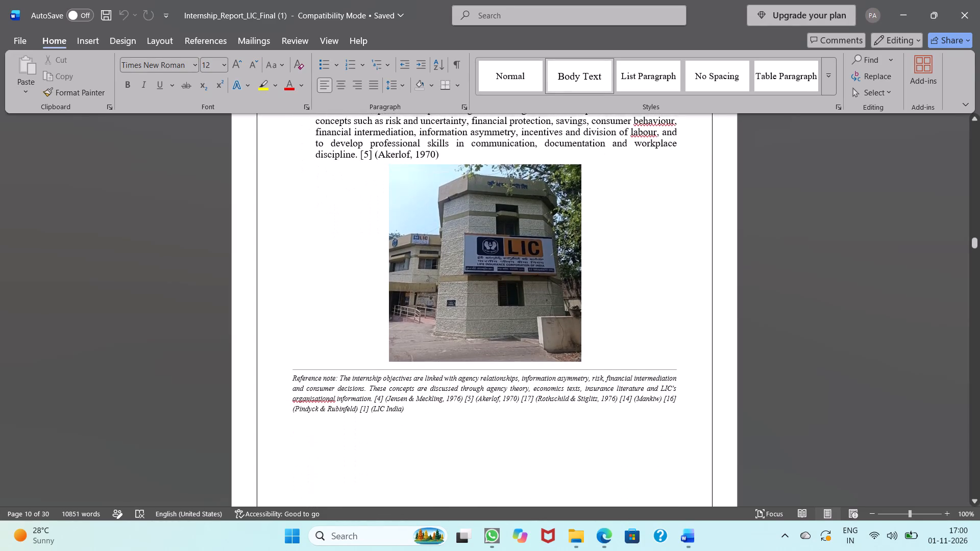
{"action": "scroll", "coordinate": [468, 424], "scroll_direction": "down", "scroll_amount": 3}
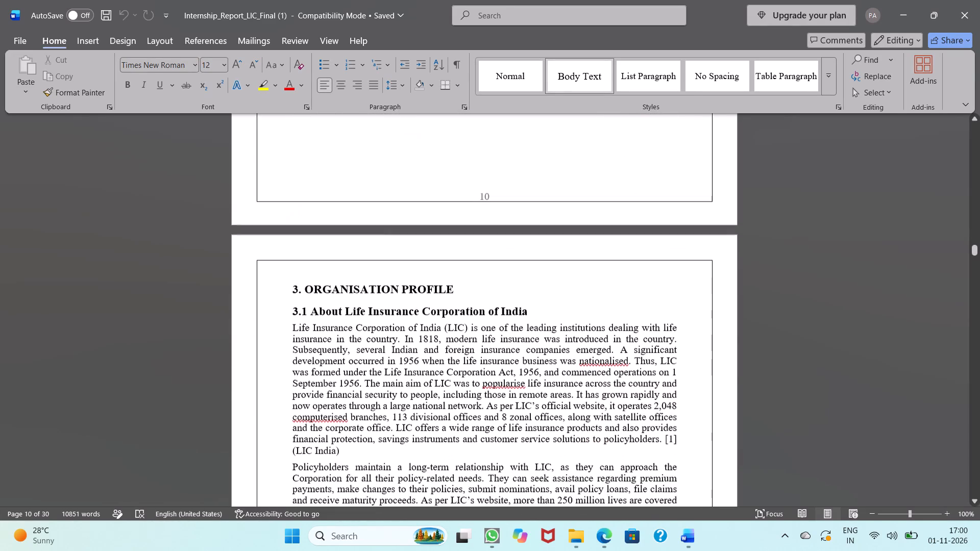
{"action": "scroll", "coordinate": [468, 424], "scroll_direction": "down", "scroll_amount": 2}
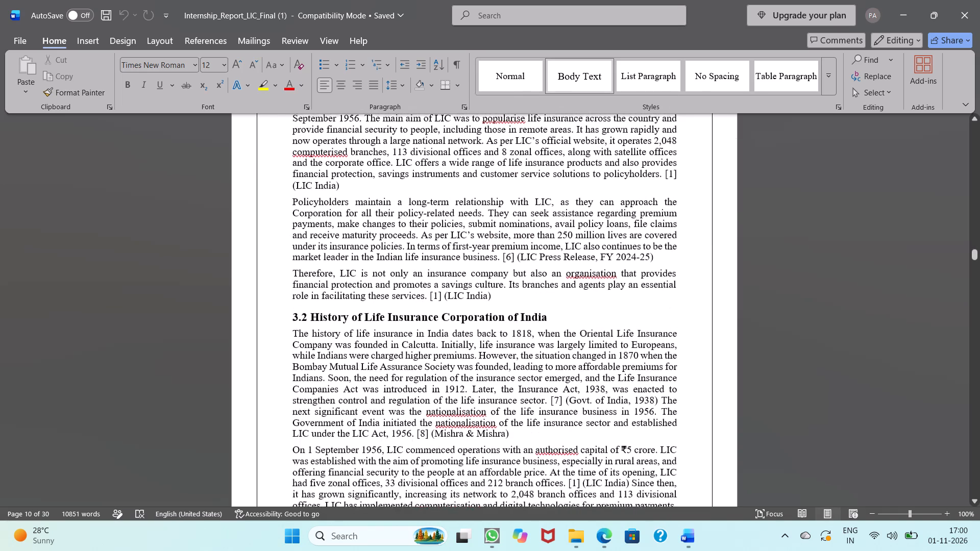
{"action": "scroll", "coordinate": [468, 424], "scroll_direction": "down", "scroll_amount": 2}
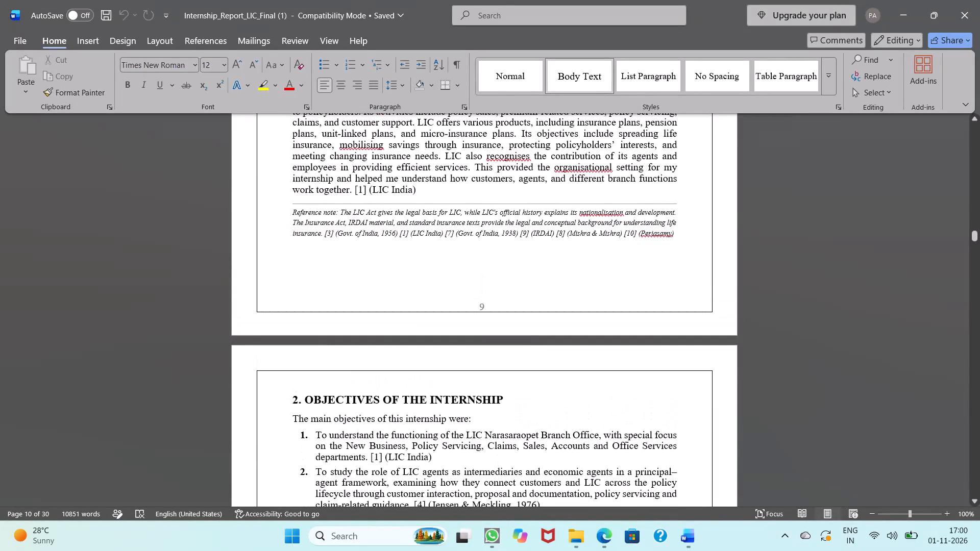
{"action": "scroll", "coordinate": [468, 424], "scroll_direction": "down", "scroll_amount": 4}
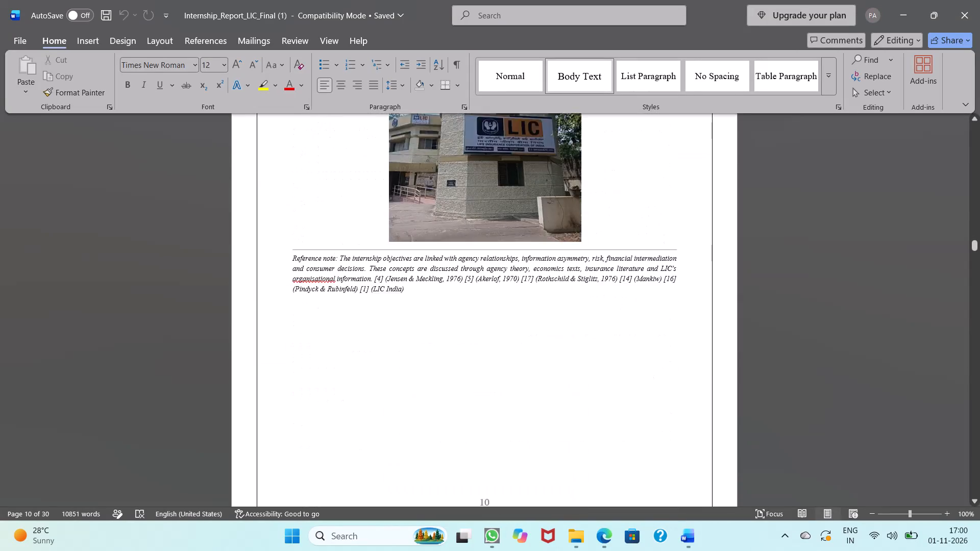
{"action": "scroll", "coordinate": [468, 424], "scroll_direction": "down", "scroll_amount": 2}
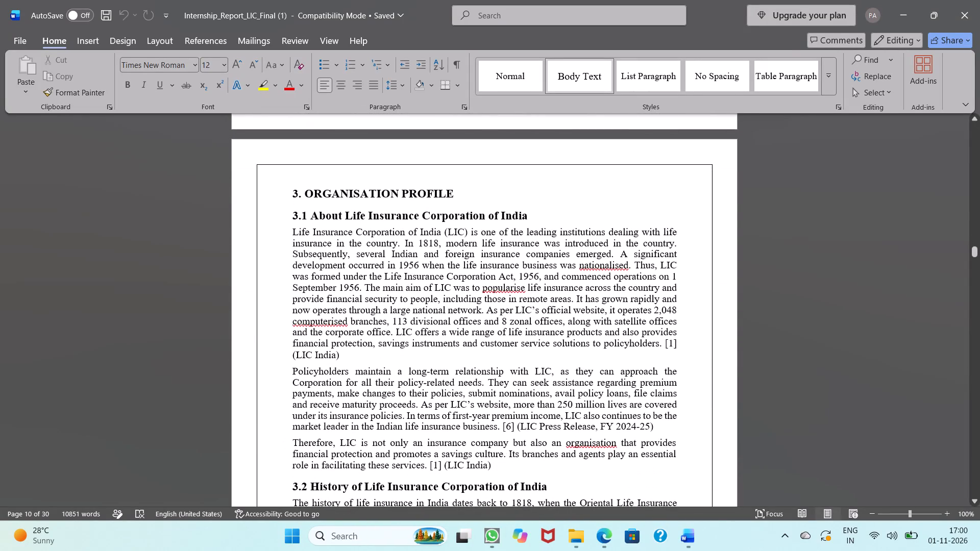
Review the 3. ORGANISATION PROFILE section from 3.1 to 3.6, including the organisation structure and branch office charts.
{"action": "scroll", "coordinate": [468, 424], "scroll_direction": "down", "scroll_amount": 4}
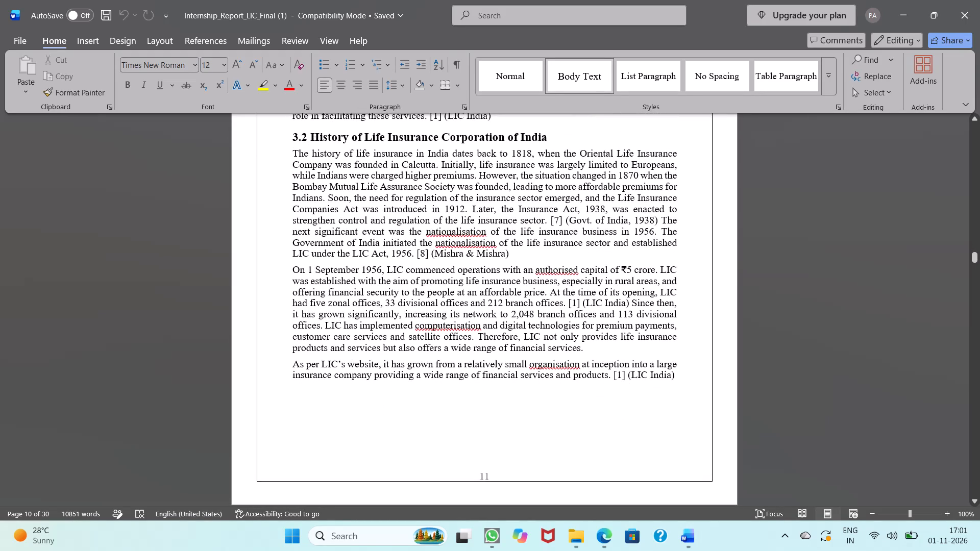
{"action": "scroll", "coordinate": [468, 424], "scroll_direction": "down", "scroll_amount": 2}
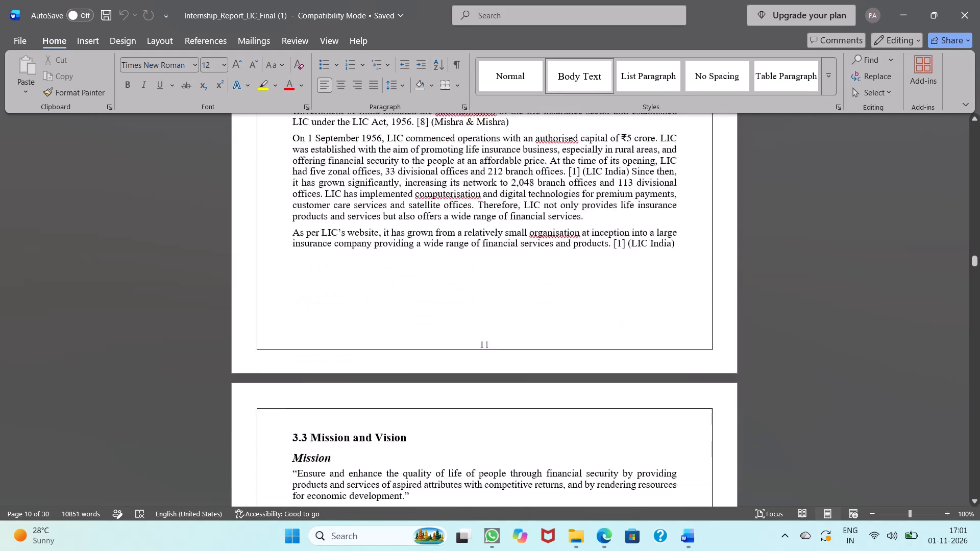
{"action": "scroll", "coordinate": [468, 424], "scroll_direction": "down", "scroll_amount": 3}
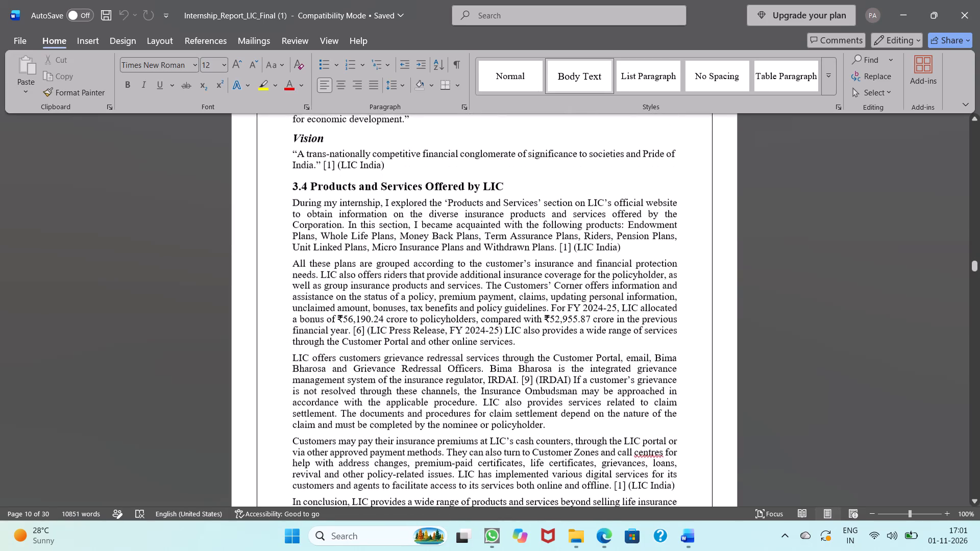
{"action": "scroll", "coordinate": [468, 424], "scroll_direction": "down", "scroll_amount": 3}
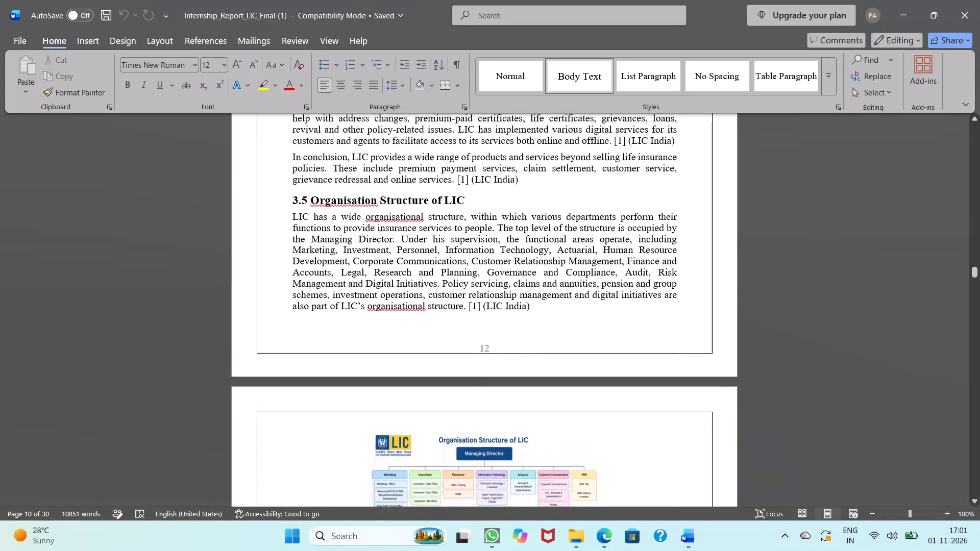
{"action": "scroll", "coordinate": [468, 424], "scroll_direction": "down", "scroll_amount": 3}
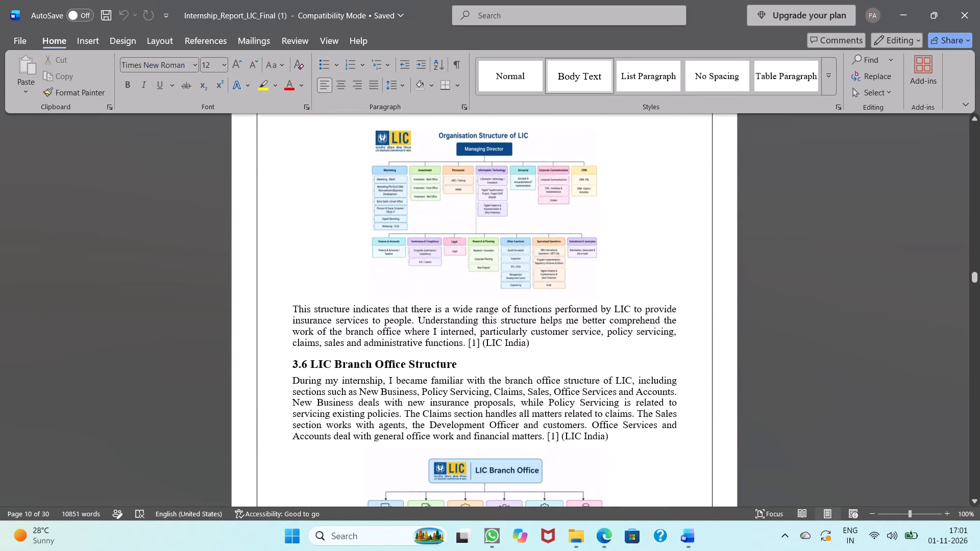
{"action": "scroll", "coordinate": [468, 424], "scroll_direction": "down", "scroll_amount": 2}
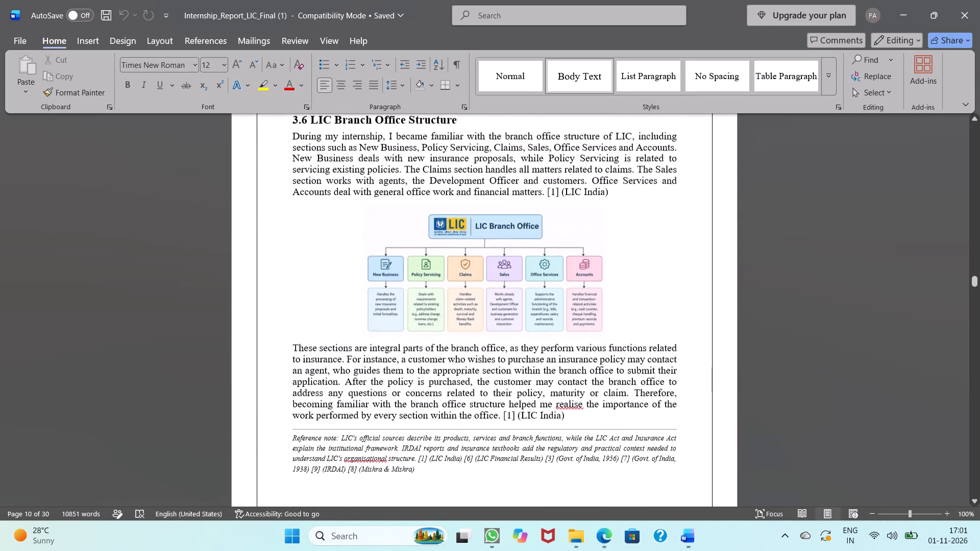
Review the section on the LIC agent's role, including the data sheet and proposal form images and 4.2 Agent's Role at Different Stages.
{"action": "scroll", "coordinate": [468, 424], "scroll_direction": "down", "scroll_amount": 3}
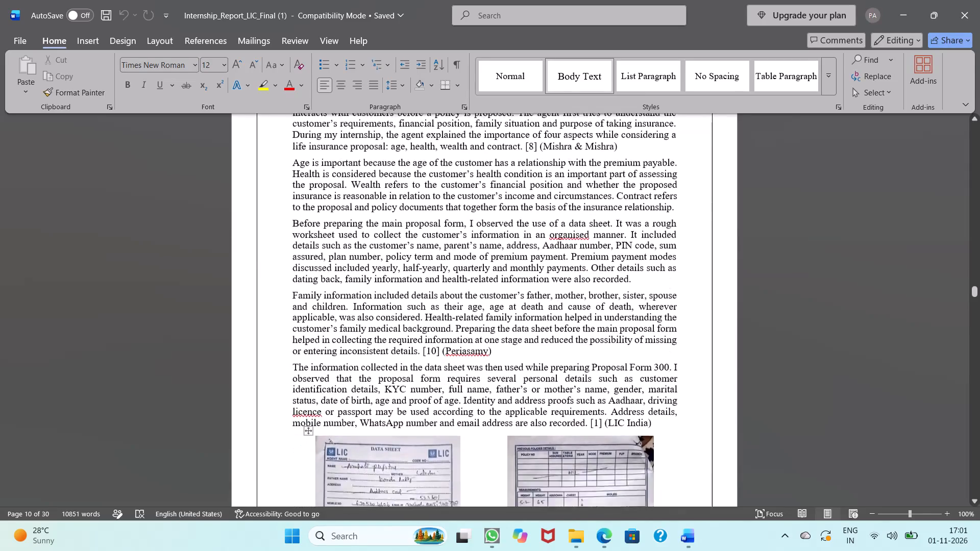
{"action": "scroll", "coordinate": [468, 424], "scroll_direction": "down", "scroll_amount": 3}
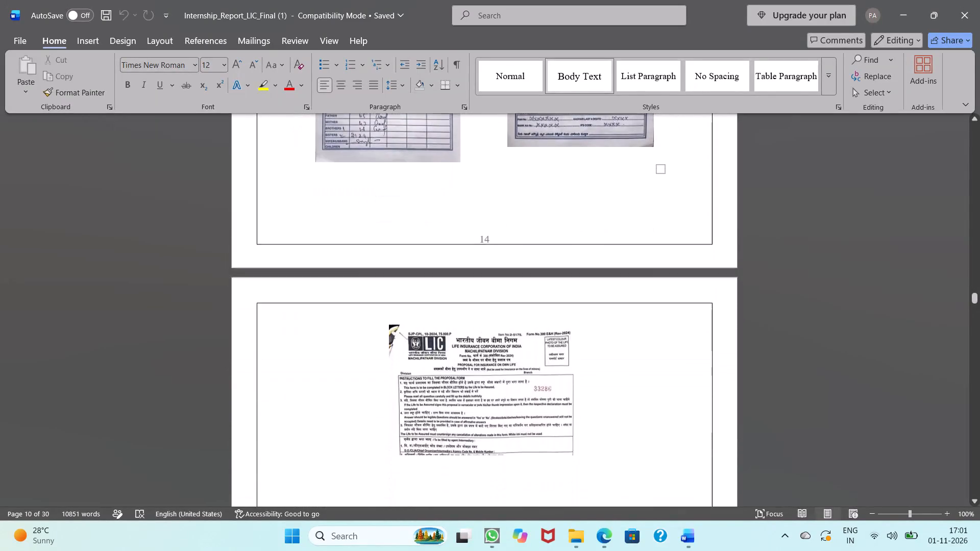
{"action": "scroll", "coordinate": [468, 424], "scroll_direction": "down", "scroll_amount": 5}
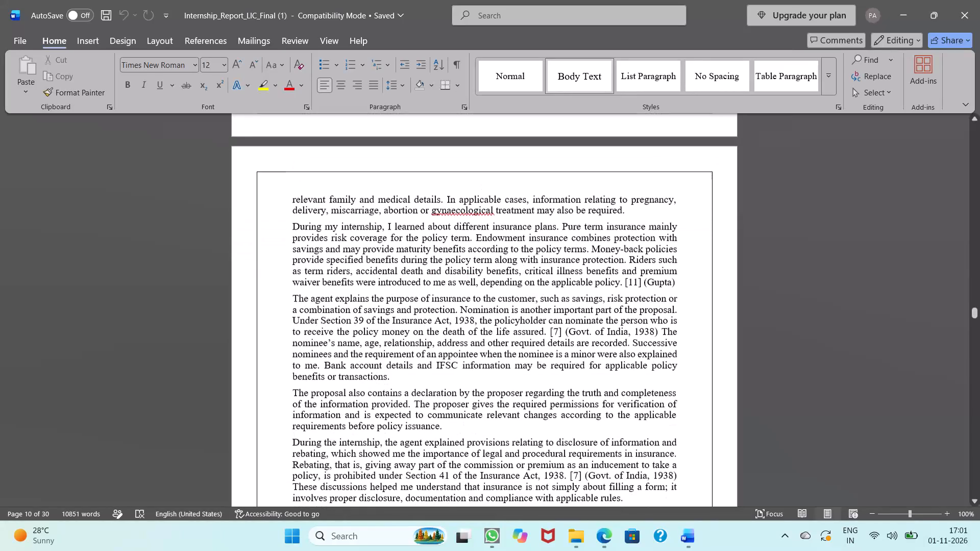
{"action": "scroll", "coordinate": [468, 424], "scroll_direction": "down", "scroll_amount": 4}
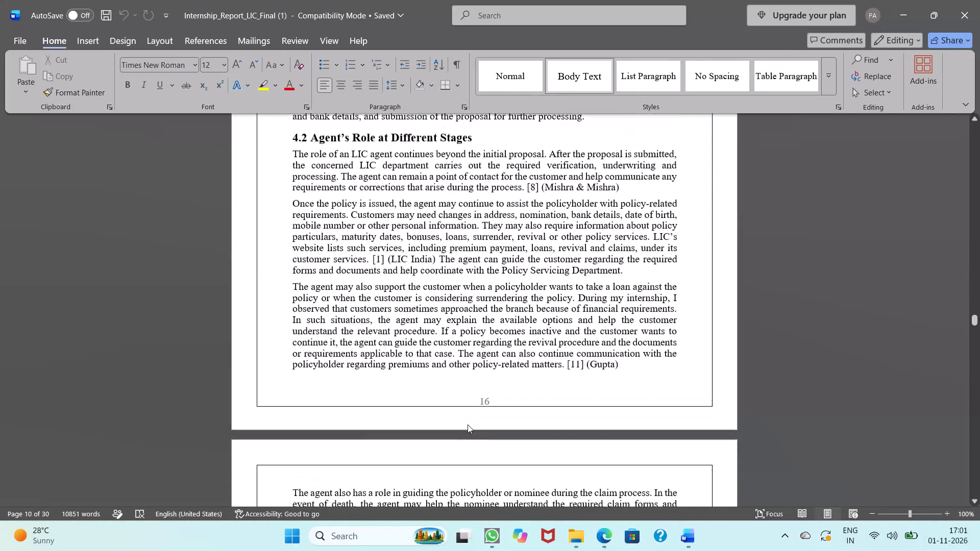
{"action": "scroll", "coordinate": [468, 424], "scroll_direction": "down", "scroll_amount": 4}
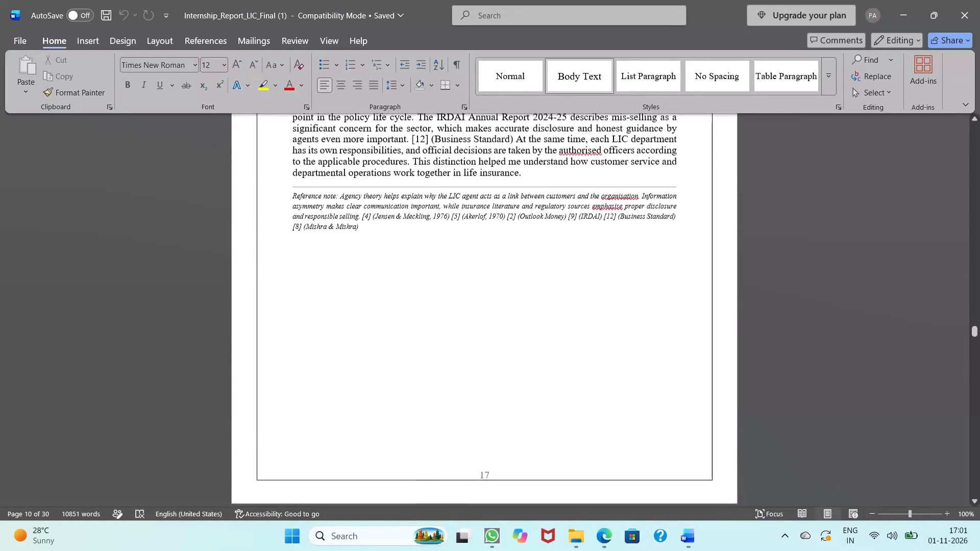
Review the text and photo layout of the opening department sections, including 5.2 Sales Department and 5.3 New Business Department.
{"action": "scroll", "coordinate": [468, 424], "scroll_direction": "down", "scroll_amount": 7}
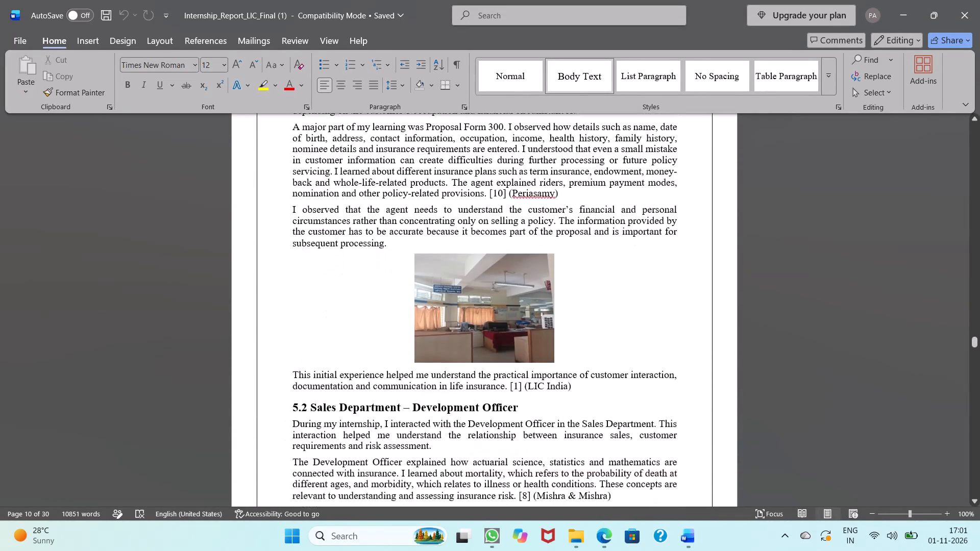
{"action": "scroll", "coordinate": [468, 424], "scroll_direction": "down", "scroll_amount": 3}
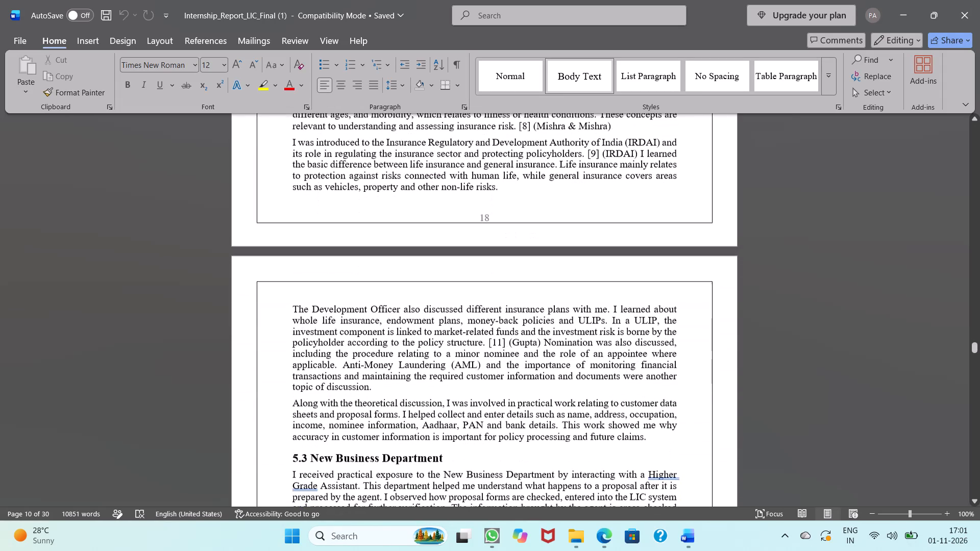
{"action": "scroll", "coordinate": [468, 424], "scroll_direction": "down", "scroll_amount": 3}
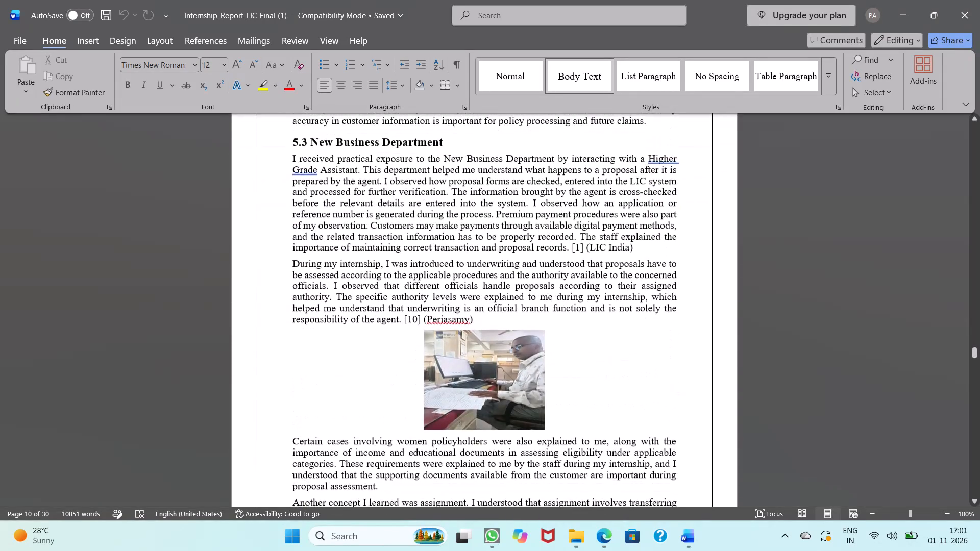
{"action": "scroll", "coordinate": [468, 424], "scroll_direction": "down", "scroll_amount": 1}
{"action": "scroll", "coordinate": [468, 424], "scroll_direction": "up", "scroll_amount": 1}
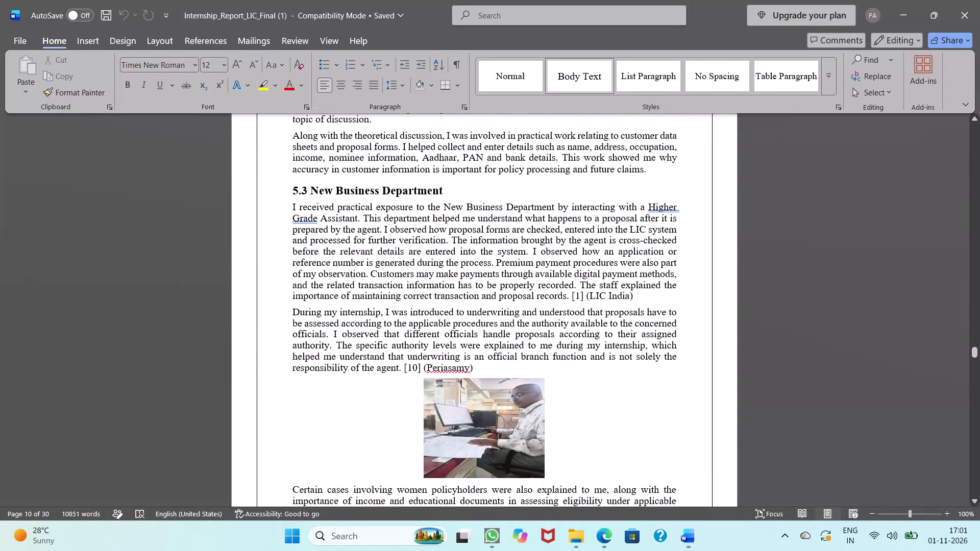
{"action": "scroll", "coordinate": [468, 424], "scroll_direction": "down", "scroll_amount": 1}
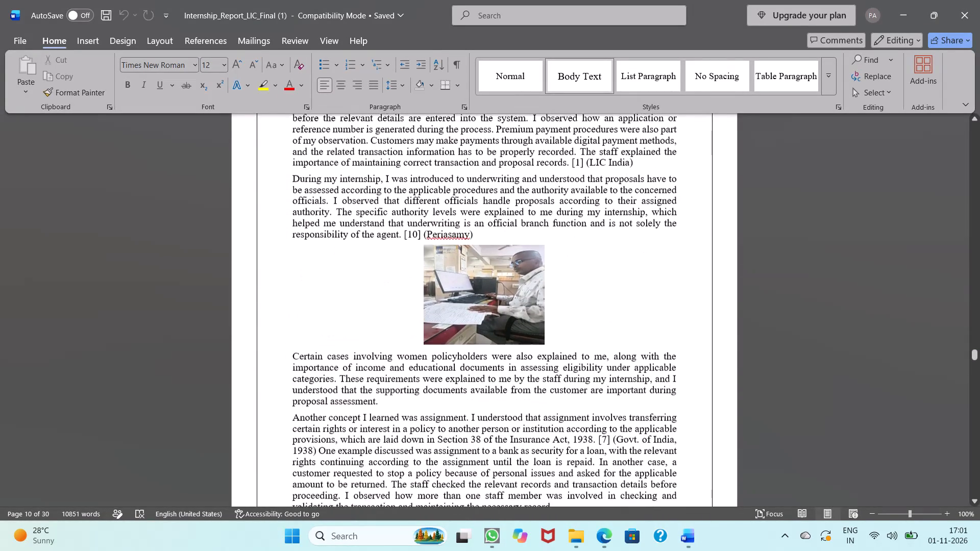
Review the policy servicing pages, 5.5 Claims Department and 5.6 Office Services and Accounts Departments.
{"action": "scroll", "coordinate": [468, 424], "scroll_direction": "down", "scroll_amount": 4}
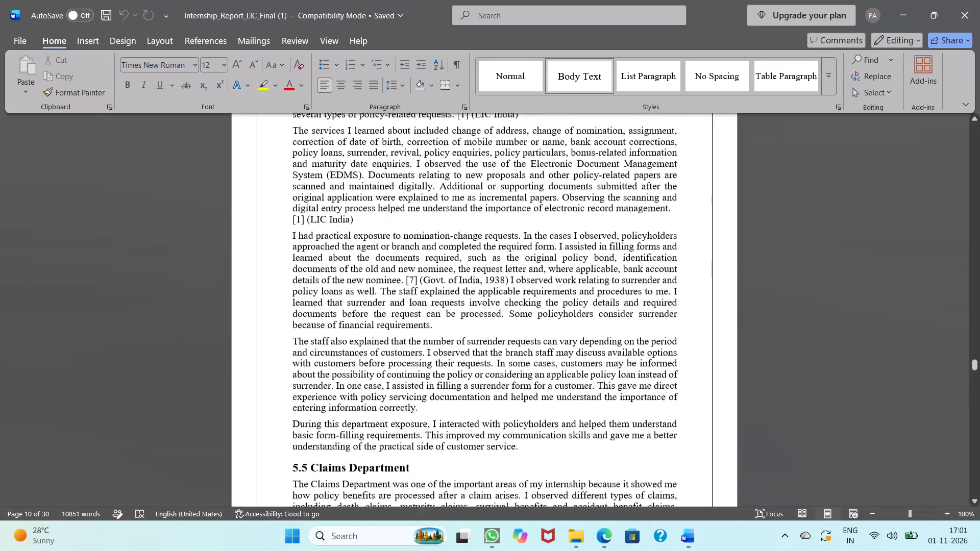
{"action": "scroll", "coordinate": [468, 424], "scroll_direction": "down", "scroll_amount": 4}
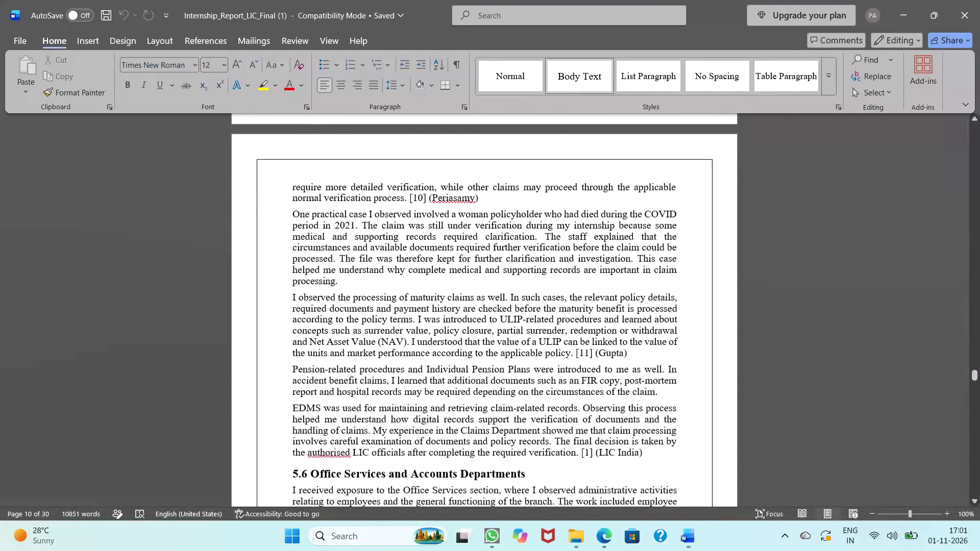
{"action": "scroll", "coordinate": [468, 424], "scroll_direction": "down", "scroll_amount": 3}
Review the headings, bullet lists and page breaks of the 6. SKILLS DEVELOPED section through its reference note.
{"action": "scroll", "coordinate": [468, 424], "scroll_direction": "down", "scroll_amount": 1}
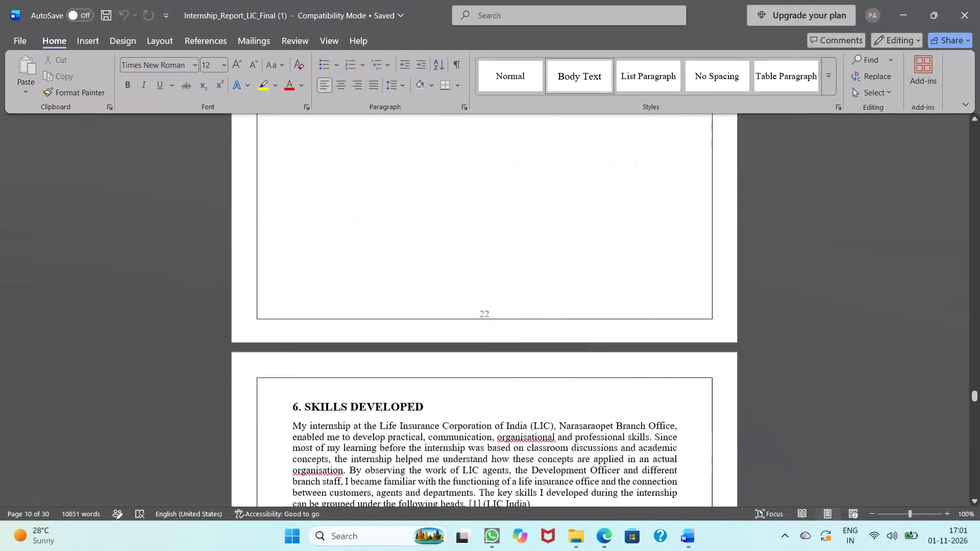
{"action": "scroll", "coordinate": [468, 424], "scroll_direction": "down", "scroll_amount": 3}
{"action": "scroll", "coordinate": [468, 424], "scroll_direction": "up", "scroll_amount": 1}
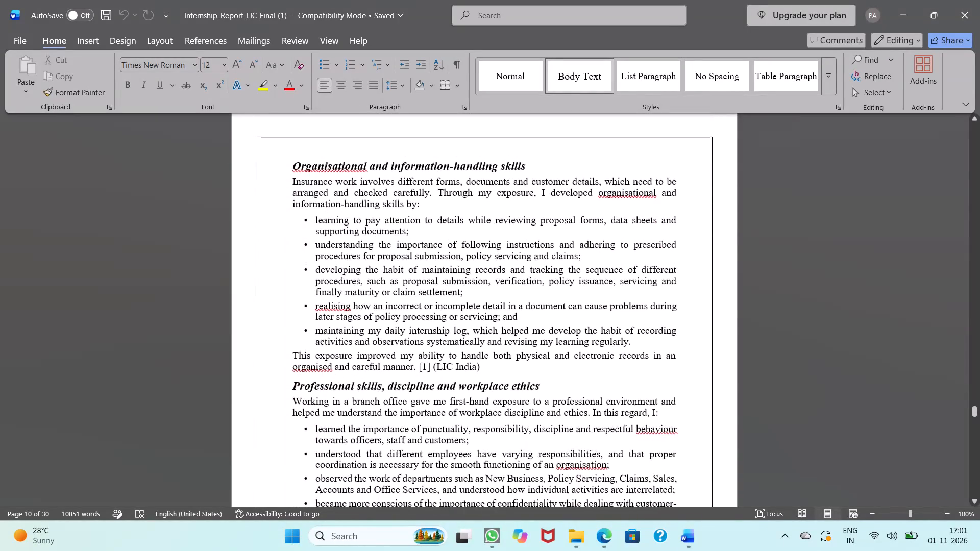
{"action": "scroll", "coordinate": [468, 424], "scroll_direction": "up", "scroll_amount": 1}
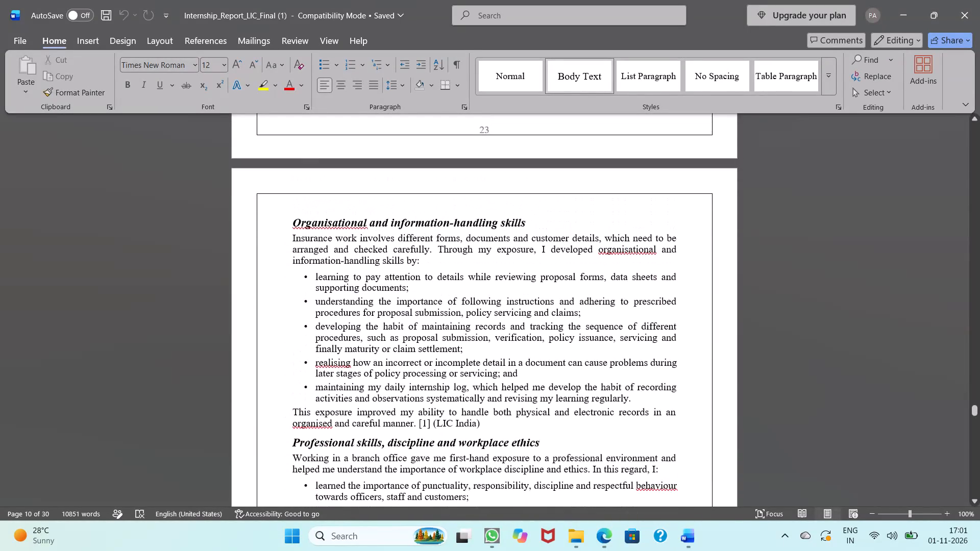
{"action": "scroll", "coordinate": [468, 424], "scroll_direction": "down", "scroll_amount": 1}
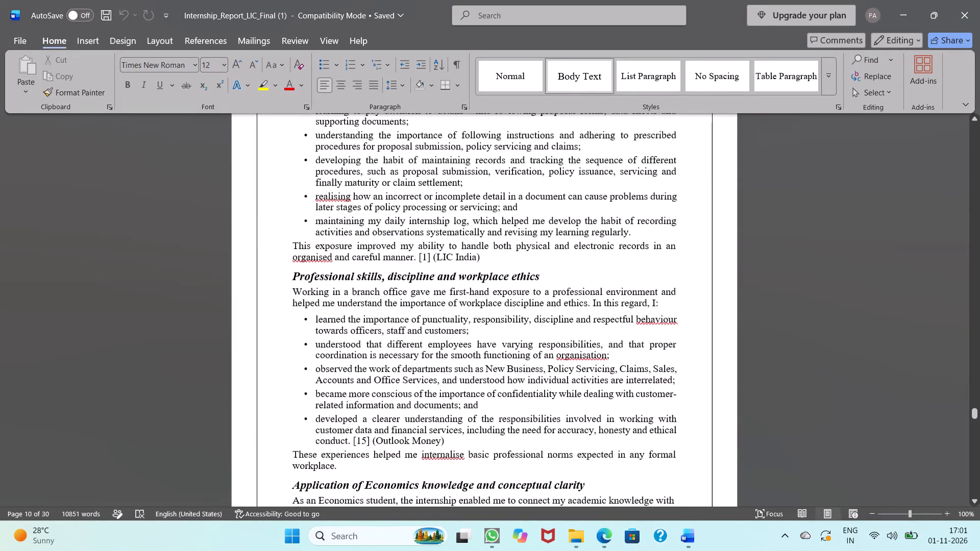
{"action": "scroll", "coordinate": [468, 424], "scroll_direction": "down", "scroll_amount": 2}
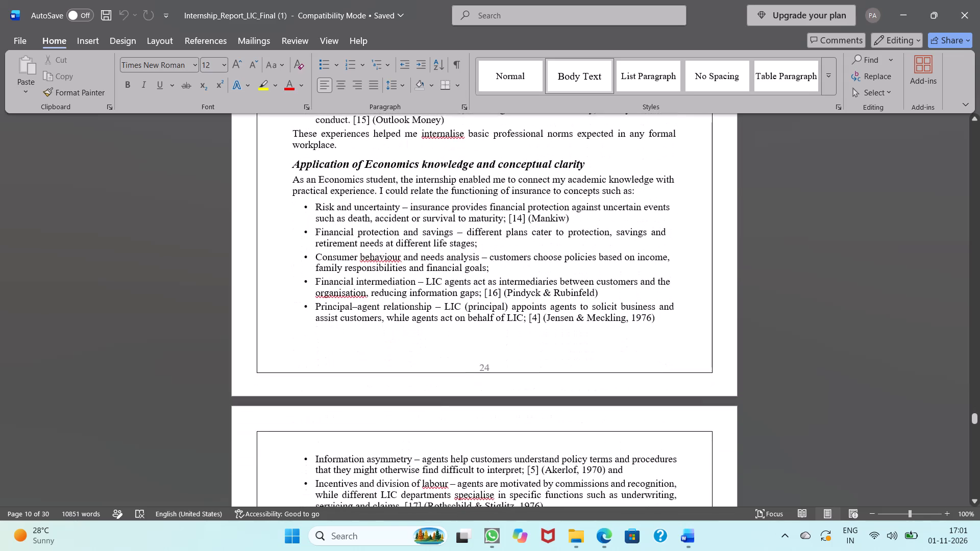
{"action": "scroll", "coordinate": [468, 424], "scroll_direction": "down", "scroll_amount": 3}
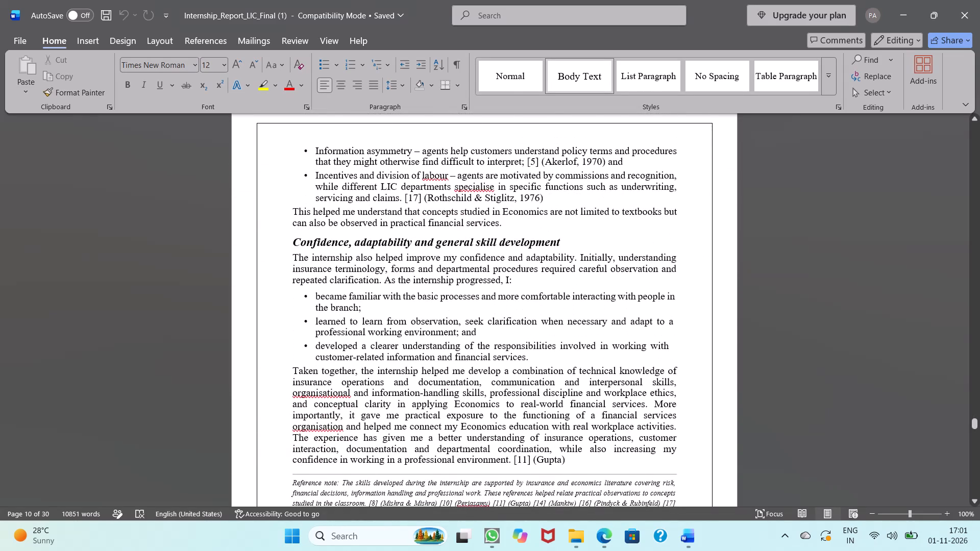
{"action": "scroll", "coordinate": [468, 424], "scroll_direction": "down", "scroll_amount": 2}
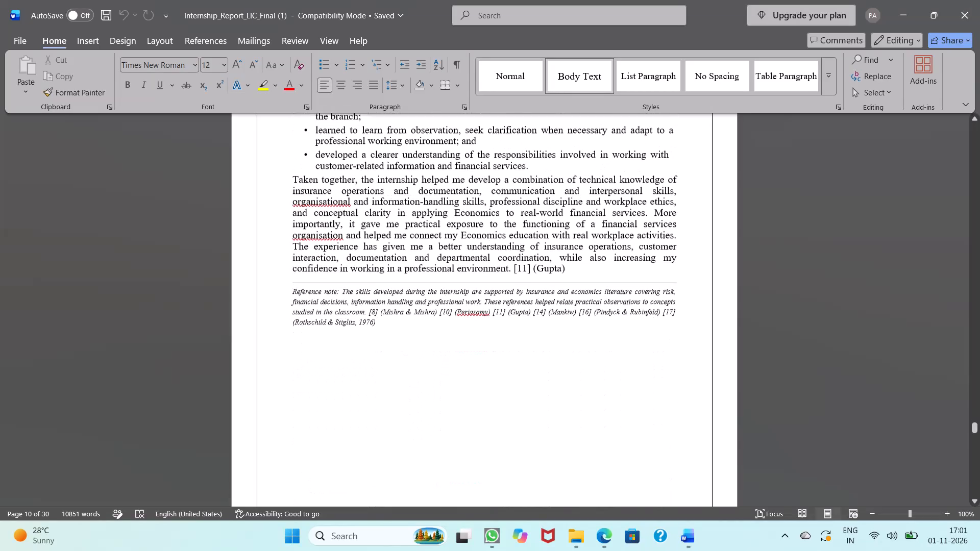
Check the page break between the skills section and 7. CHALLENGES FACED DURING THE INTERNSHIP, and the layout of its subheadings.
{"action": "scroll", "coordinate": [468, 424], "scroll_direction": "down", "scroll_amount": 5}
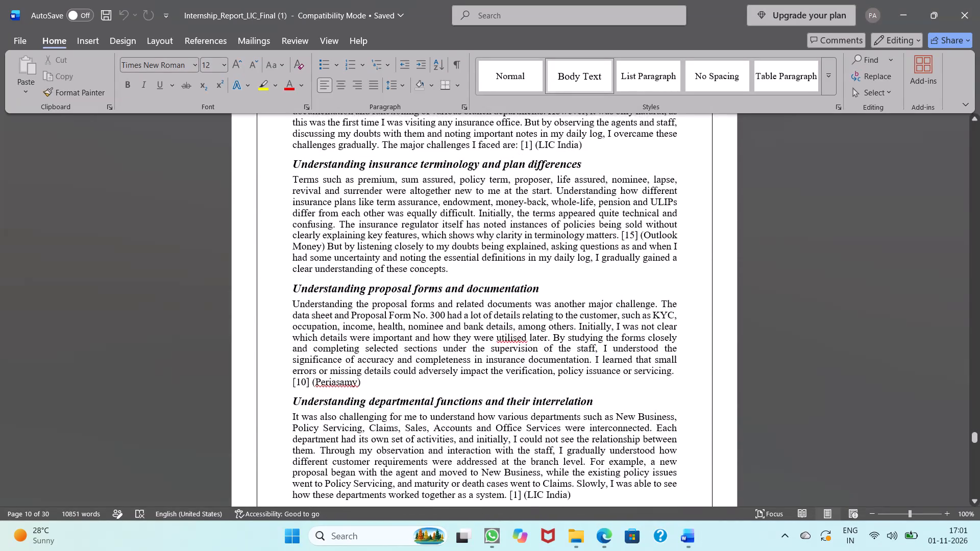
{"action": "scroll", "coordinate": [468, 424], "scroll_direction": "down", "scroll_amount": 1}
{"action": "scroll", "coordinate": [468, 424], "scroll_direction": "up", "scroll_amount": 1}
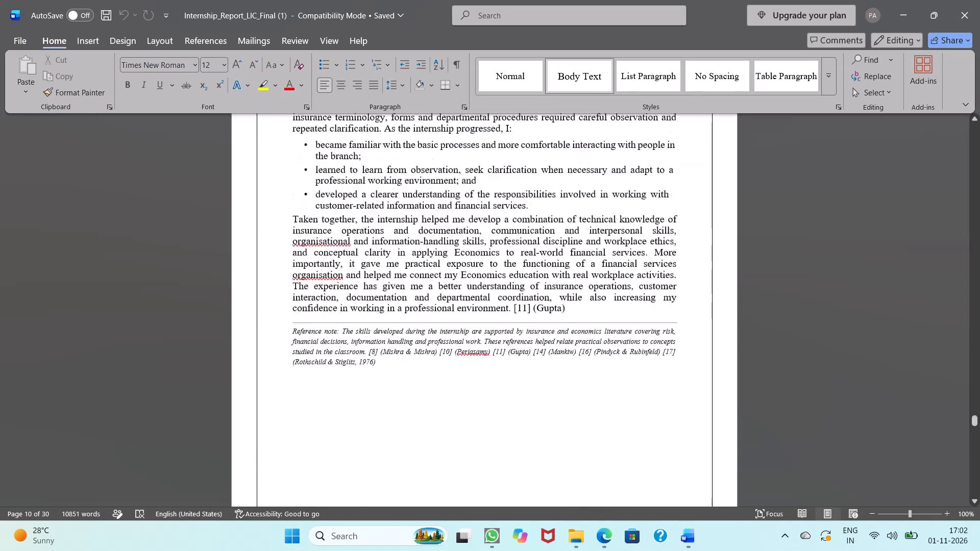
{"action": "scroll", "coordinate": [468, 424], "scroll_direction": "up", "scroll_amount": 1}
{"action": "scroll", "coordinate": [468, 424], "scroll_direction": "down", "scroll_amount": 4}
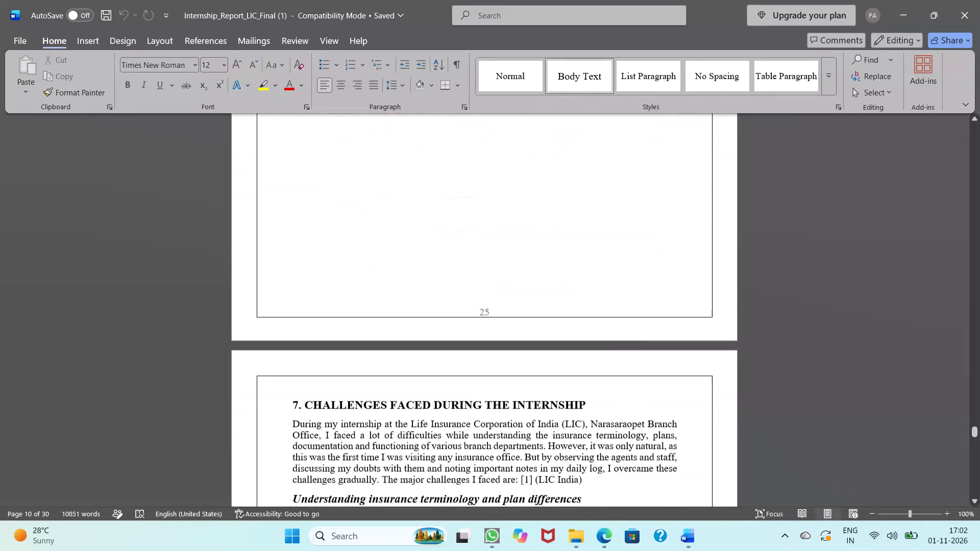
Review the subheadings, body text and page flow of the 7. CHALLENGES FACED DURING THE INTERNSHIP section through its reference note.
{"action": "scroll", "coordinate": [468, 424], "scroll_direction": "down", "scroll_amount": 4}
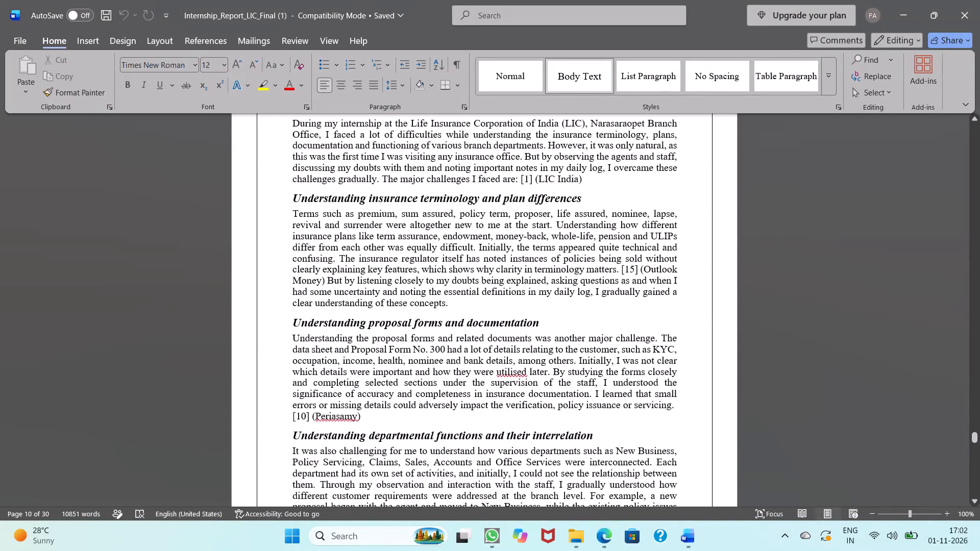
{"action": "scroll", "coordinate": [468, 424], "scroll_direction": "down", "scroll_amount": 3}
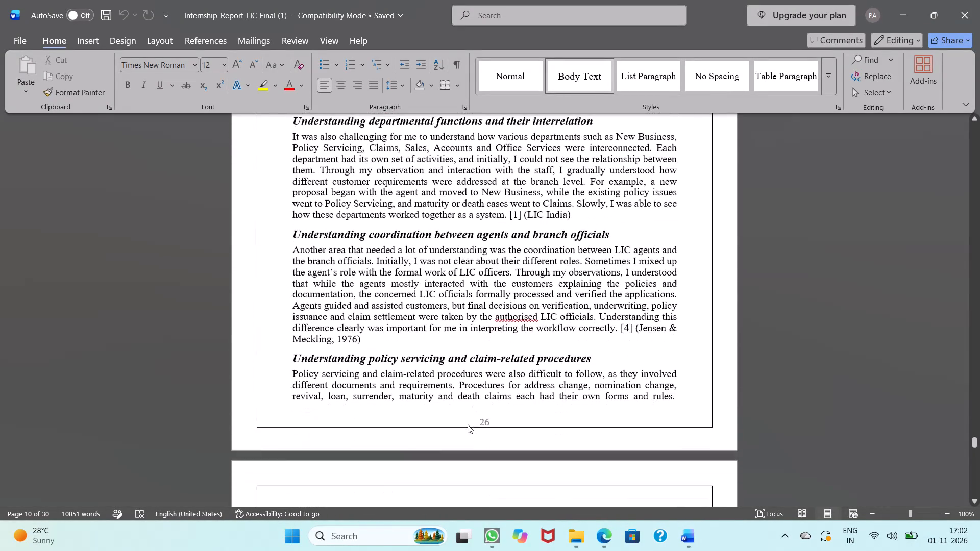
{"action": "scroll", "coordinate": [468, 424], "scroll_direction": "down", "scroll_amount": 4}
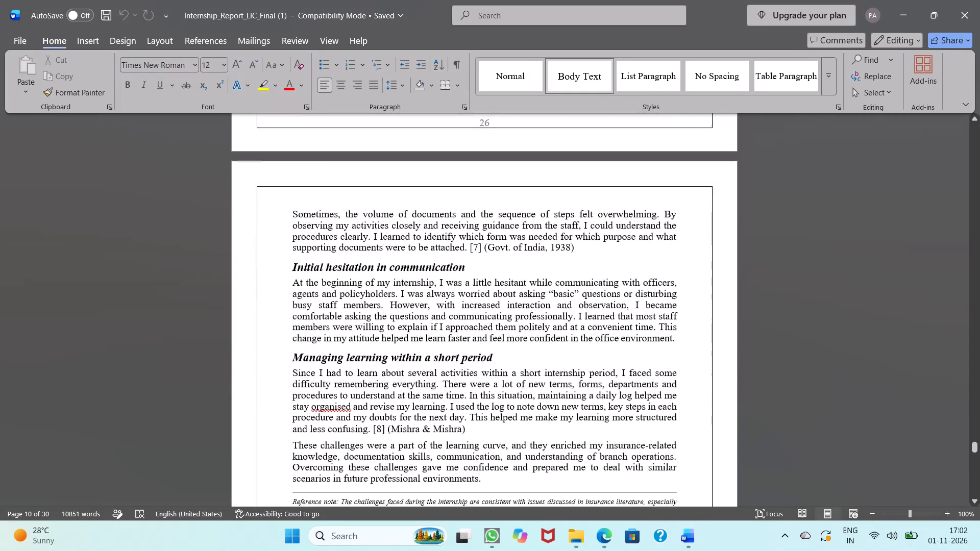
{"action": "scroll", "coordinate": [468, 424], "scroll_direction": "down", "scroll_amount": 4}
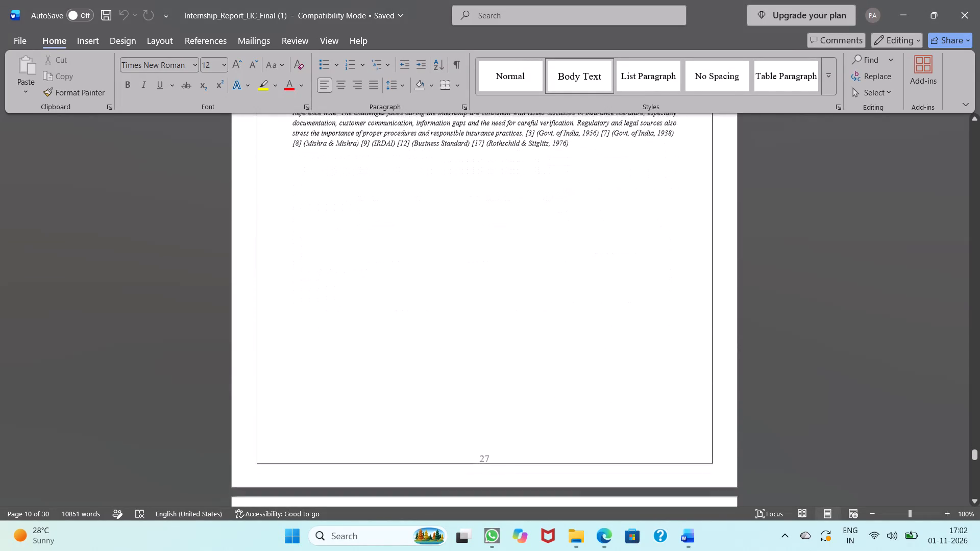
Review the paragraphs and reference note of the conclusion, and where it ends before the reference list.
{"action": "scroll", "coordinate": [468, 424], "scroll_direction": "down", "scroll_amount": 11}
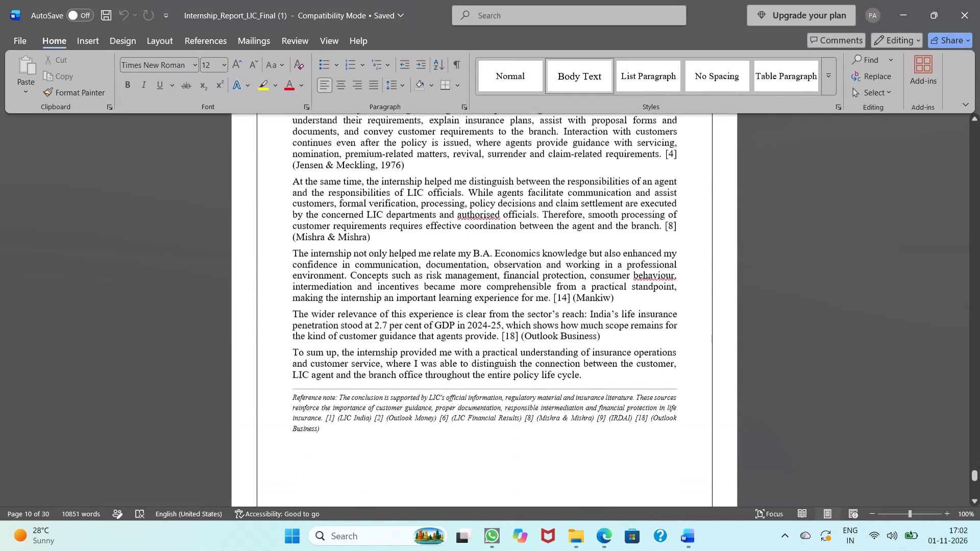
{"action": "scroll", "coordinate": [468, 424], "scroll_direction": "down", "scroll_amount": 8}
{"action": "scroll", "coordinate": [468, 424], "scroll_direction": "up", "scroll_amount": 2}
Review the numbered REFERENCES entries through [18], and check the list's starting page and the font of its heading.
{"action": "scroll", "coordinate": [468, 424], "scroll_direction": "down", "scroll_amount": 1}
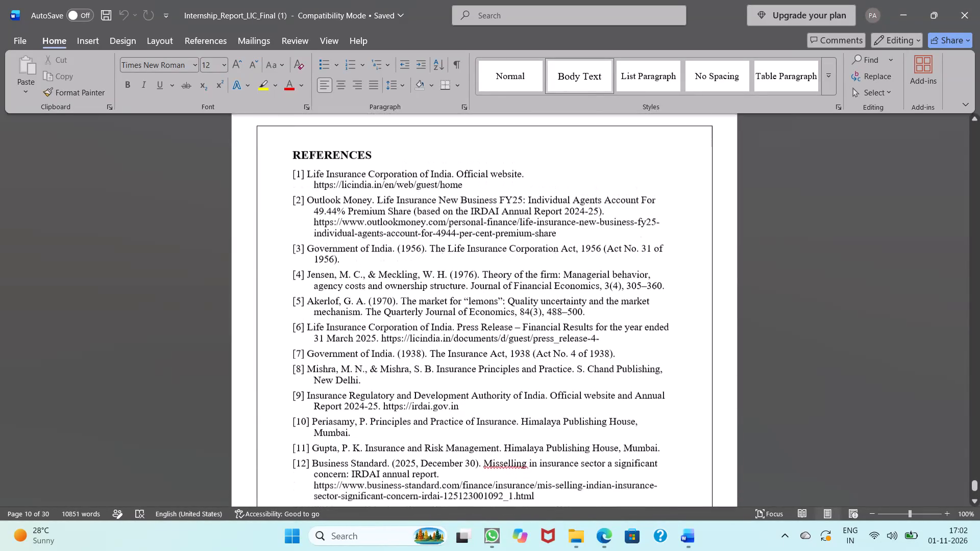
{"action": "scroll", "coordinate": [468, 424], "scroll_direction": "down", "scroll_amount": 1}
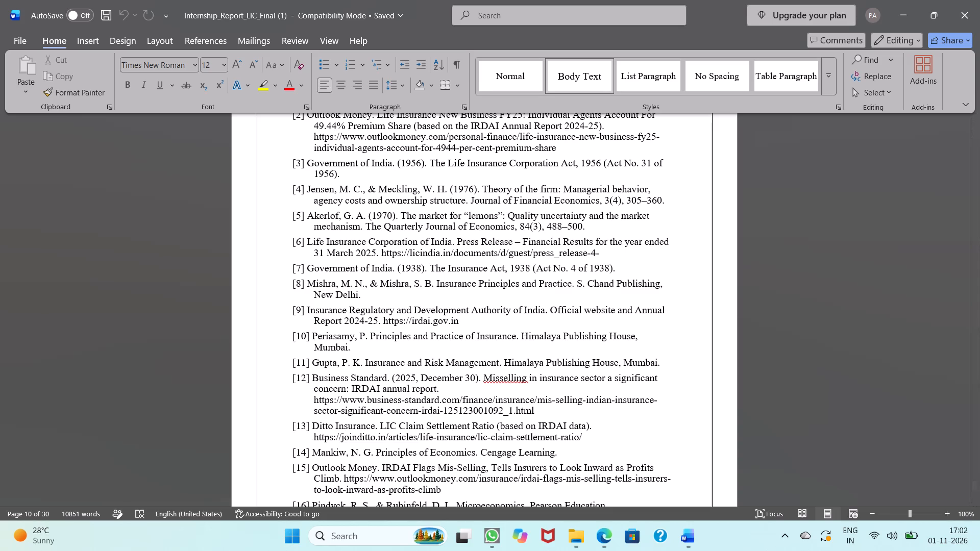
{"action": "scroll", "coordinate": [468, 424], "scroll_direction": "down", "scroll_amount": 2}
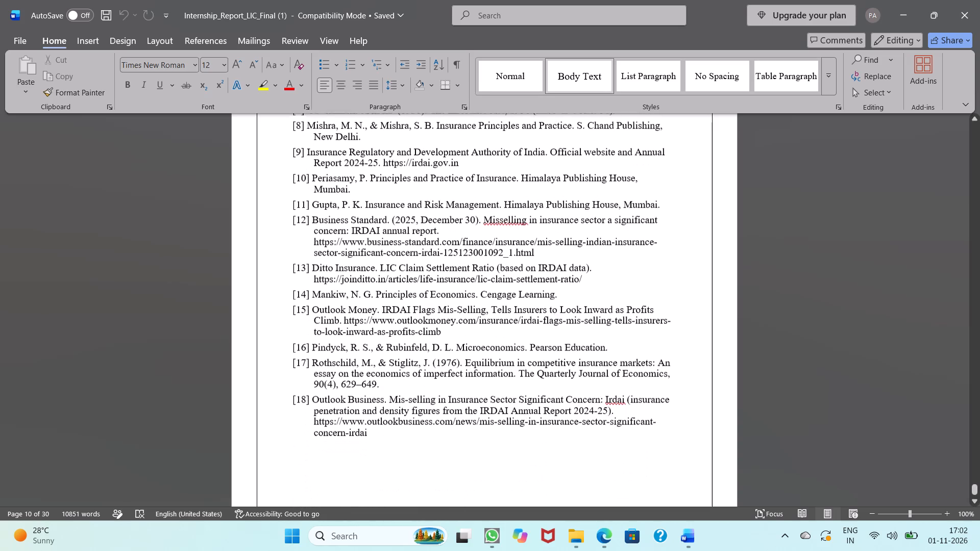
{"action": "scroll", "coordinate": [468, 424], "scroll_direction": "down", "scroll_amount": 1}
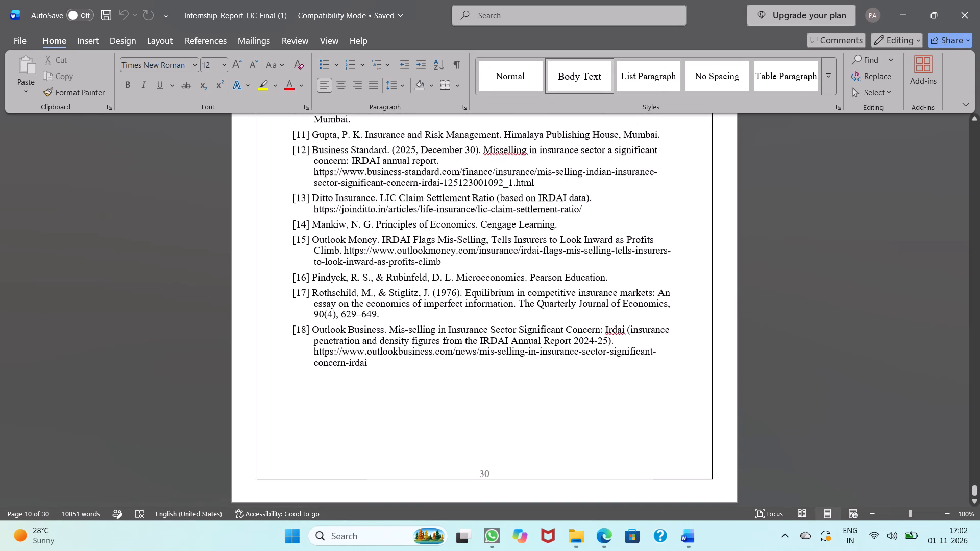
{"action": "scroll", "coordinate": [468, 424], "scroll_direction": "up", "scroll_amount": 4}
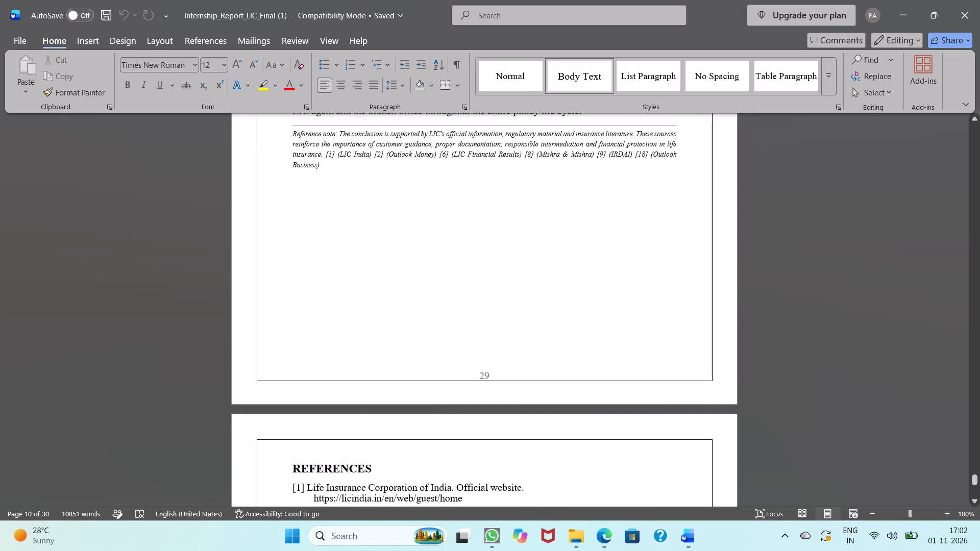
{"action": "scroll", "coordinate": [468, 424], "scroll_direction": "down", "scroll_amount": 1}
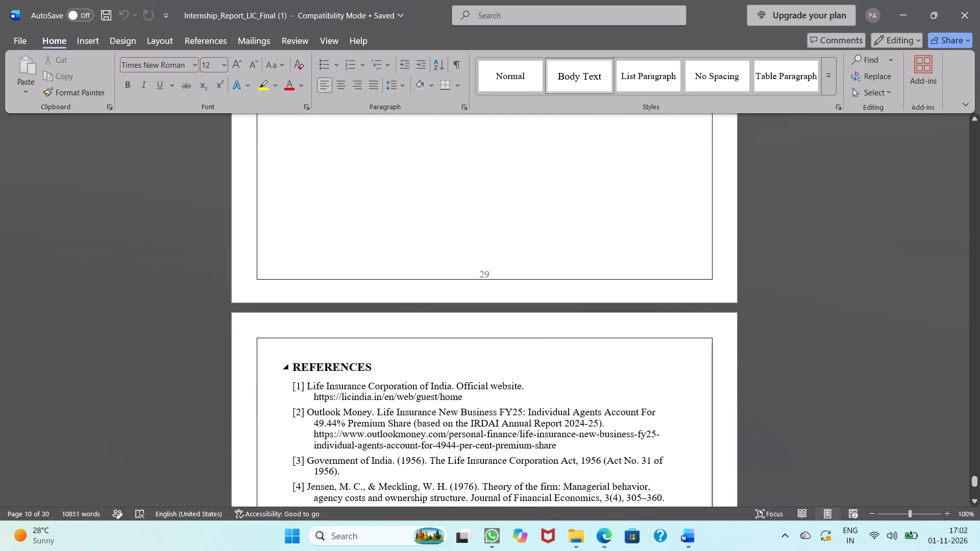
{"action": "left_click_drag", "start_coordinate": [295, 370], "coordinate": [379, 378]}
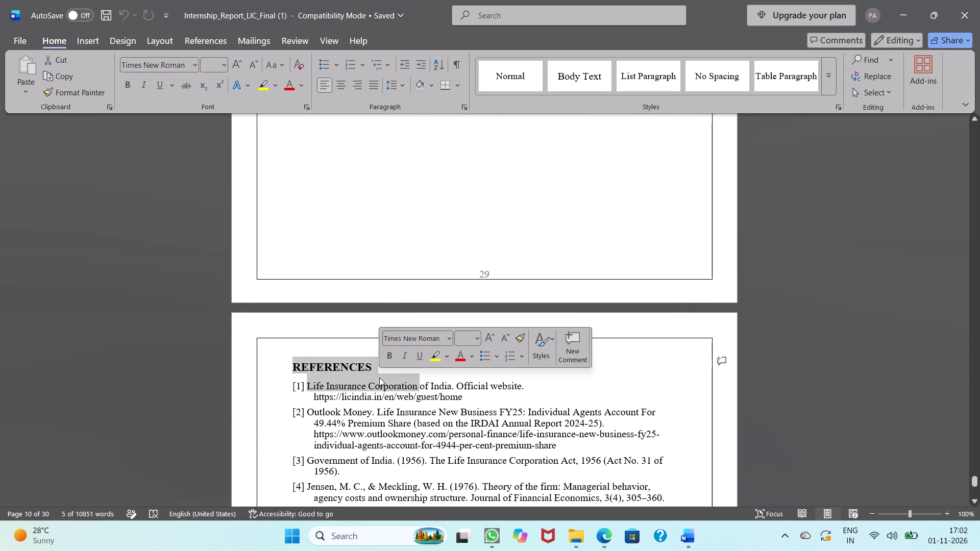
{"action": "left_click", "coordinate": [427, 379]}
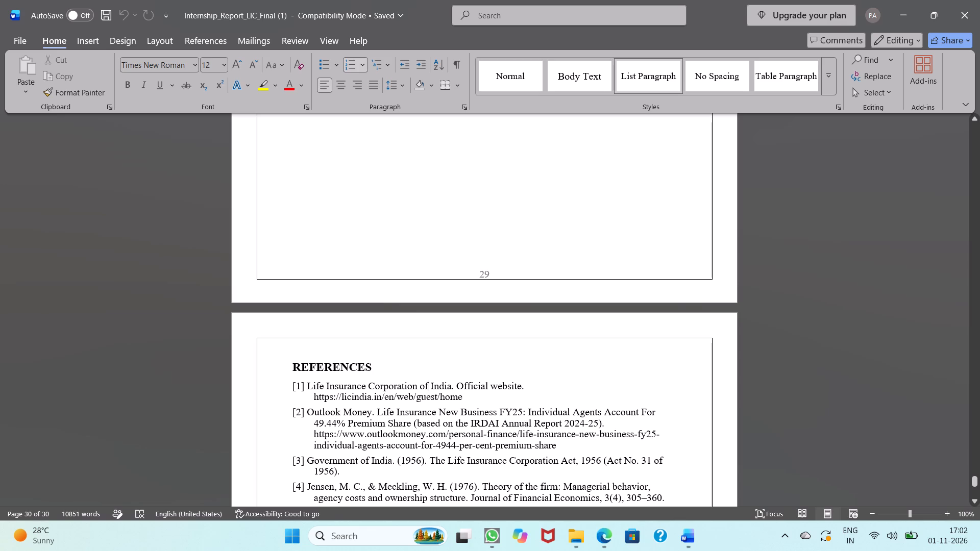
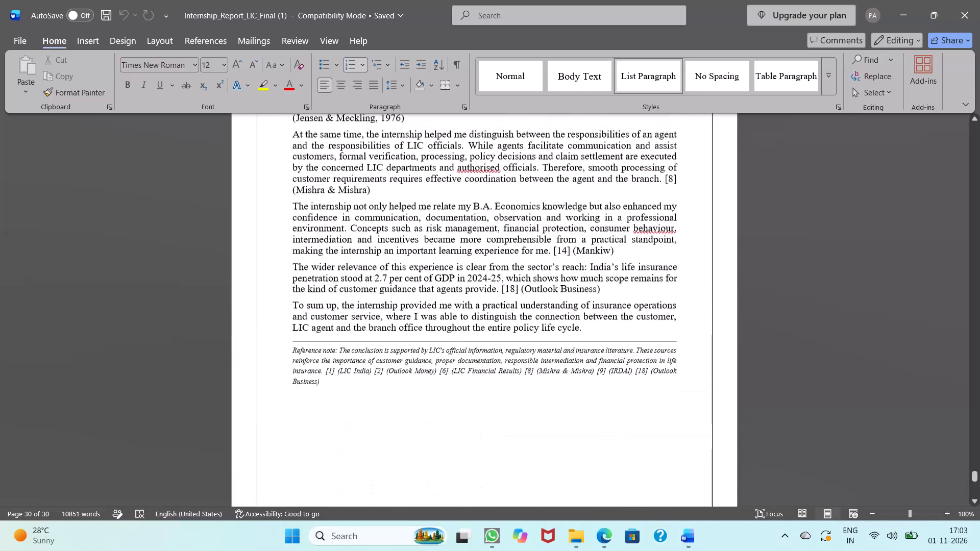
Skim the report backwards from the conclusion to the Internship Joining Letter, checking section starts and page flow.
{"action": "scroll", "coordinate": [427, 379], "scroll_direction": "up", "scroll_amount": 10}
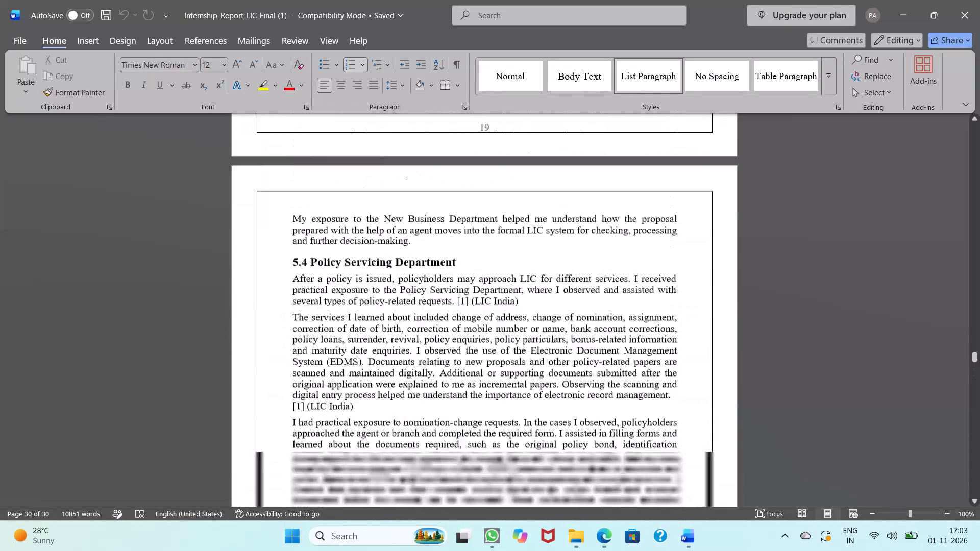
{"action": "scroll", "coordinate": [427, 379], "scroll_direction": "up", "scroll_amount": 16}
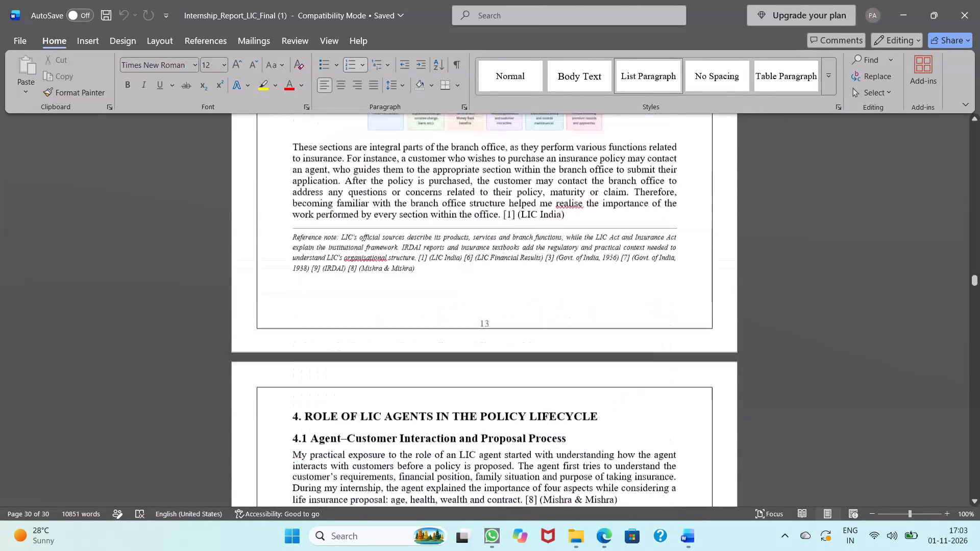
{"action": "scroll", "coordinate": [427, 379], "scroll_direction": "up", "scroll_amount": 6}
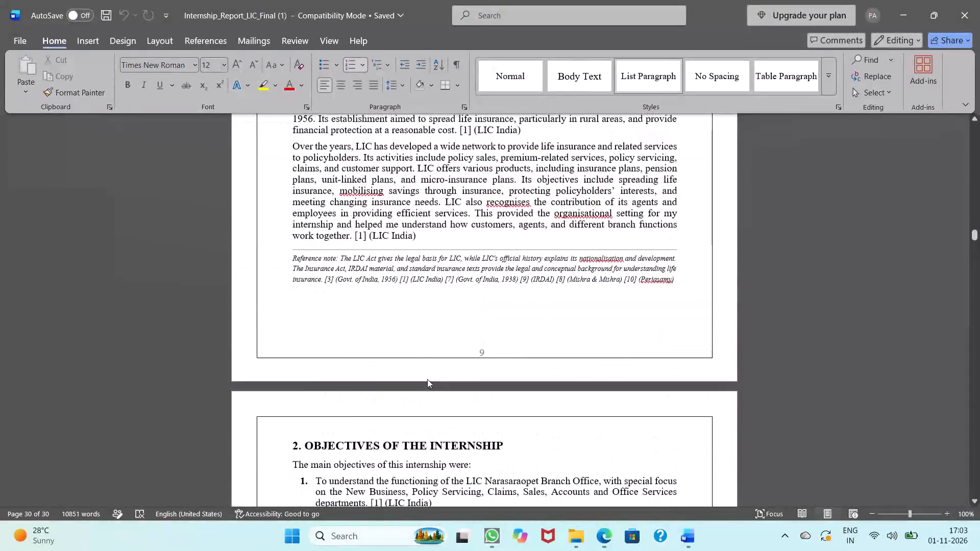
{"action": "scroll", "coordinate": [427, 379], "scroll_direction": "up", "scroll_amount": 14}
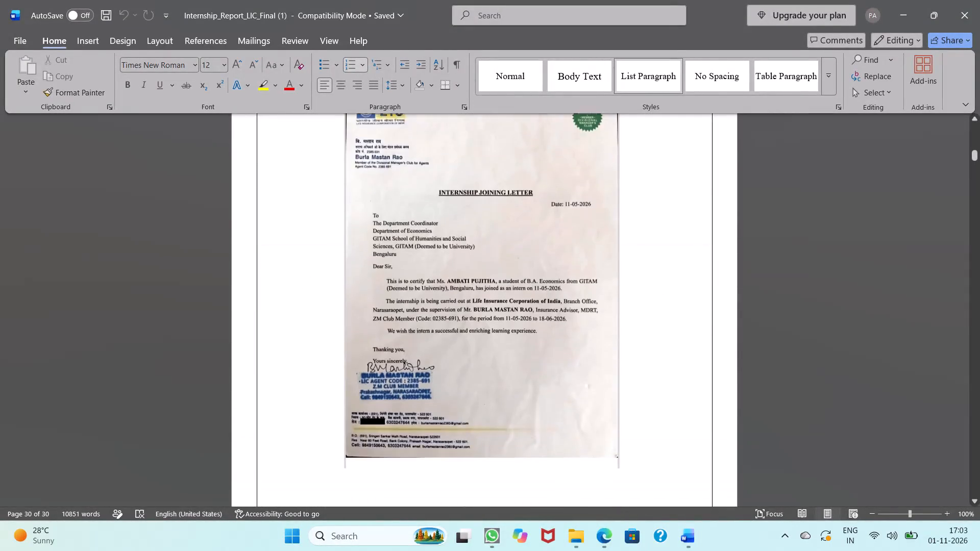
Check the front matter: the last rows of the contents table, the Internship Joining Letter page, and the title page layout and logo.
{"action": "scroll", "coordinate": [427, 379], "scroll_direction": "up", "scroll_amount": 4}
{"action": "scroll", "coordinate": [427, 379], "scroll_direction": "down", "scroll_amount": 3}
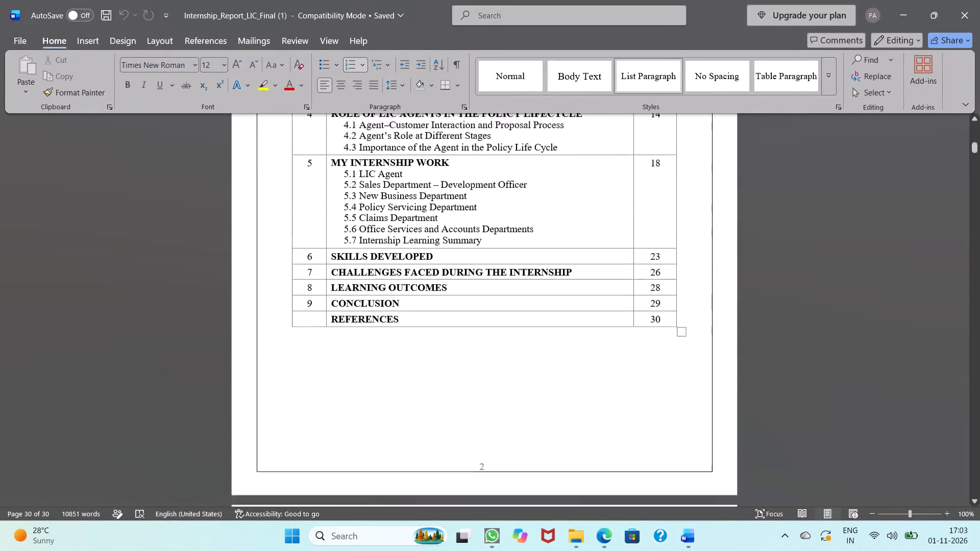
{"action": "scroll", "coordinate": [427, 379], "scroll_direction": "down", "scroll_amount": 2}
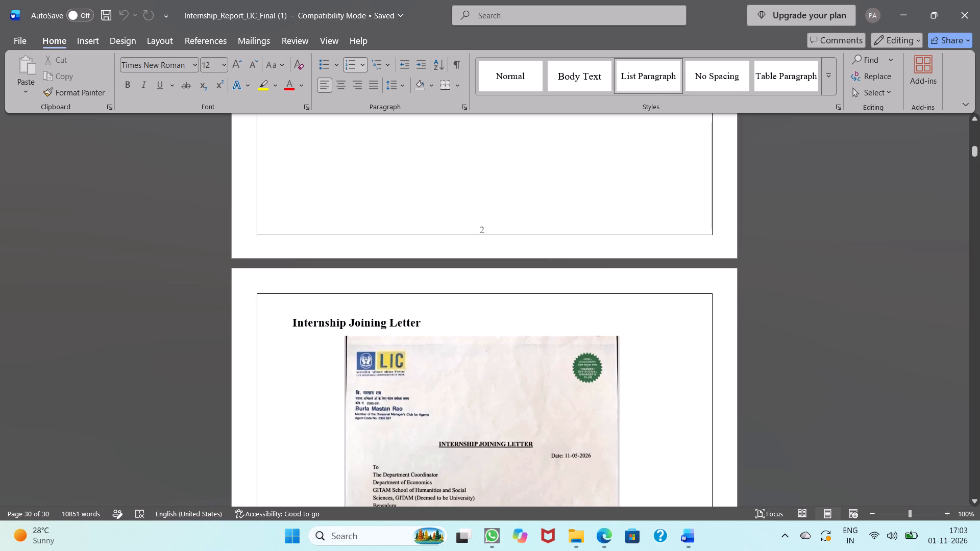
{"action": "scroll", "coordinate": [427, 379], "scroll_direction": "up", "scroll_amount": 10}
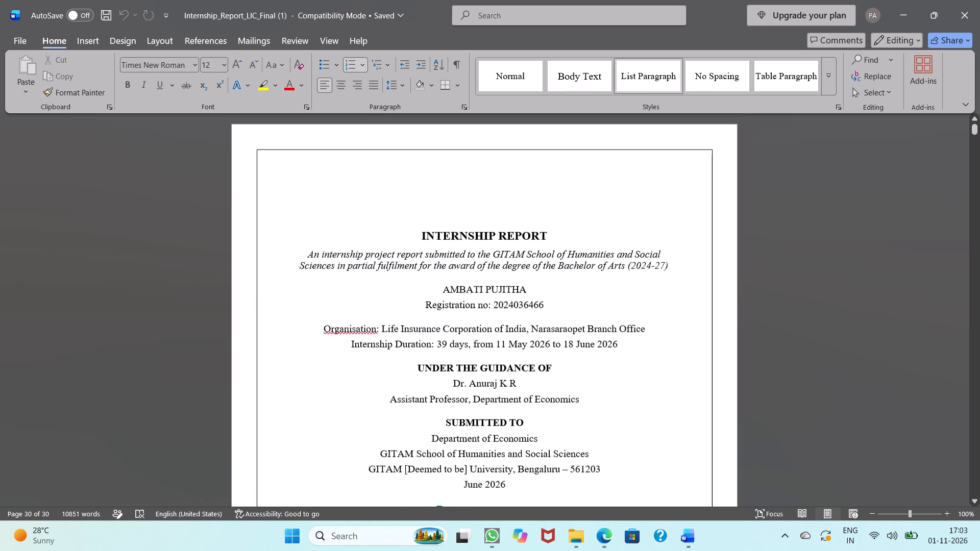
{"action": "scroll", "coordinate": [427, 379], "scroll_direction": "up", "scroll_amount": 1}
{"action": "scroll", "coordinate": [427, 379], "scroll_direction": "down", "scroll_amount": 1}
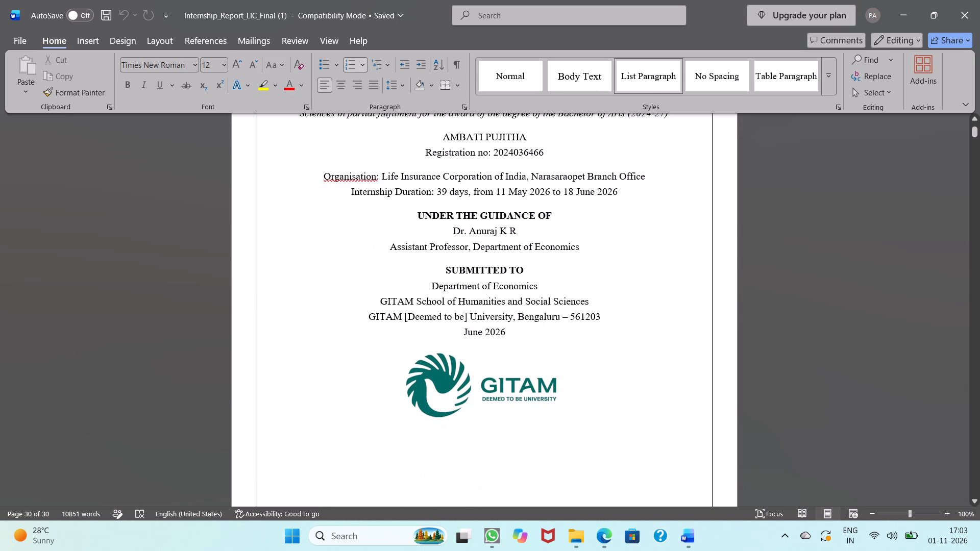
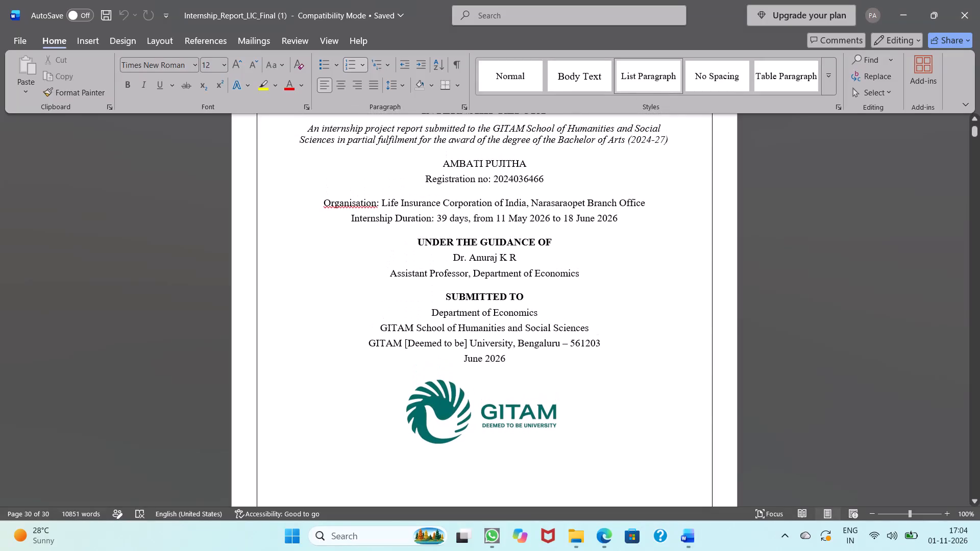
Turn on AutoSave for the report by uploading it to the personal OneDrive.
{"action": "left_click", "coordinate": [72, 11]}
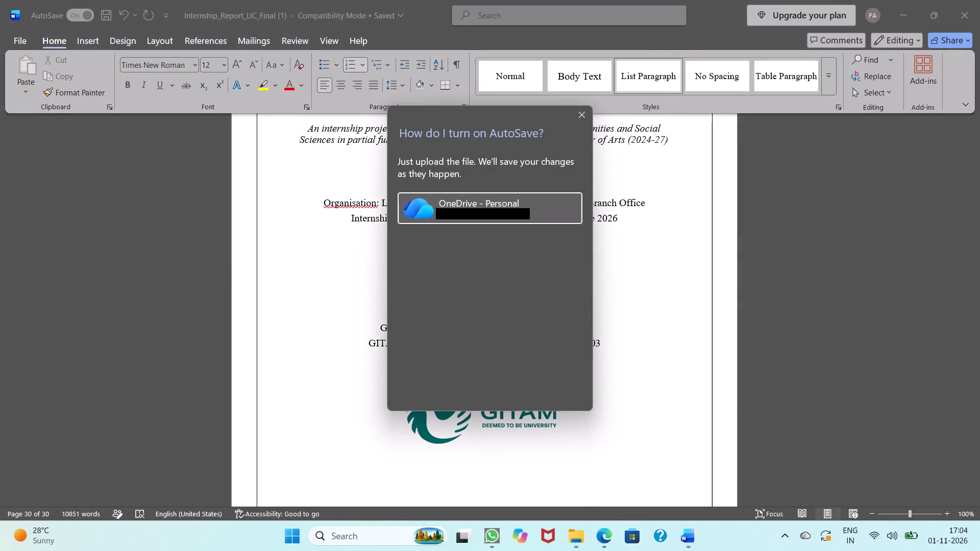
{"action": "left_click", "coordinate": [436, 208]}
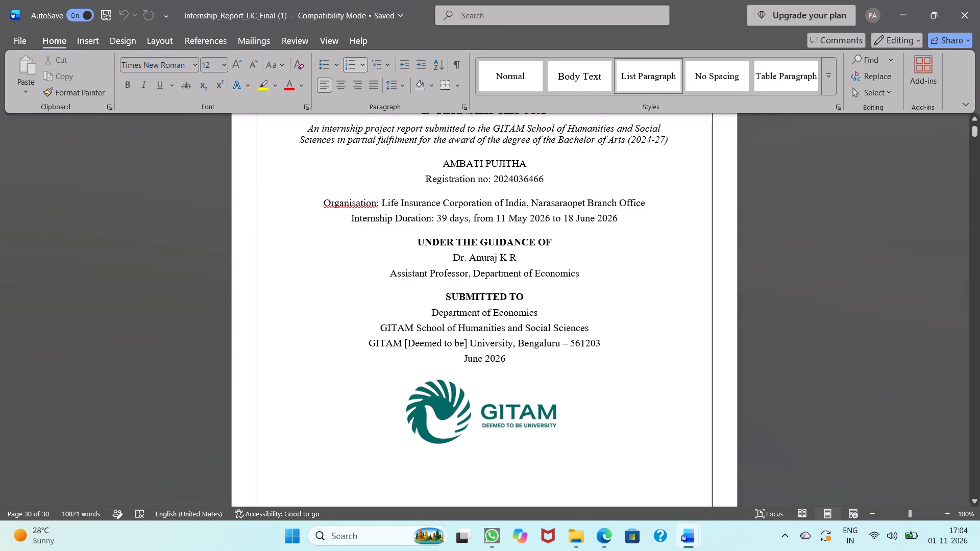
Replace the month in the title page date with November, keeping the date on its own line below the university address.
{"action": "left_click", "coordinate": [483, 360]}
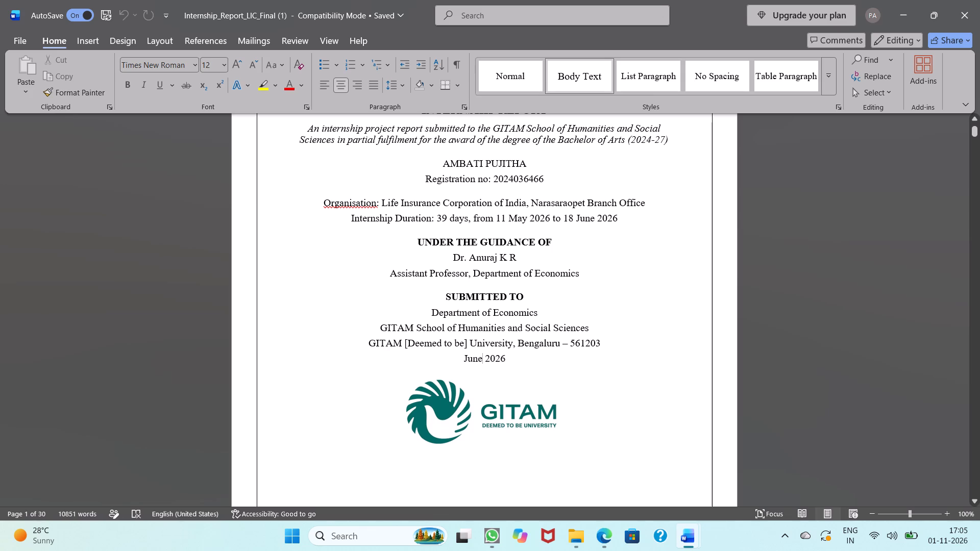
{"action": "key", "text": "BackSpace"}
{"action": "key", "text": "BackSpace"}
{"action": "key", "text": "BackSpace"}
{"action": "key", "text": "BackSpace"}
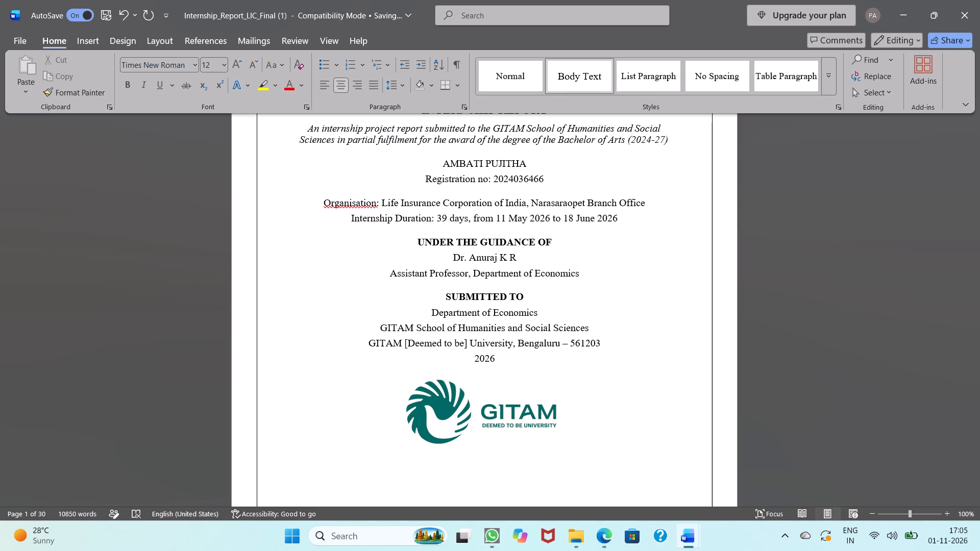
{"action": "key", "text": "Return"}
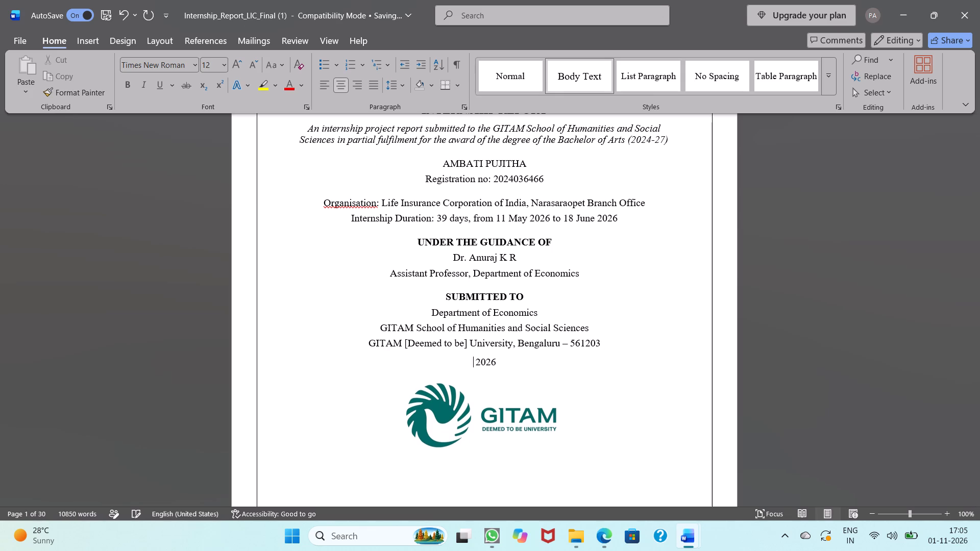
{"action": "key", "text": "BackSpace"}
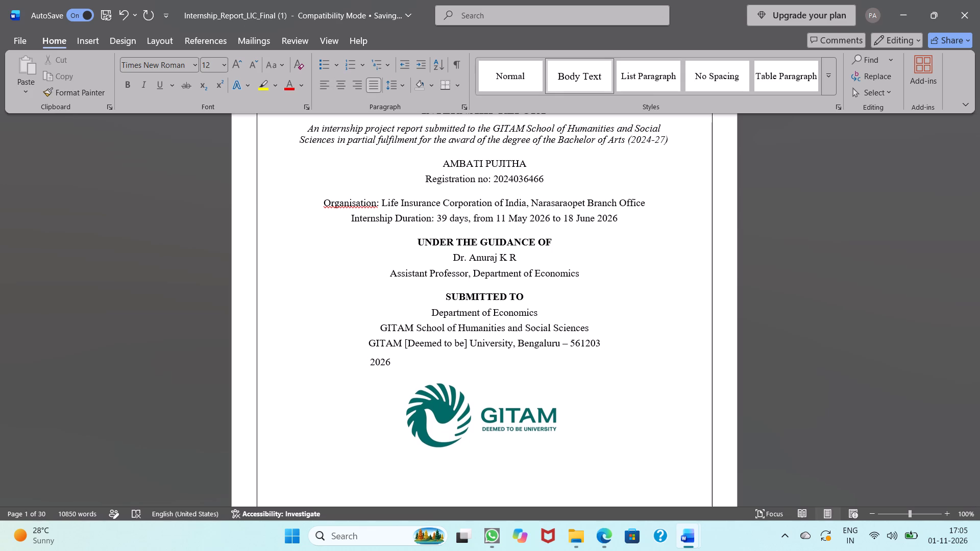
{"action": "key", "text": "Return"}
{"action": "key", "text": "BackSpace"}
{"action": "key", "text": "space"}
{"action": "key", "text": "space"}
{"action": "key", "text": "space"}
{"action": "key", "text": "space"}
{"action": "key", "text": "space"}
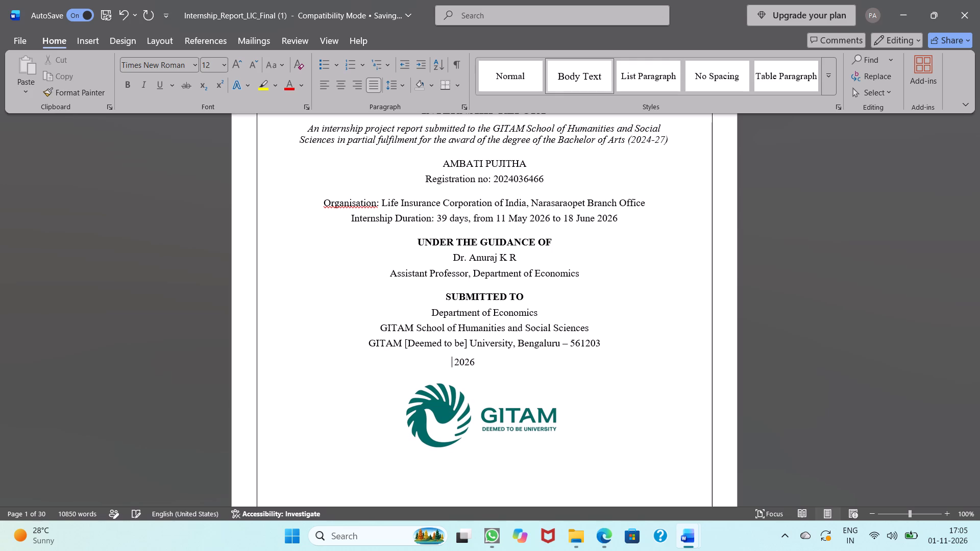
{"action": "key", "text": "space"}
{"action": "key", "text": "space"}
{"action": "key", "text": "space"}
{"action": "key", "text": "space"}
{"action": "key", "text": "space"}
{"action": "key", "text": "space"}
{"action": "key", "text": "n"}
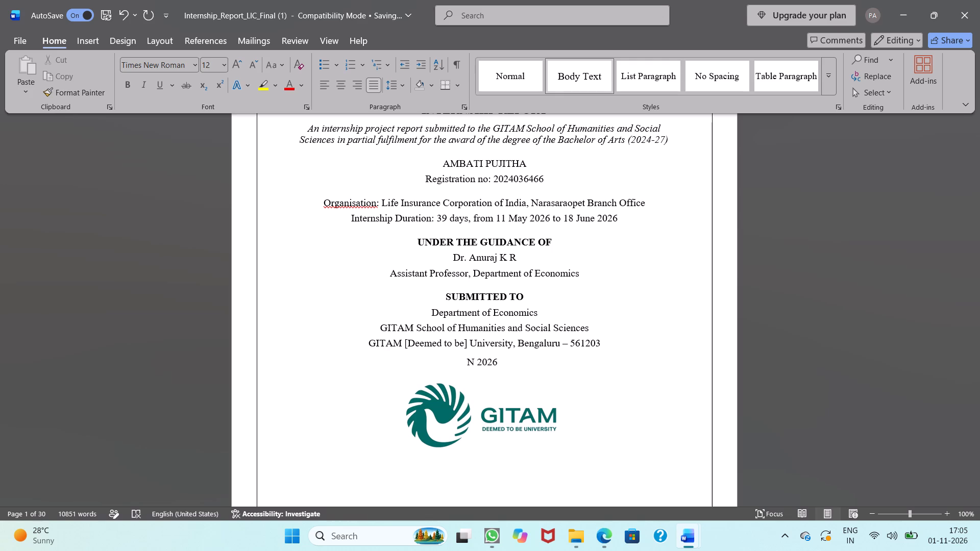
{"action": "type", "text": "ove"}
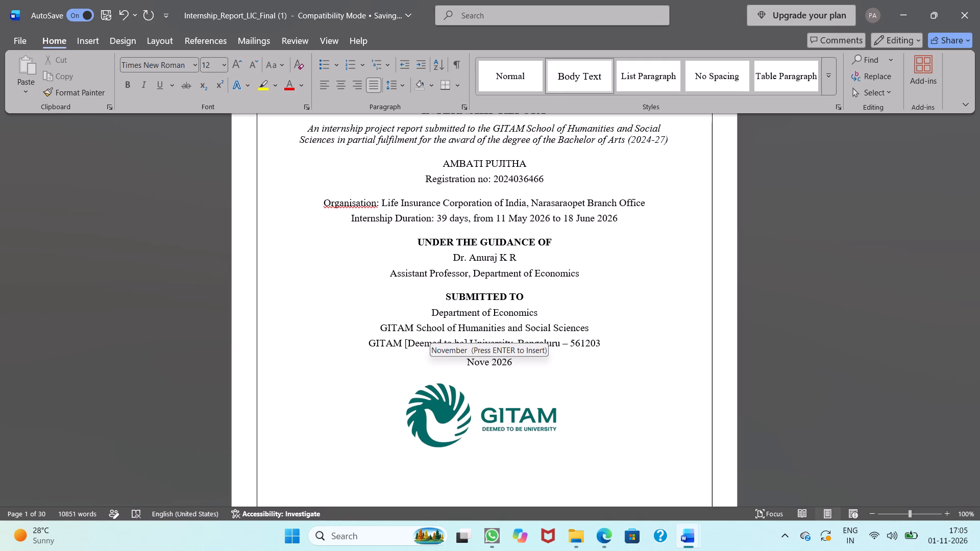
{"action": "type", "text": "mber"}
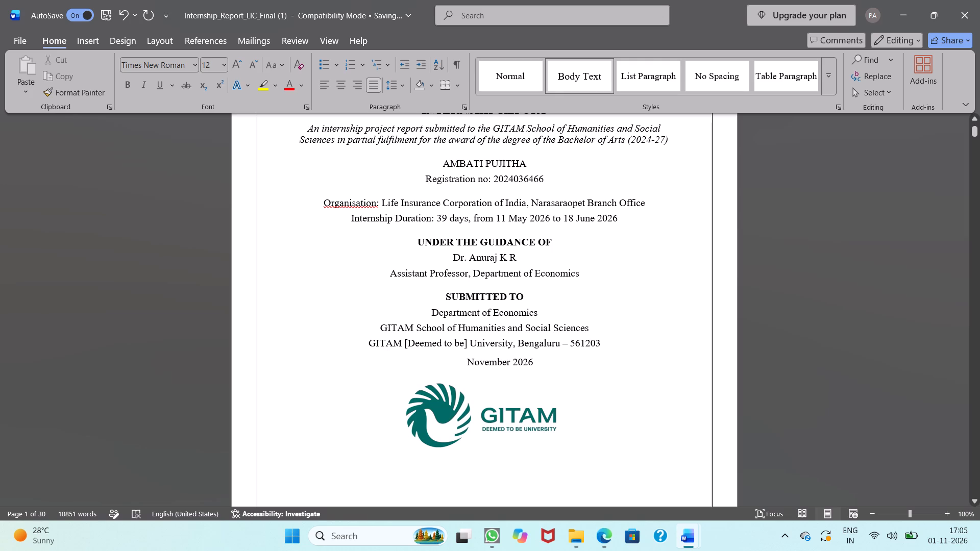
Adjust the leading spaces before "November 2026" so the date sits roughly centred above the GITAM logo.
{"action": "left_click", "coordinate": [469, 362]}
{"action": "key", "text": "BackSpace"}
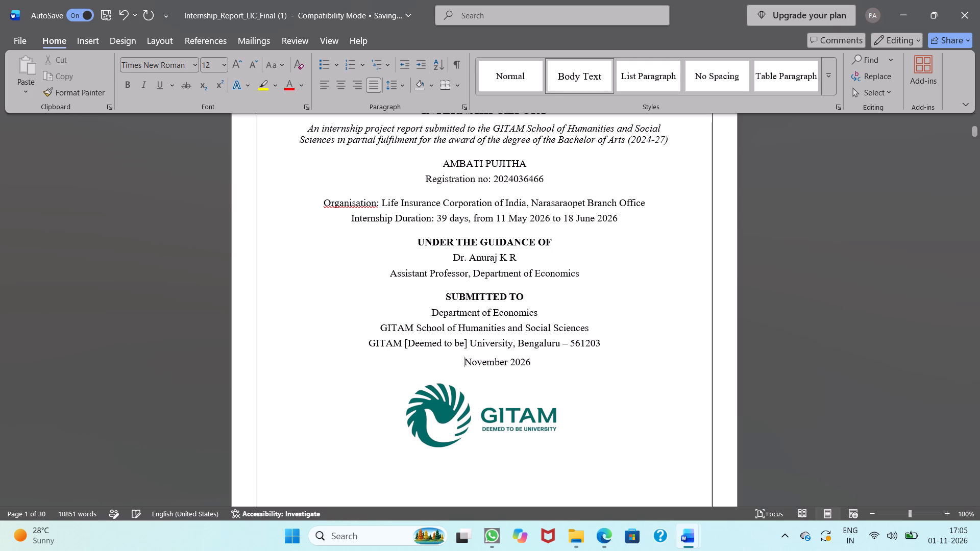
{"action": "key", "text": "BackSpace"}
{"action": "key", "text": "BackSpace"}
{"action": "key", "text": "BackSpace"}
{"action": "key", "text": "BackSpace"}
{"action": "key", "text": "BackSpace"}
{"action": "key", "text": "BackSpace"}
{"action": "key", "text": "BackSpace"}
{"action": "key", "text": "space"}
{"action": "key", "text": "space"}
{"action": "key", "text": "space"}
{"action": "key", "text": "space"}
{"action": "key", "text": "space"}
{"action": "key", "text": "space"}
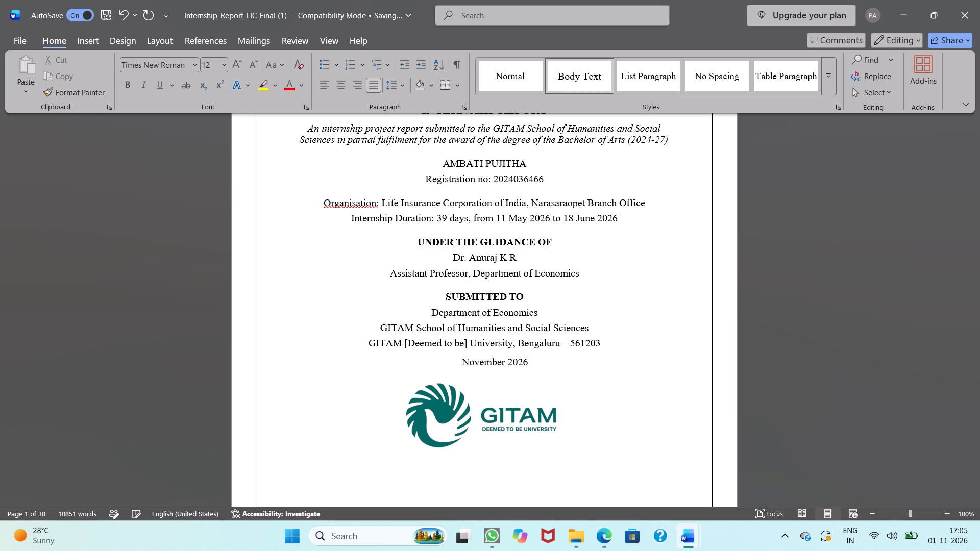
Remove the centre alignment from the INTERNSHIP REPORT heading and shift it back to about the page centre with leading spaces.
{"action": "scroll", "coordinate": [469, 362], "scroll_direction": "up", "scroll_amount": 1}
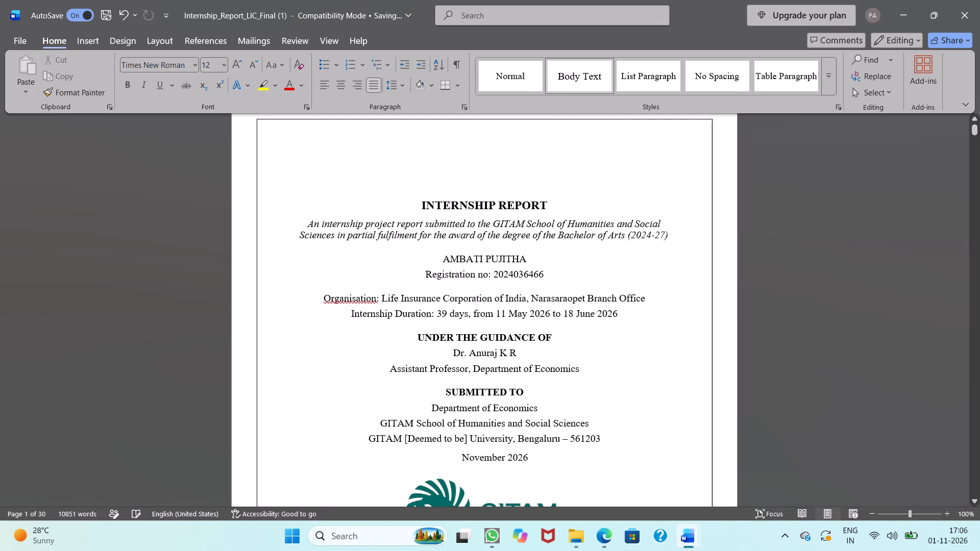
{"action": "scroll", "coordinate": [414, 202], "scroll_direction": "up", "scroll_amount": 1}
{"action": "left_click", "coordinate": [414, 234]}
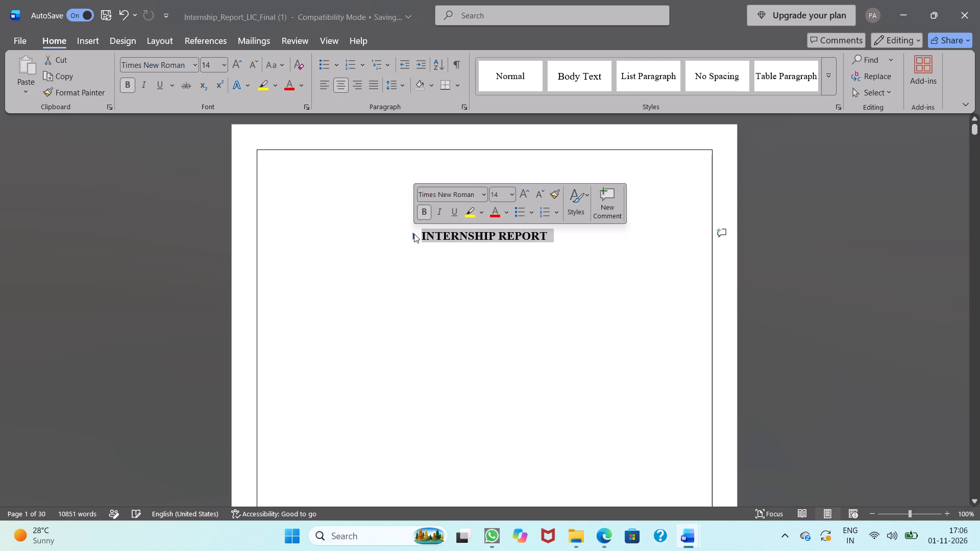
{"action": "left_click", "coordinate": [413, 235]}
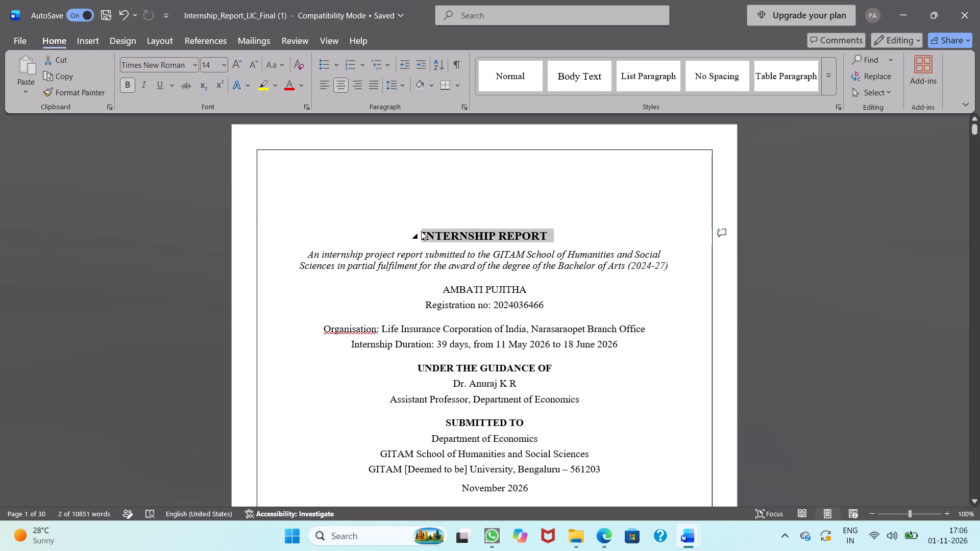
{"action": "left_click", "coordinate": [421, 231]}
{"action": "key", "text": "BackSpace"}
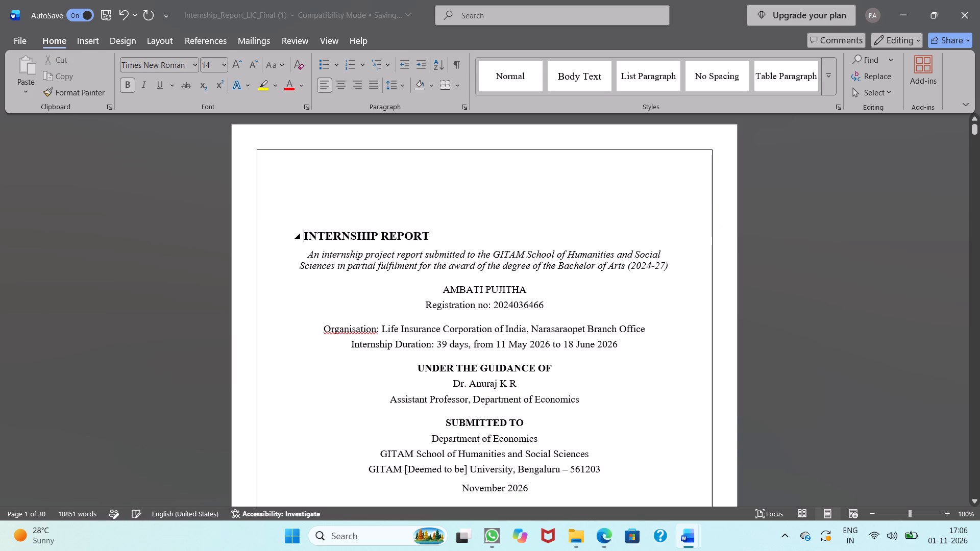
{"action": "key", "text": "space"}
{"action": "key", "text": "space"}
{"action": "key", "text": "space"}
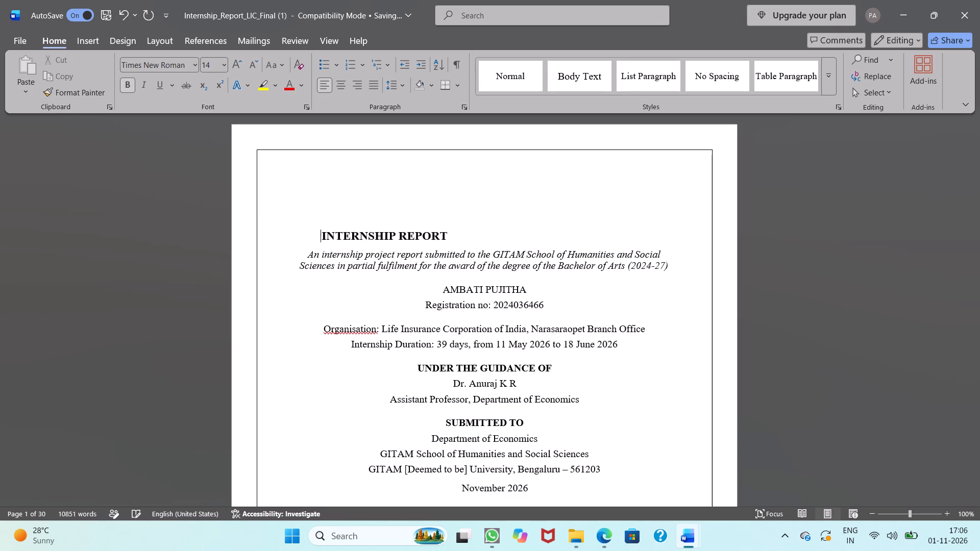
{"action": "key", "text": "space"}
{"action": "key", "text": "space"}
{"action": "key", "text": "space"}
{"action": "key", "text": "space"}
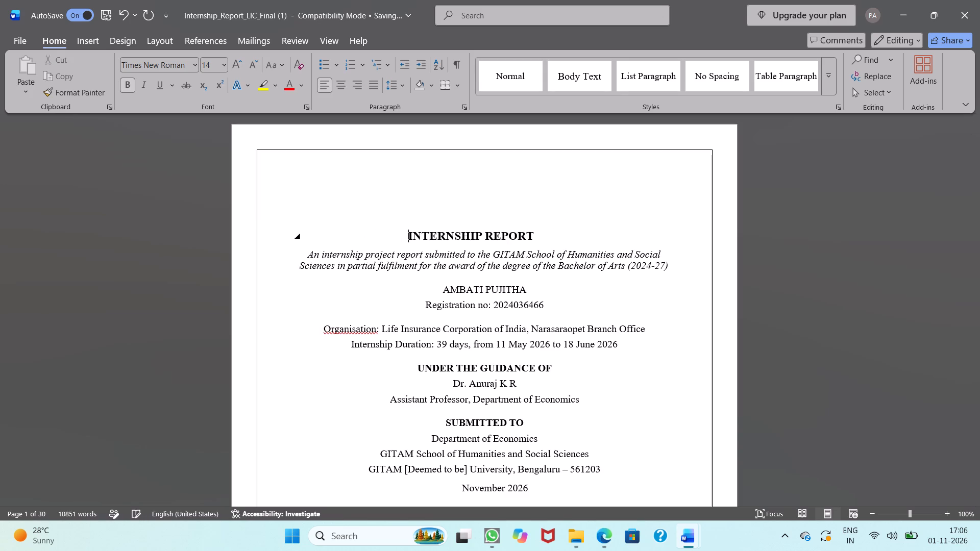
{"action": "key", "text": "space"}
{"action": "left_click", "coordinate": [298, 237]}
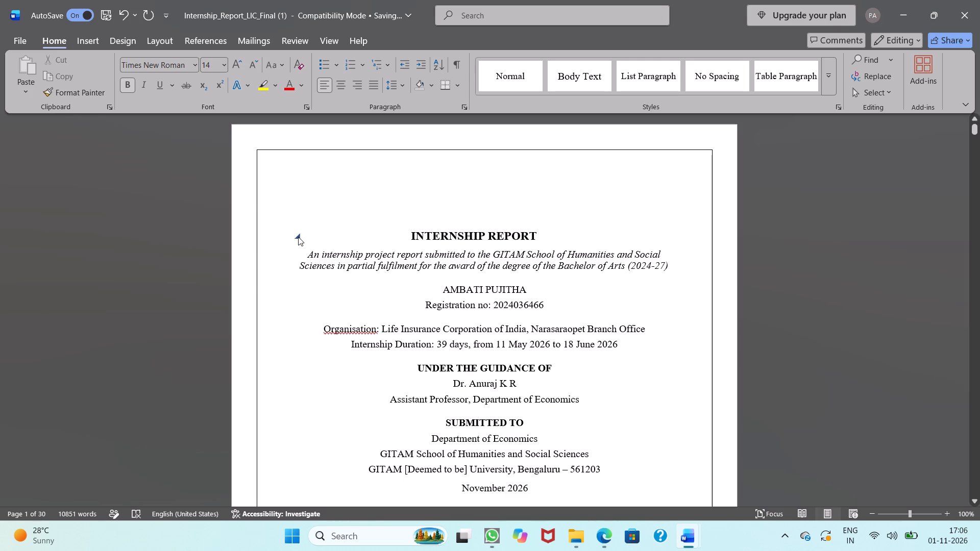
{"action": "left_click", "coordinate": [298, 237]}
{"action": "key", "text": "space"}
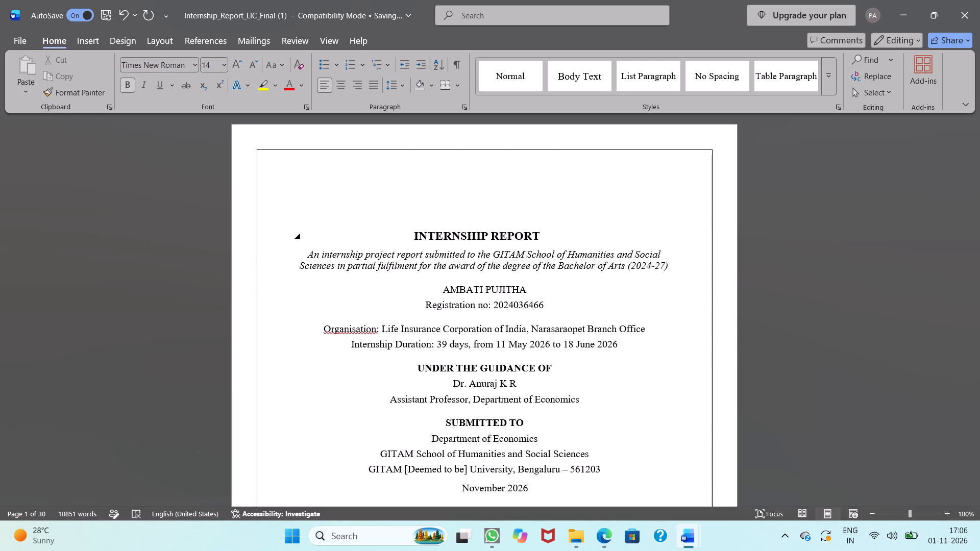
{"action": "key", "text": "BackSpace"}
{"action": "key", "text": "space"}
Examine the title page and table of contents side by side at 80% zoom, checking the date, heading and logo placement.
{"action": "scroll", "coordinate": [410, 235], "scroll_direction": "down", "scroll_amount": 1}
{"action": "scroll", "coordinate": [410, 235], "scroll_direction": "up", "scroll_amount": 1}
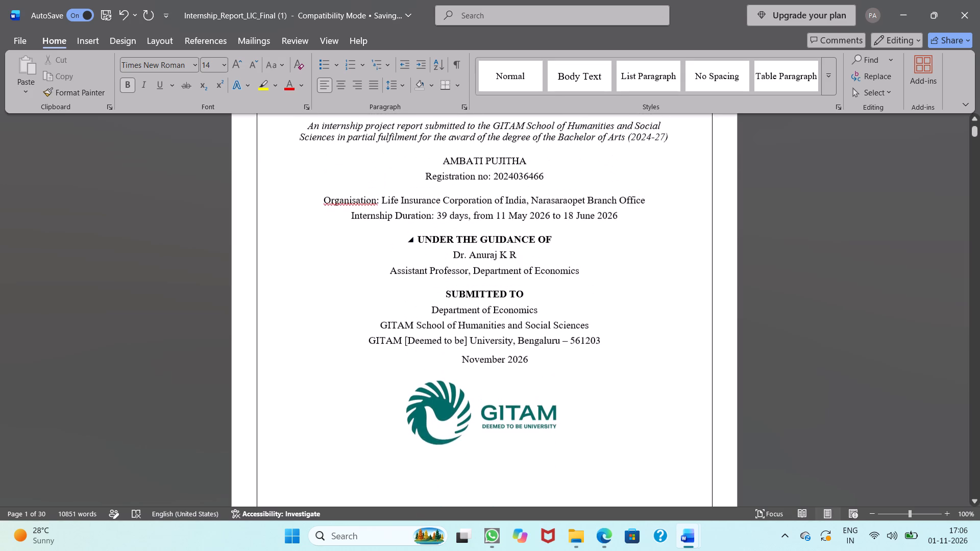
{"action": "scroll", "coordinate": [410, 235], "scroll_direction": "down", "scroll_amount": 1}
{"action": "scroll", "coordinate": [410, 235], "scroll_direction": "down", "scroll_amount": 2, "text": "ctrl"}
{"action": "scroll", "coordinate": [410, 235], "scroll_direction": "up", "scroll_amount": 1}
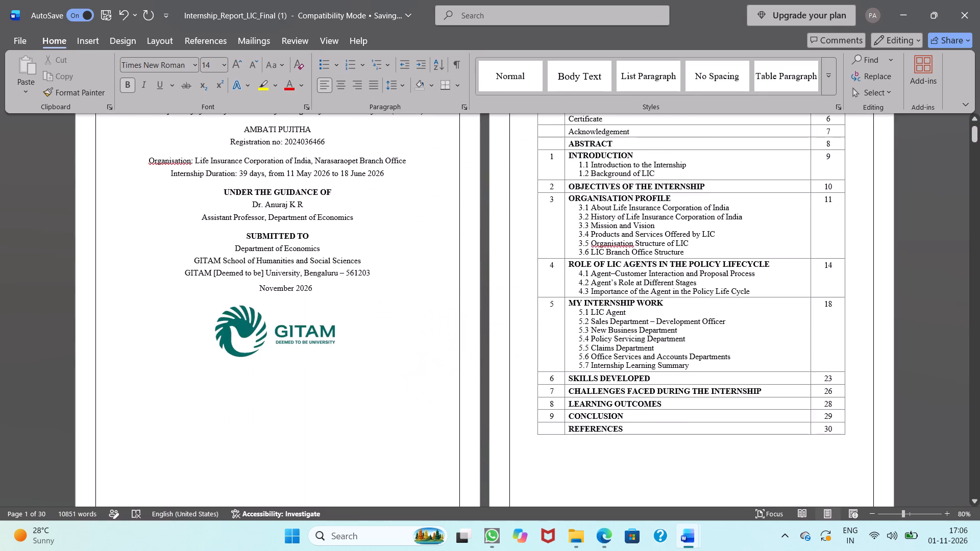
{"action": "scroll", "coordinate": [410, 235], "scroll_direction": "up", "scroll_amount": 2}
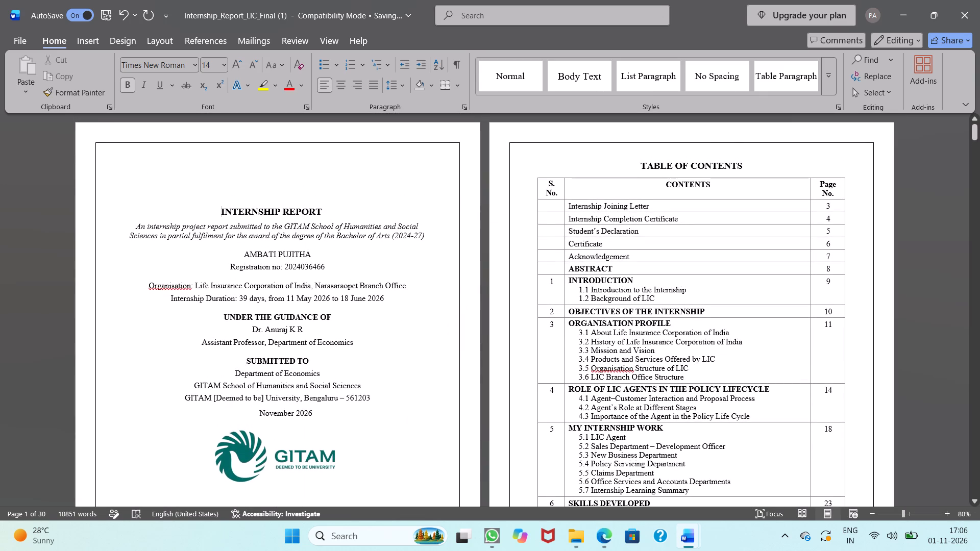
{"action": "scroll", "coordinate": [410, 235], "scroll_direction": "down", "scroll_amount": 2}
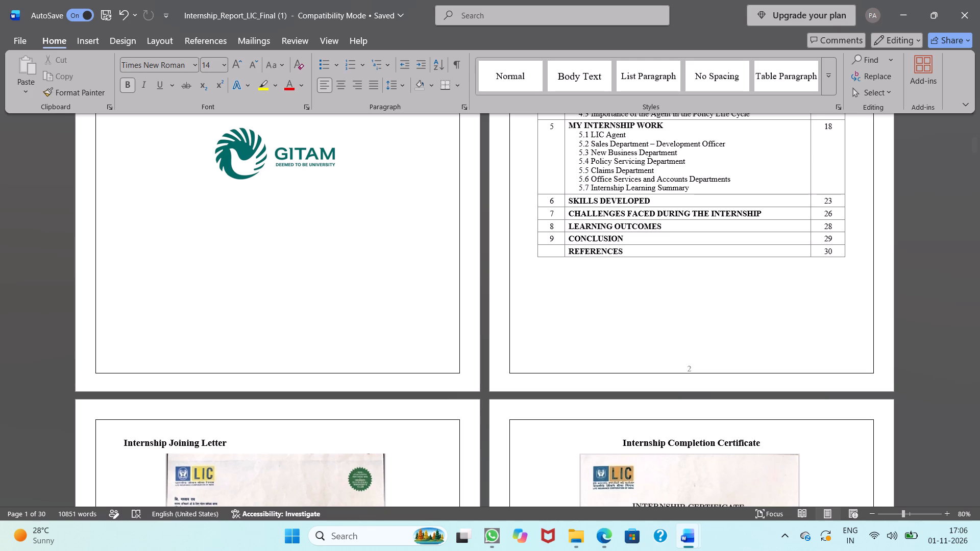
{"action": "scroll", "coordinate": [410, 235], "scroll_direction": "up", "scroll_amount": 3}
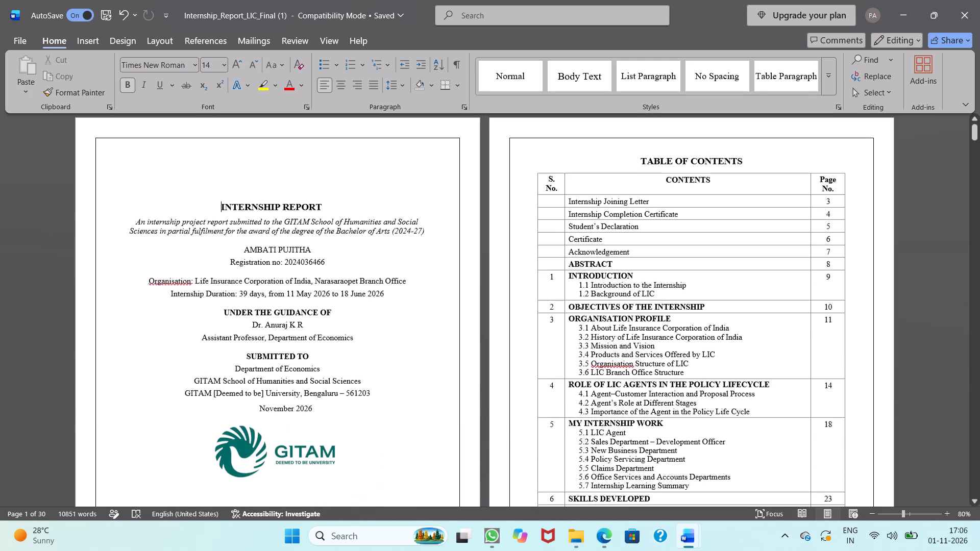
{"action": "scroll", "coordinate": [410, 235], "scroll_direction": "up", "scroll_amount": 1}
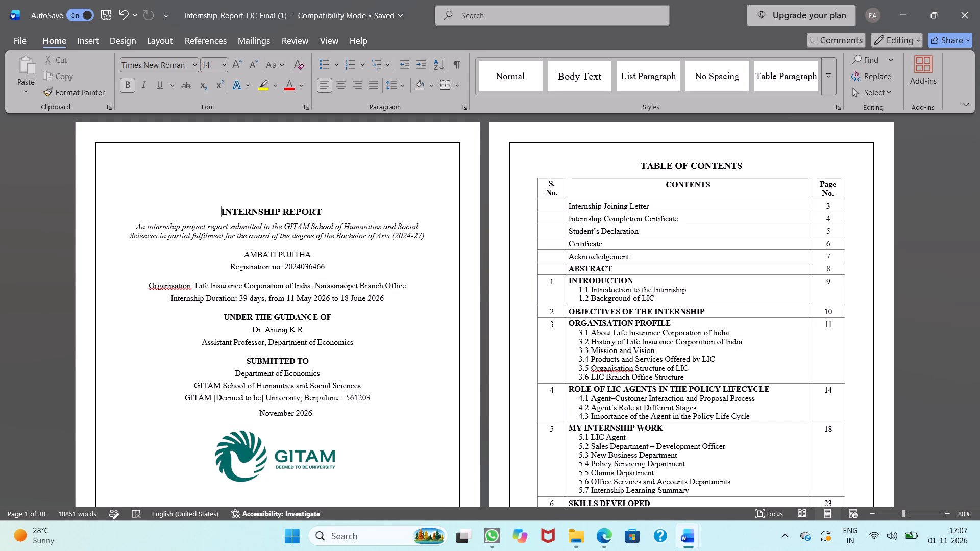
Skim the report from the title page through the letters, declaration, acknowledgement and abstract to the Introduction and Objectives pages, checking the layout.
{"action": "scroll", "coordinate": [410, 235], "scroll_direction": "down", "scroll_amount": 2}
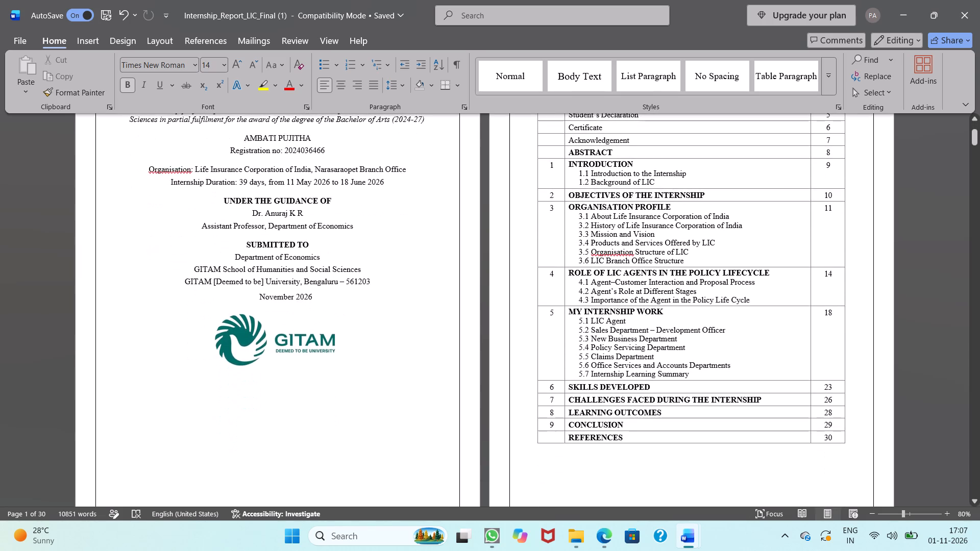
{"action": "scroll", "coordinate": [410, 235], "scroll_direction": "down", "scroll_amount": 3}
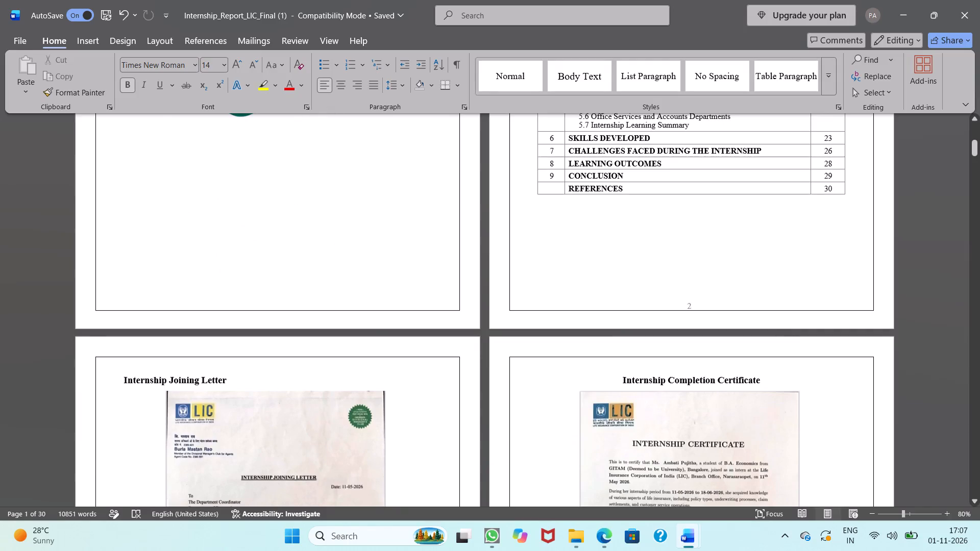
{"action": "scroll", "coordinate": [410, 235], "scroll_direction": "down", "scroll_amount": 2}
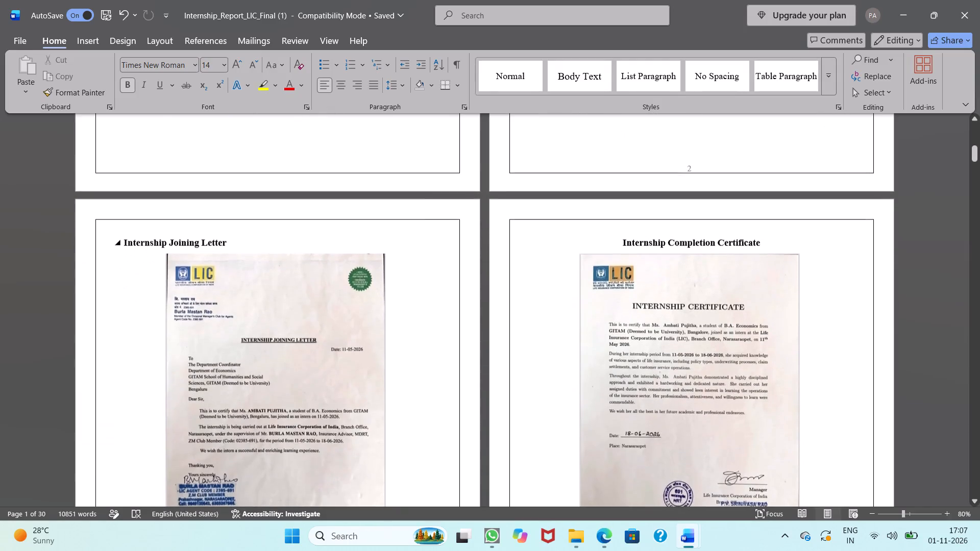
{"action": "scroll", "coordinate": [410, 235], "scroll_direction": "down", "scroll_amount": 2}
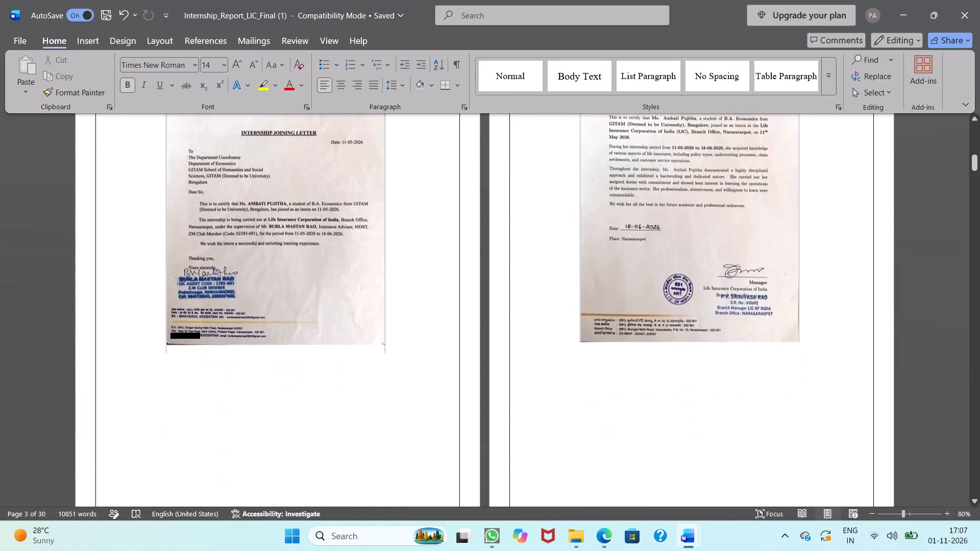
{"action": "scroll", "coordinate": [410, 235], "scroll_direction": "down", "scroll_amount": 4}
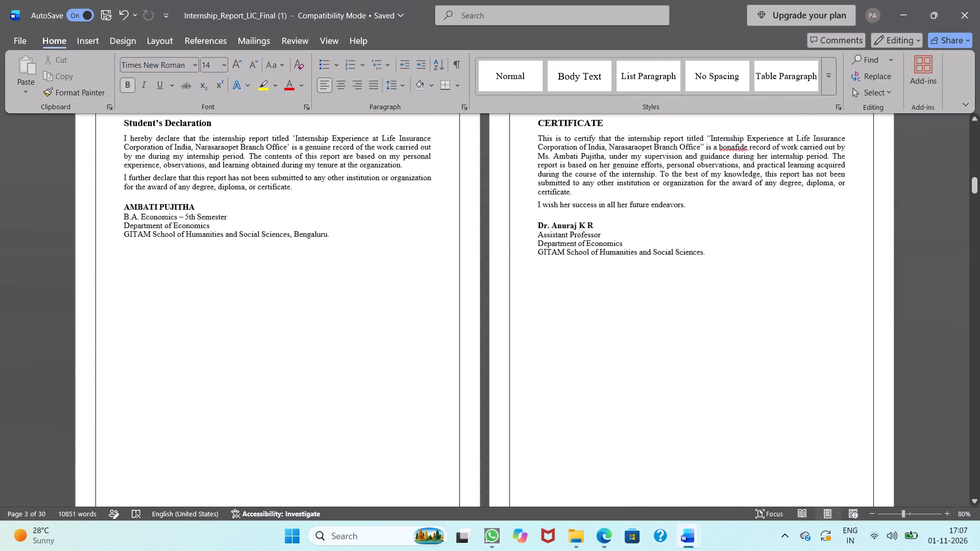
{"action": "scroll", "coordinate": [410, 235], "scroll_direction": "down", "scroll_amount": 4}
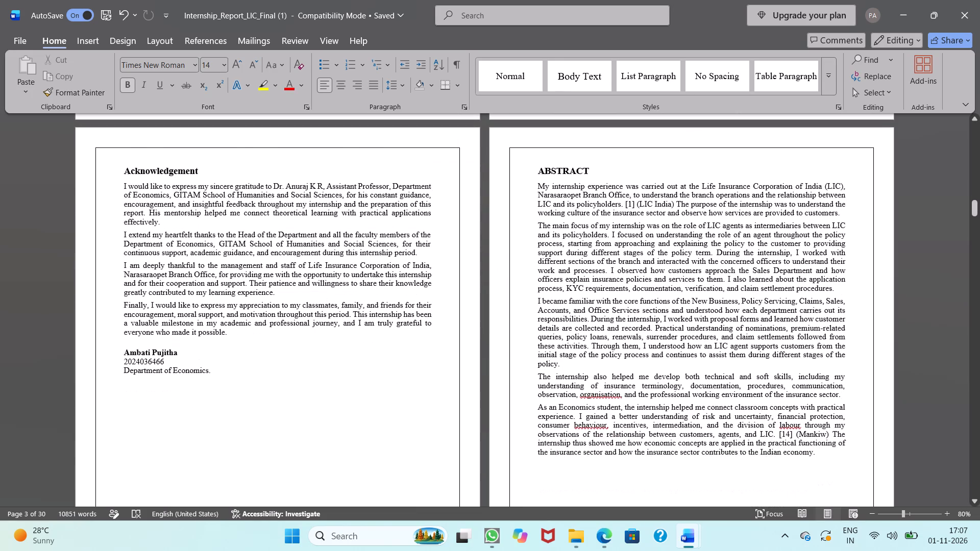
{"action": "scroll", "coordinate": [410, 235], "scroll_direction": "down", "scroll_amount": 4}
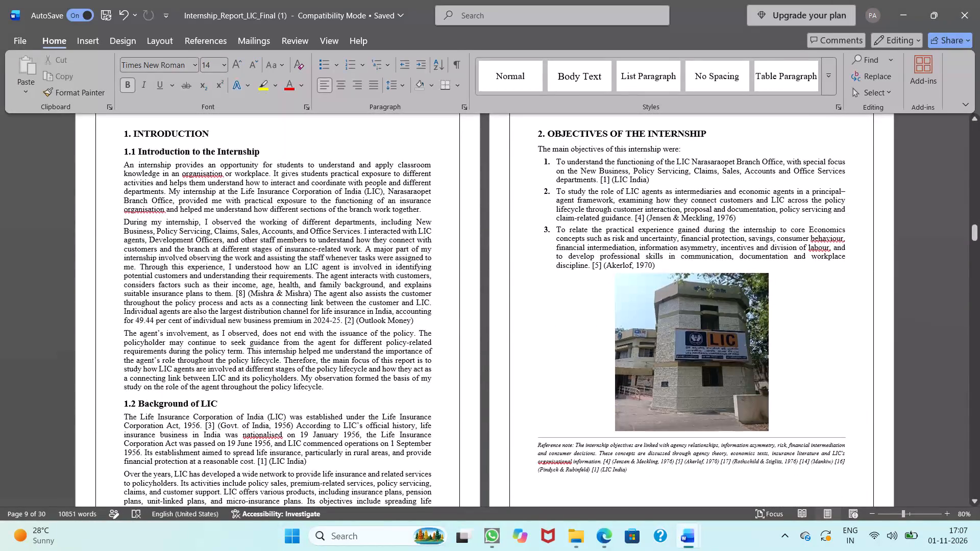
{"action": "scroll", "coordinate": [410, 235], "scroll_direction": "down", "scroll_amount": 1}
{"action": "scroll", "coordinate": [410, 235], "scroll_direction": "up", "scroll_amount": 1}
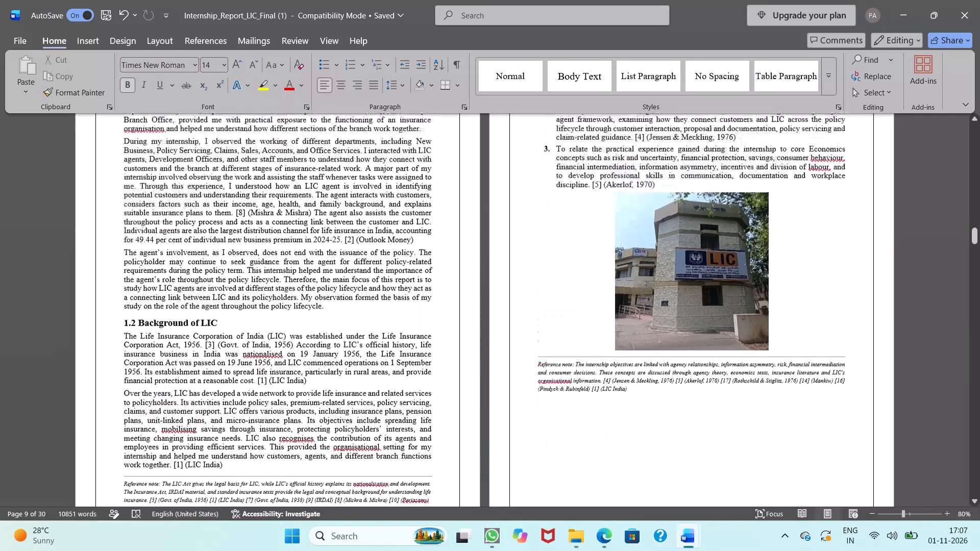
{"action": "scroll", "coordinate": [410, 235], "scroll_direction": "up", "scroll_amount": 1}
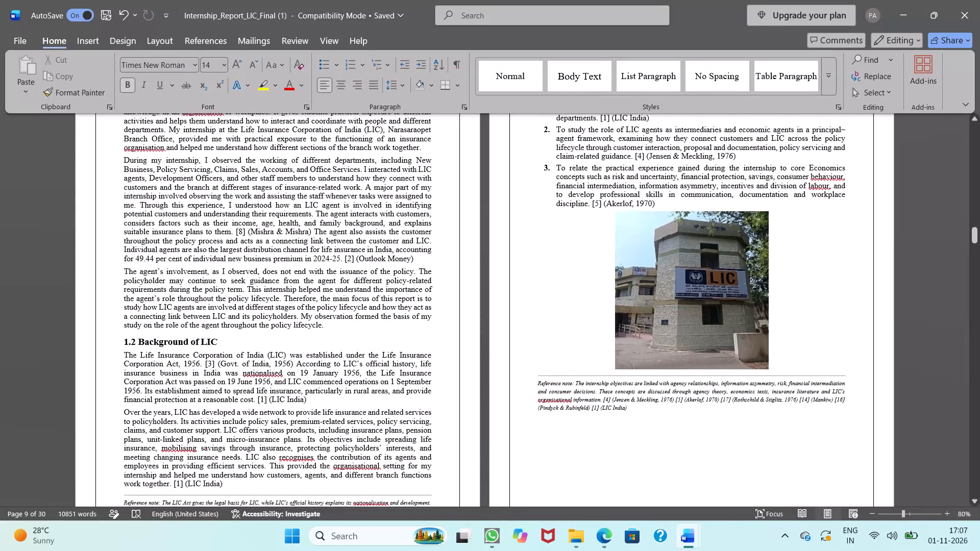
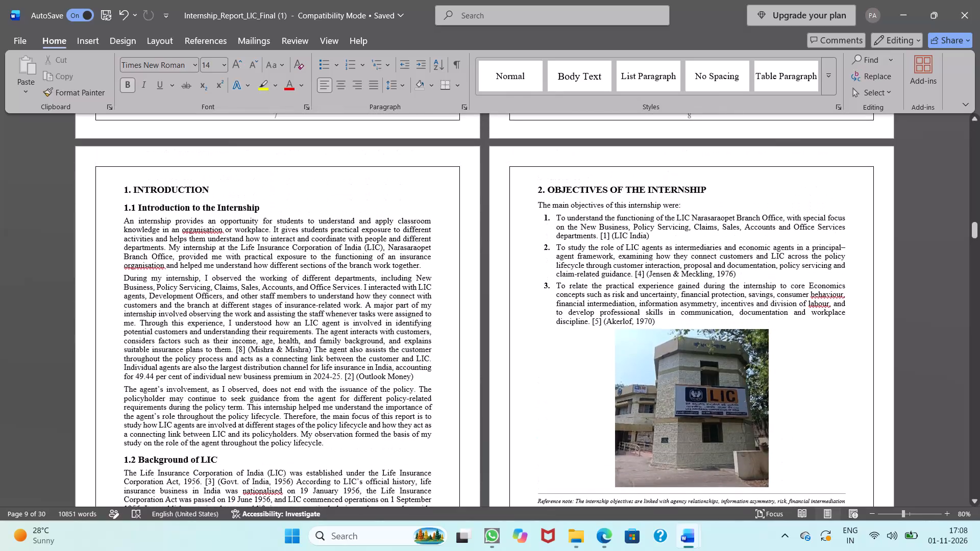
Skim the Introduction, Objectives and Organisation Profile pages up to the start of section 4, checking text, images and page breaks.
{"action": "scroll", "coordinate": [410, 235], "scroll_direction": "down", "scroll_amount": 3}
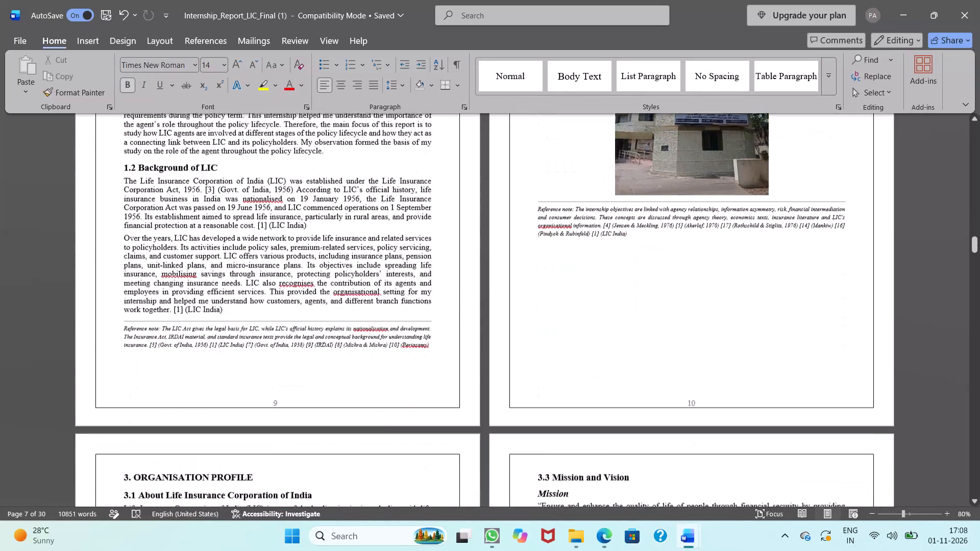
{"action": "scroll", "coordinate": [410, 235], "scroll_direction": "down", "scroll_amount": 4}
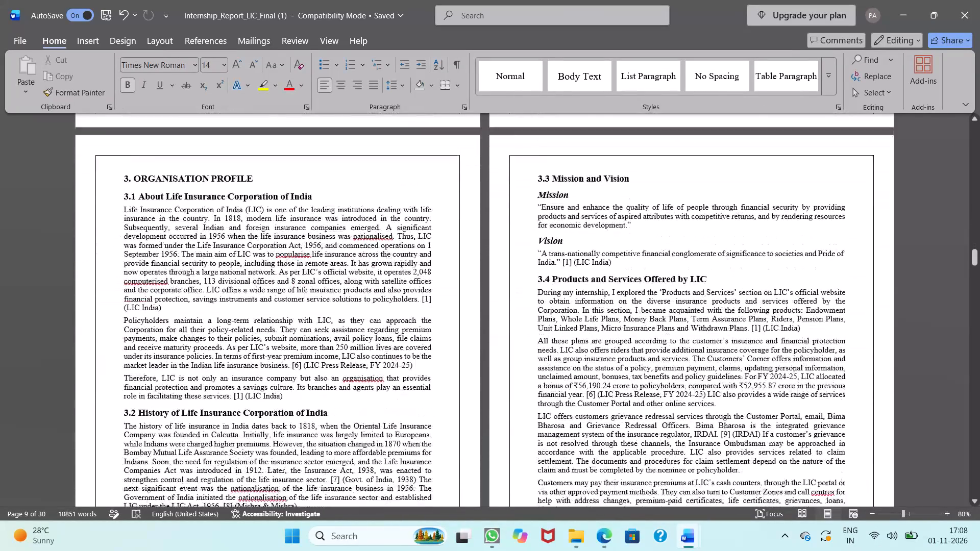
{"action": "scroll", "coordinate": [410, 235], "scroll_direction": "down", "scroll_amount": 2}
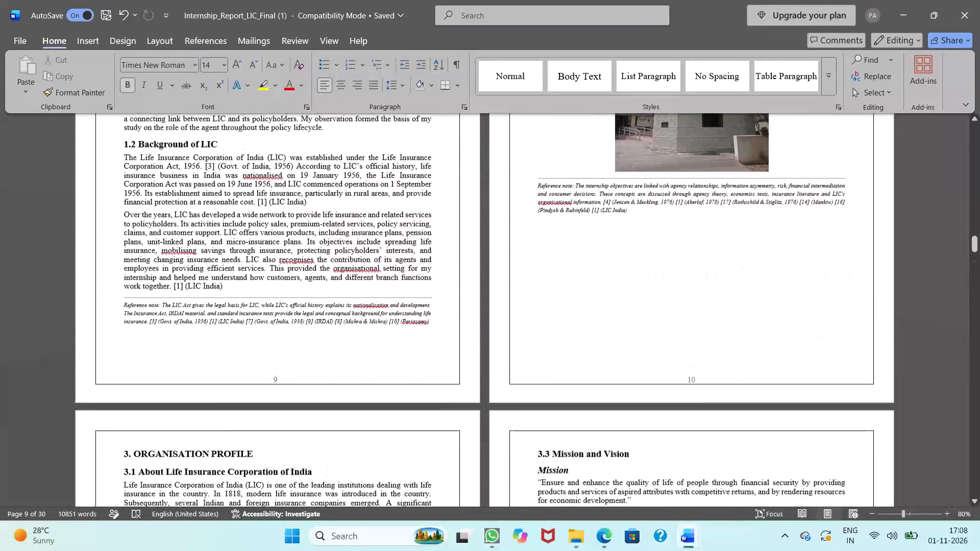
{"action": "scroll", "coordinate": [410, 235], "scroll_direction": "down", "scroll_amount": 5}
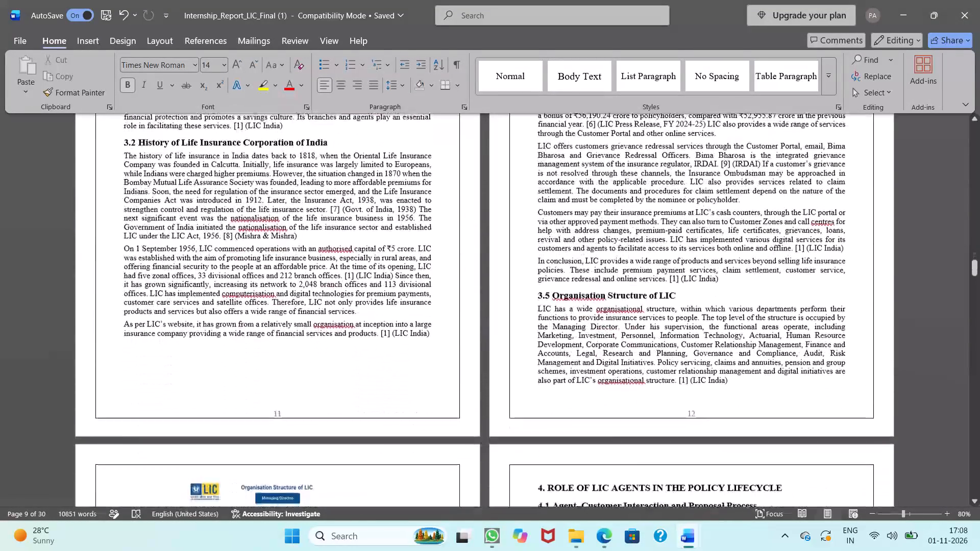
{"action": "scroll", "coordinate": [410, 235], "scroll_direction": "down", "scroll_amount": 5}
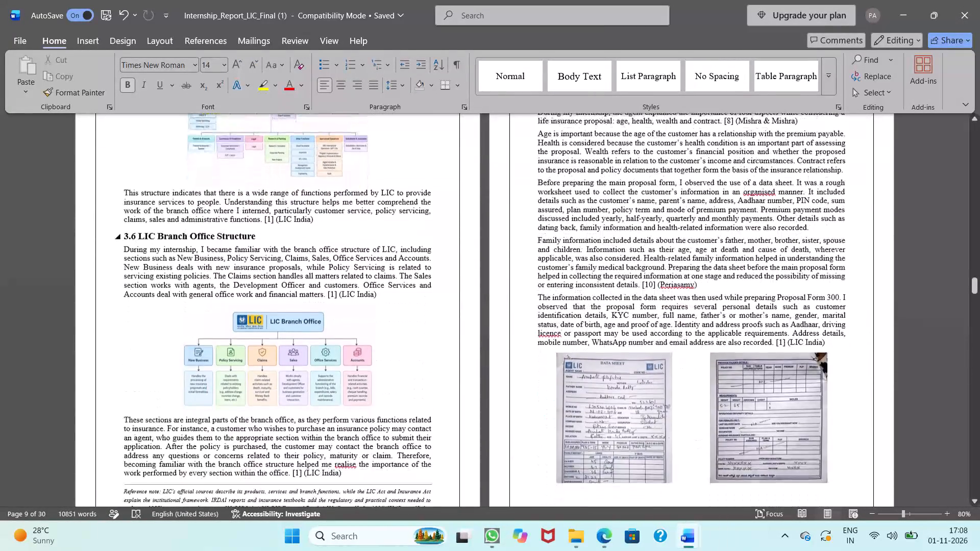
{"action": "scroll", "coordinate": [410, 235], "scroll_direction": "down", "scroll_amount": 1}
{"action": "scroll", "coordinate": [410, 235], "scroll_direction": "up", "scroll_amount": 2}
{"action": "scroll", "coordinate": [410, 235], "scroll_direction": "down", "scroll_amount": 1}
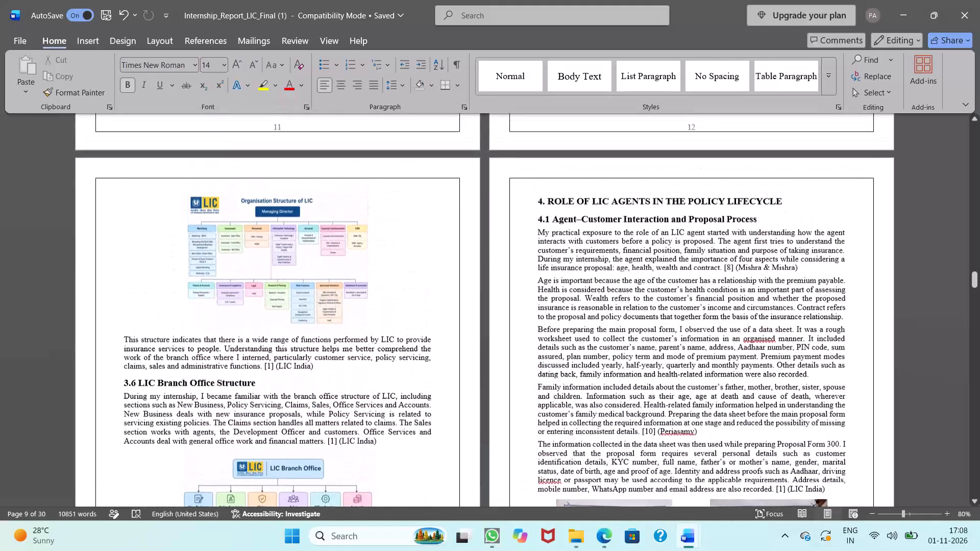
Skim sections 4 and 5 to the start of Skills Developed, checking the layout and the formatting of section 5's closing reference note.
{"action": "scroll", "coordinate": [410, 235], "scroll_direction": "down", "scroll_amount": 4}
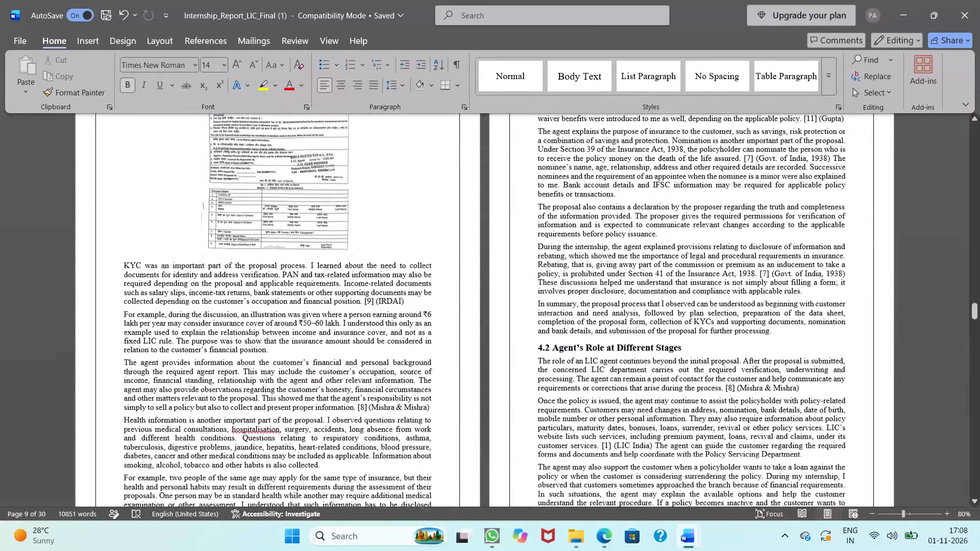
{"action": "scroll", "coordinate": [410, 235], "scroll_direction": "down", "scroll_amount": 4}
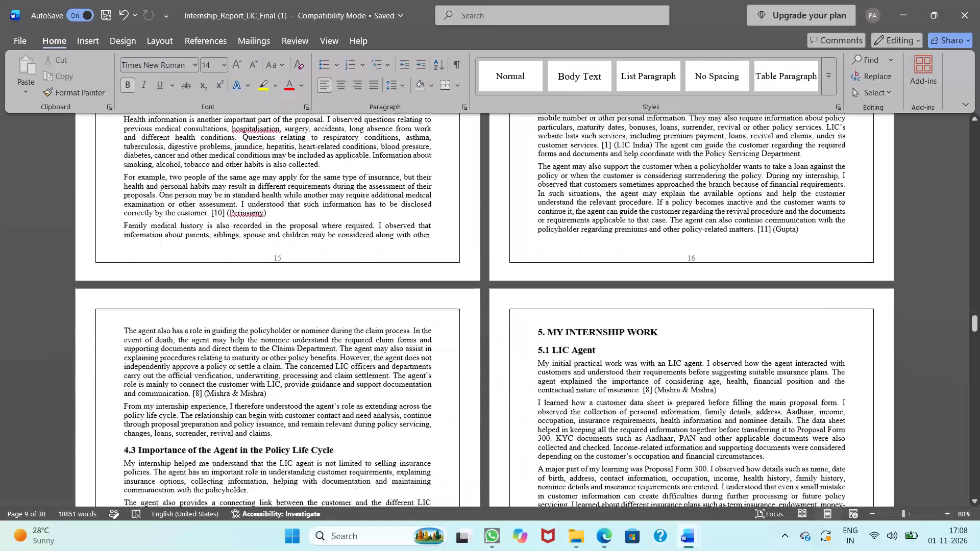
{"action": "scroll", "coordinate": [410, 235], "scroll_direction": "down", "scroll_amount": 4}
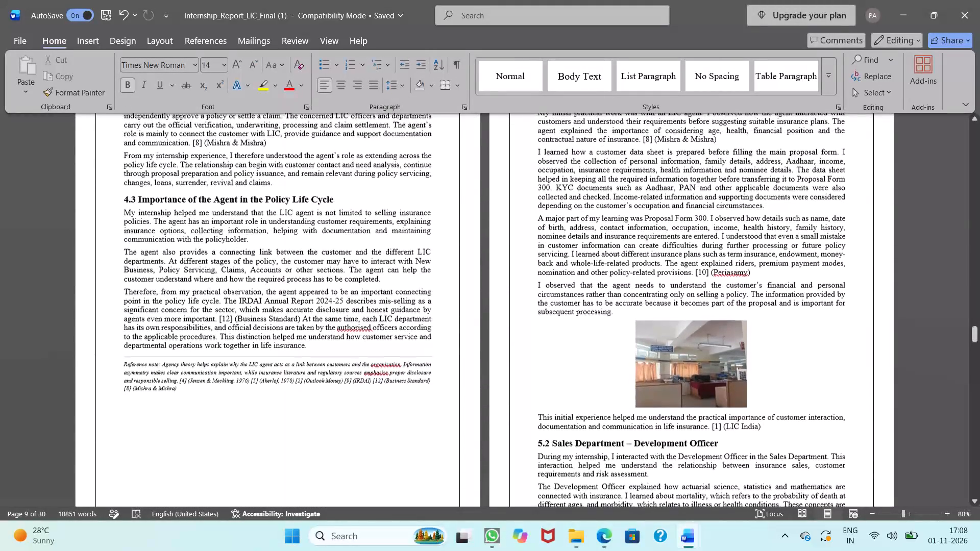
{"action": "scroll", "coordinate": [410, 235], "scroll_direction": "down", "scroll_amount": 4}
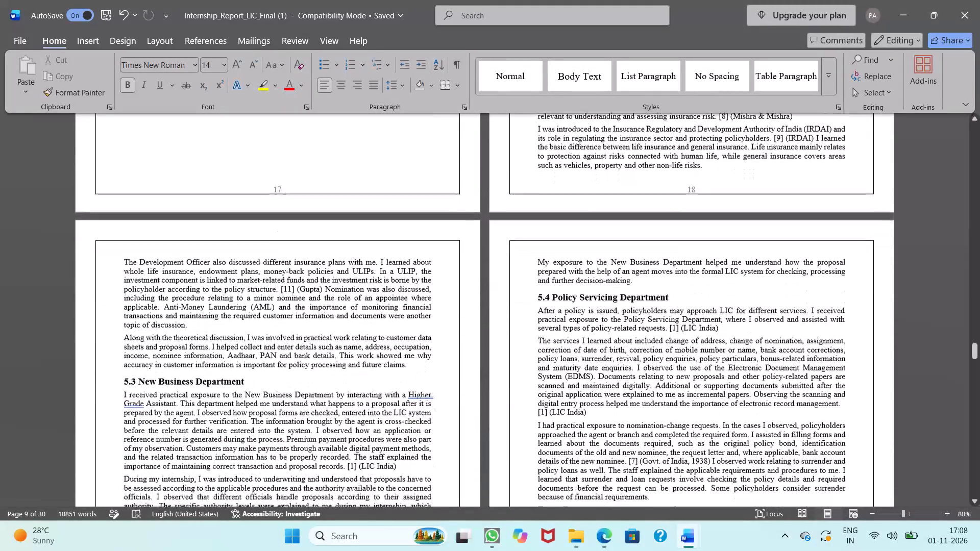
{"action": "scroll", "coordinate": [410, 235], "scroll_direction": "down", "scroll_amount": 3}
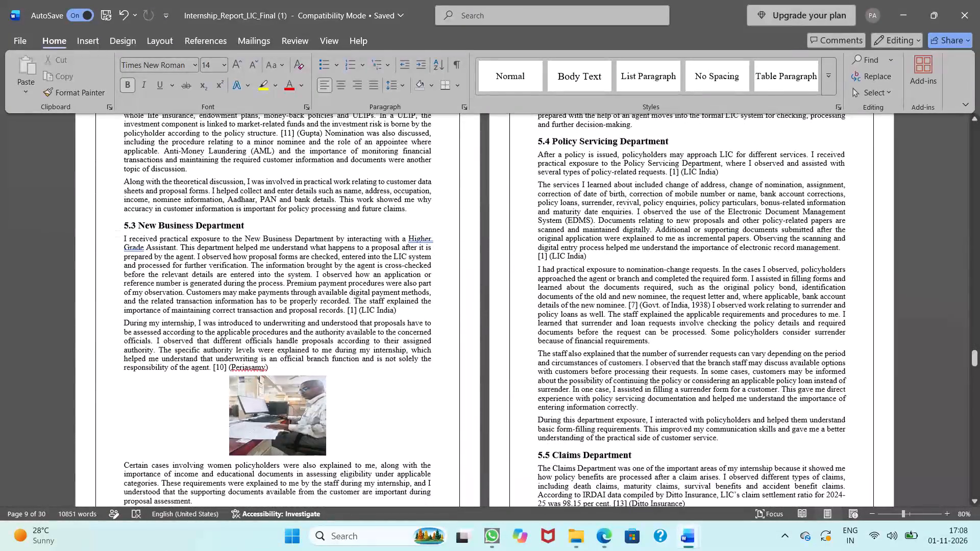
{"action": "scroll", "coordinate": [410, 235], "scroll_direction": "down", "scroll_amount": 2}
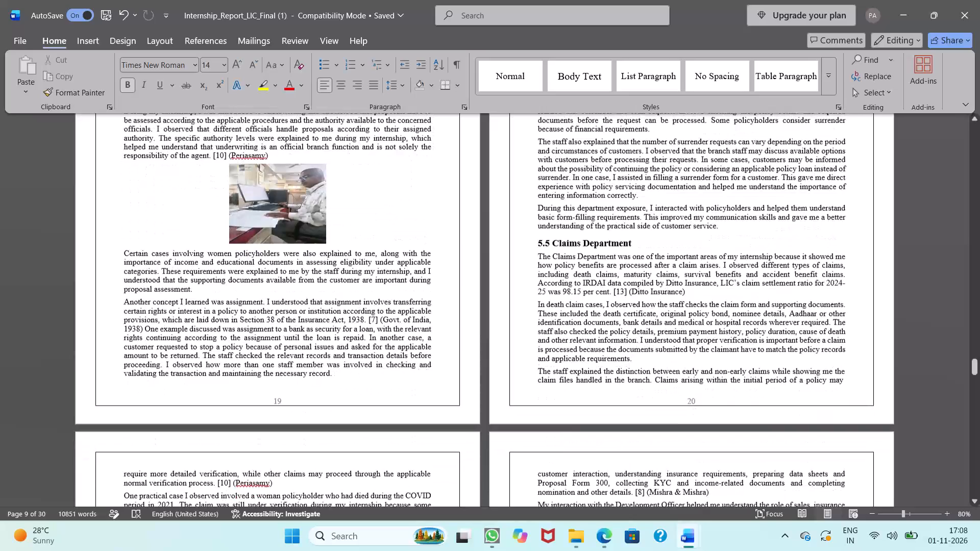
{"action": "scroll", "coordinate": [410, 235], "scroll_direction": "down", "scroll_amount": 3}
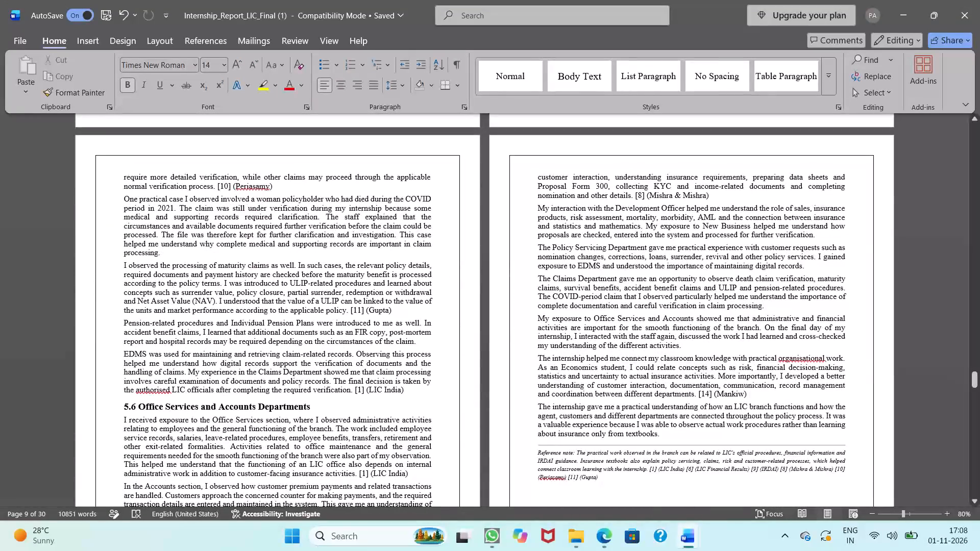
{"action": "scroll", "coordinate": [410, 235], "scroll_direction": "down", "scroll_amount": 3}
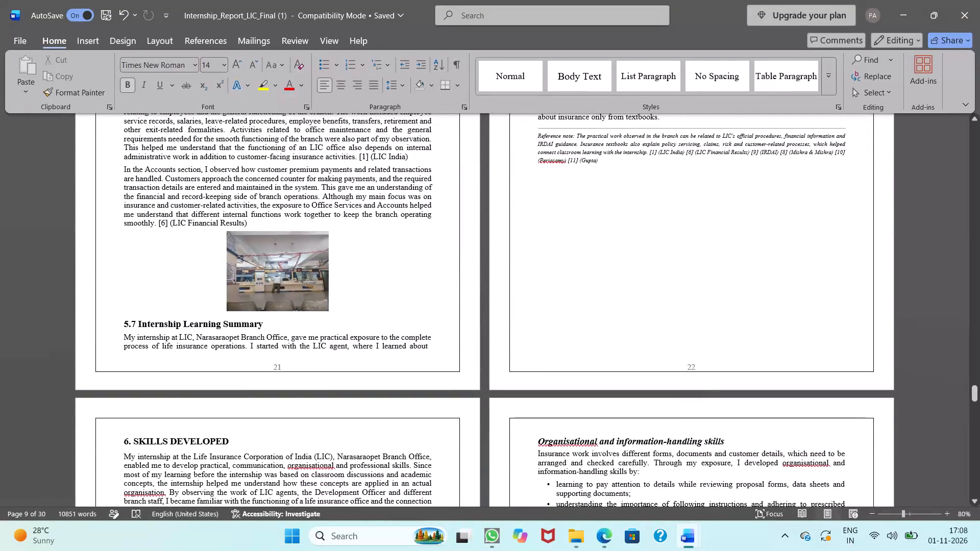
{"action": "left_click_drag", "start_coordinate": [539, 137], "coordinate": [595, 161]}
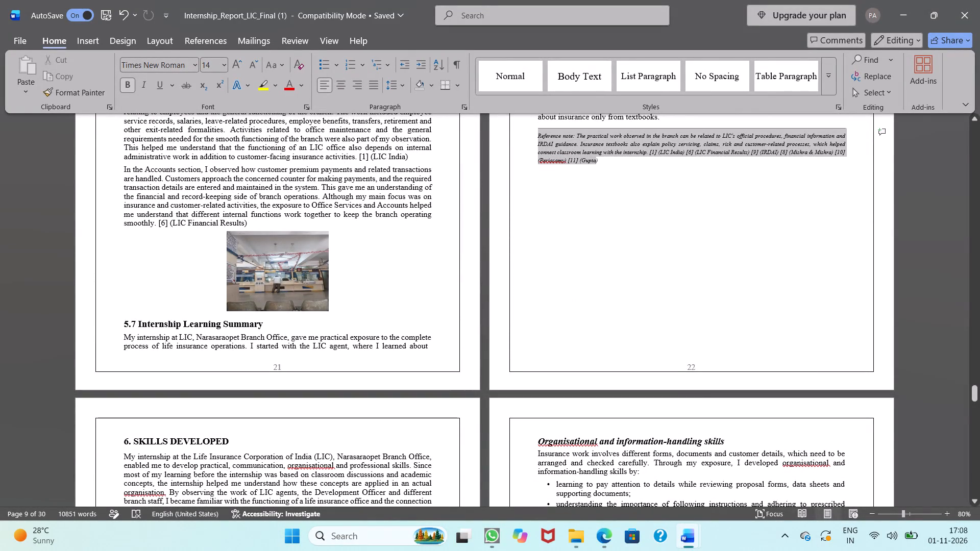
{"action": "left_click_drag", "start_coordinate": [595, 161], "coordinate": [606, 162]}
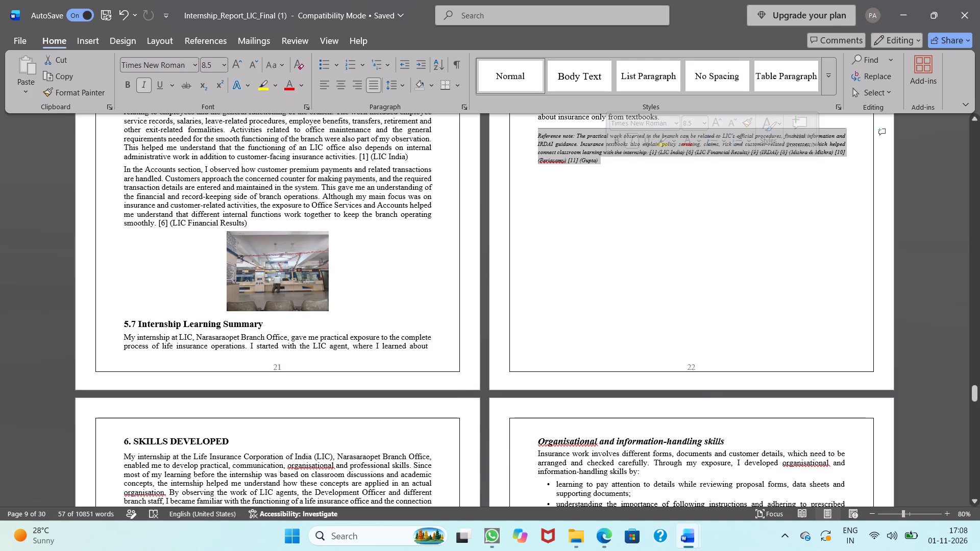
{"action": "left_click", "coordinate": [610, 189]}
Return to the title page and examine its heading, details, November 2026 date and GITAM logo at 110% zoom.
{"action": "scroll", "coordinate": [610, 189], "scroll_direction": "up", "scroll_amount": 16}
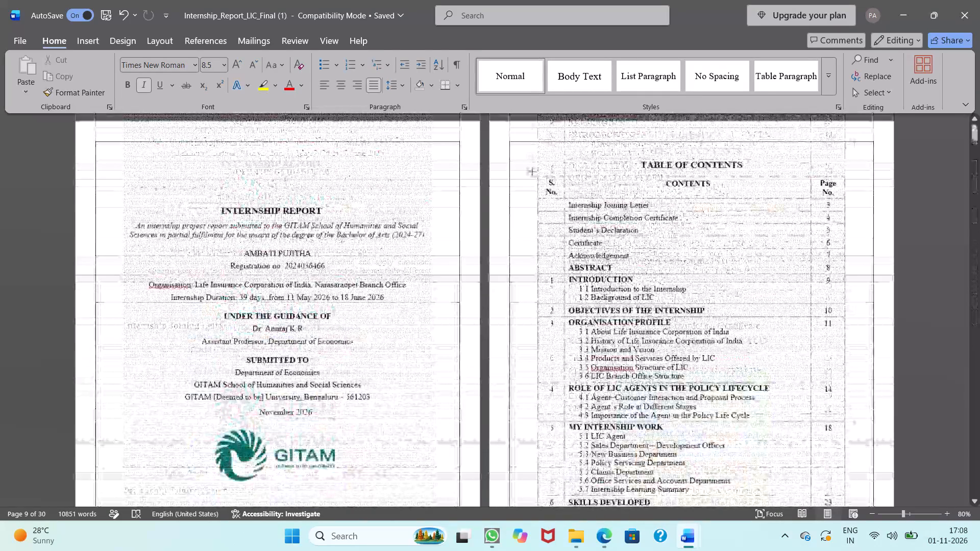
{"action": "scroll", "coordinate": [360, 296], "scroll_direction": "up", "scroll_amount": 7, "text": "ctrl"}
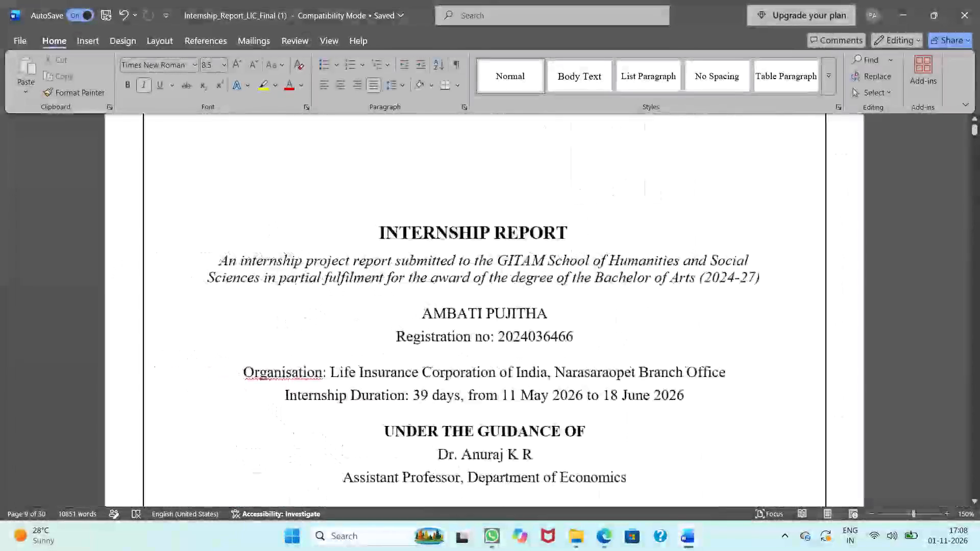
{"action": "scroll", "coordinate": [360, 296], "scroll_direction": "down", "scroll_amount": 8}
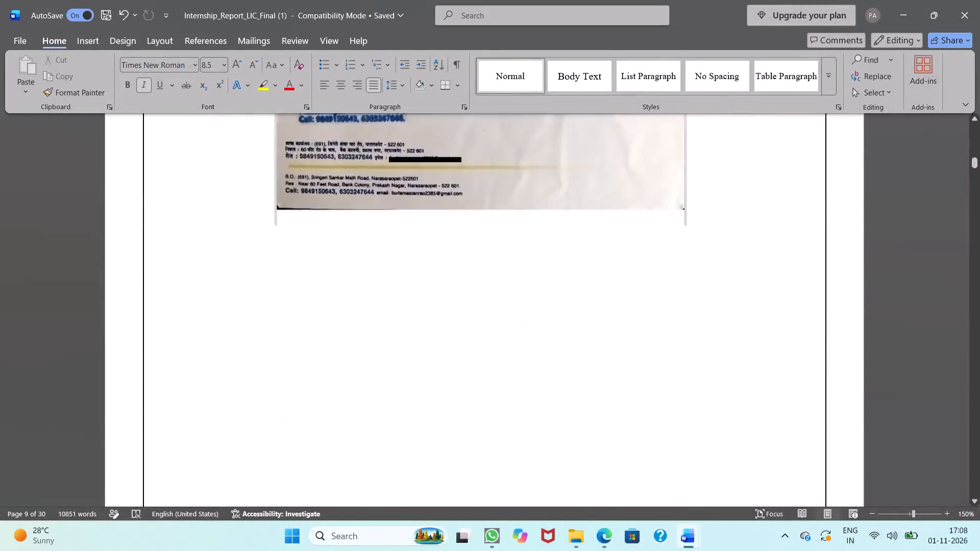
{"action": "scroll", "coordinate": [360, 296], "scroll_direction": "down", "scroll_amount": 1}
{"action": "scroll", "coordinate": [360, 296], "scroll_direction": "up", "scroll_amount": 7}
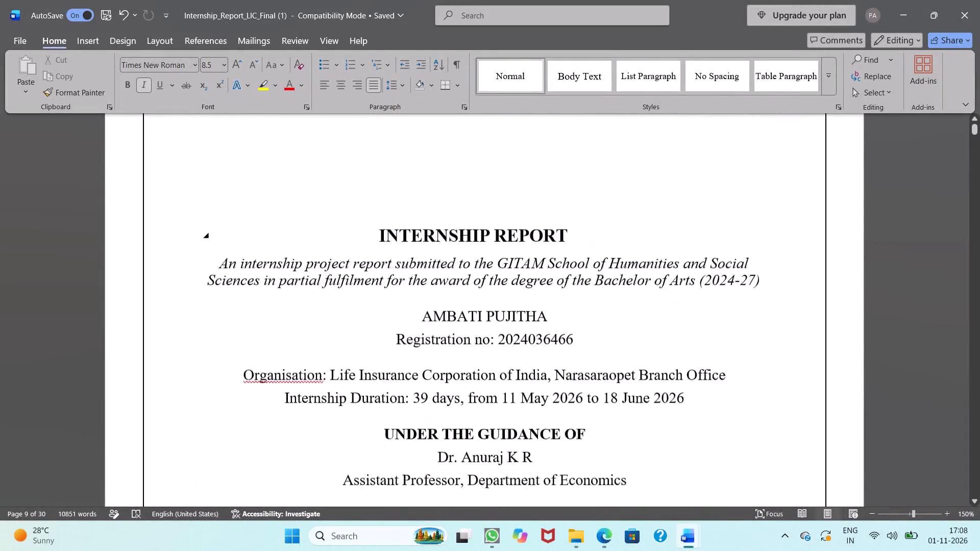
{"action": "scroll", "coordinate": [360, 296], "scroll_direction": "down", "scroll_amount": 3, "text": "ctrl"}
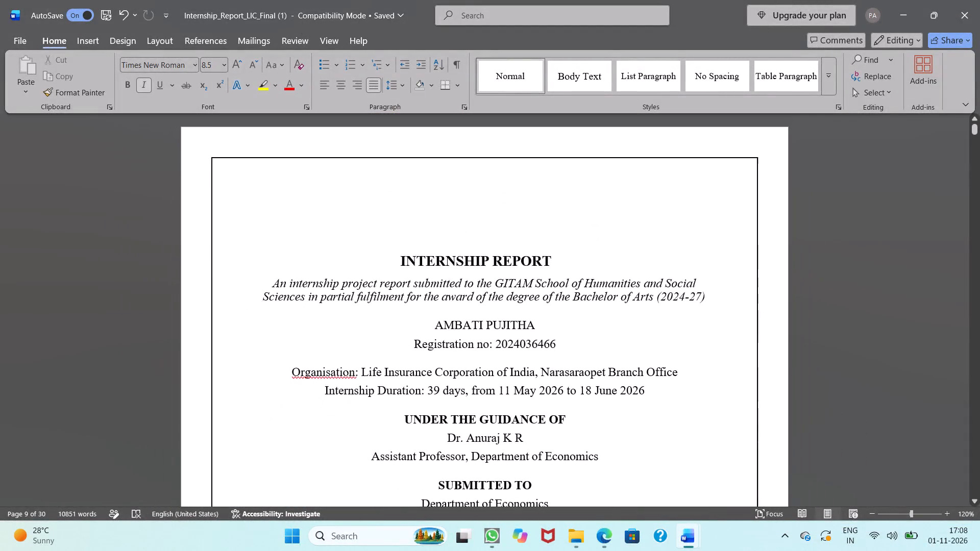
{"action": "scroll", "coordinate": [360, 296], "scroll_direction": "down", "scroll_amount": 1}
{"action": "scroll", "coordinate": [360, 296], "scroll_direction": "down", "scroll_amount": 1, "text": "ctrl"}
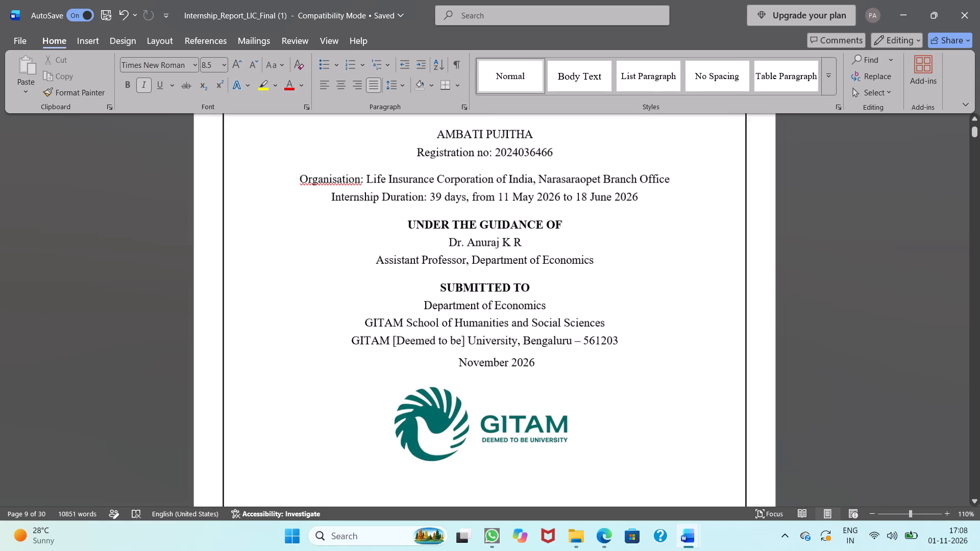
{"action": "scroll", "coordinate": [360, 296], "scroll_direction": "up", "scroll_amount": 2}
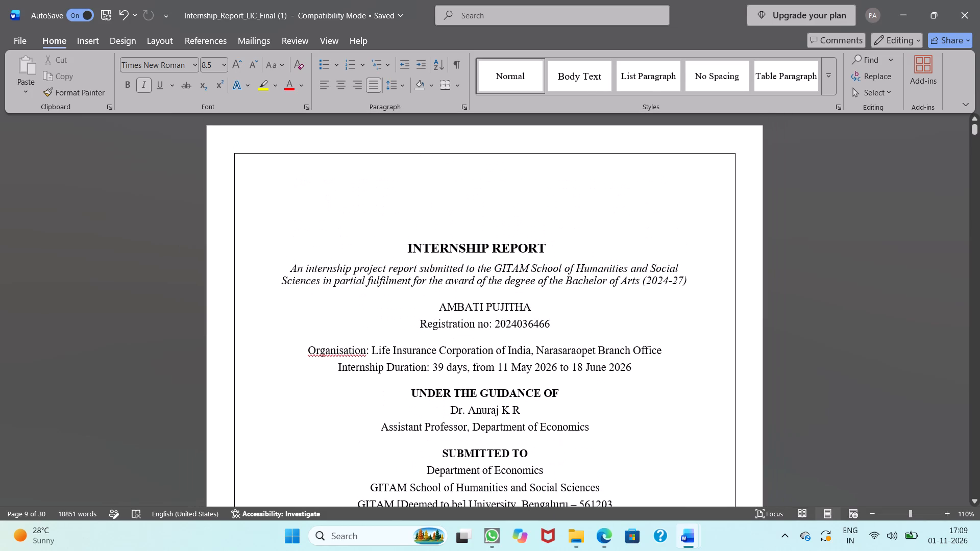
{"action": "scroll", "coordinate": [360, 296], "scroll_direction": "down", "scroll_amount": 2}
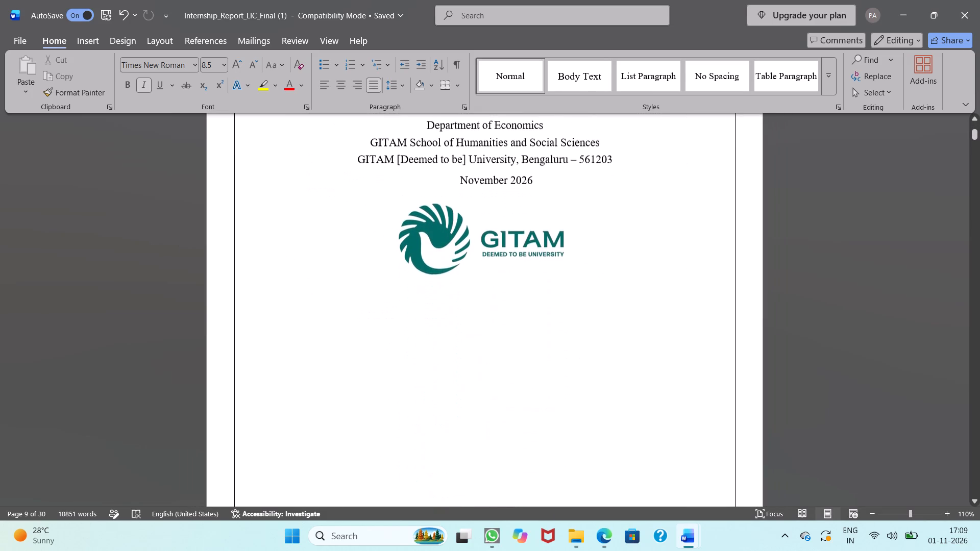
Skim the pages from the table of contents through the letters, acknowledgement and abstract to the Introduction, checking the layout at 110% zoom.
{"action": "scroll", "coordinate": [360, 296], "scroll_direction": "down", "scroll_amount": 4}
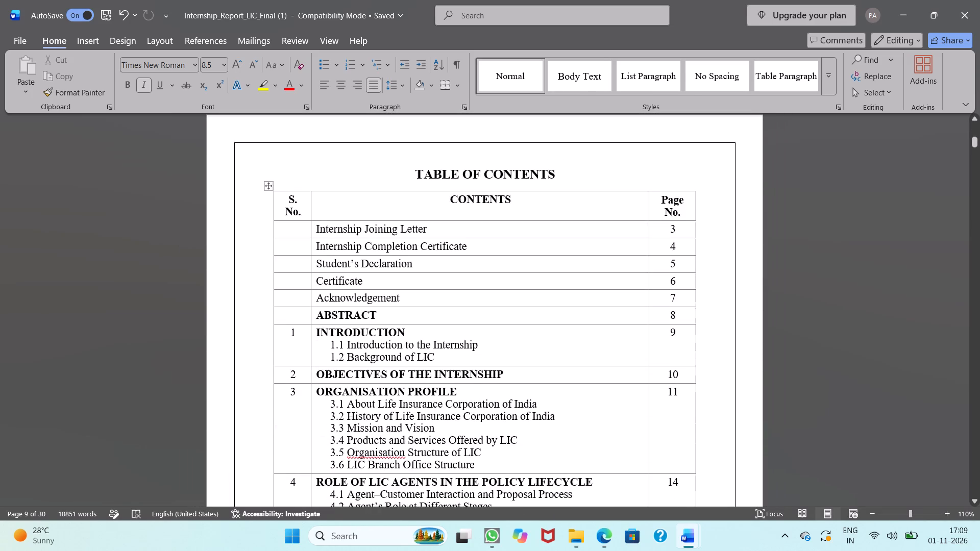
{"action": "scroll", "coordinate": [360, 296], "scroll_direction": "down", "scroll_amount": 4}
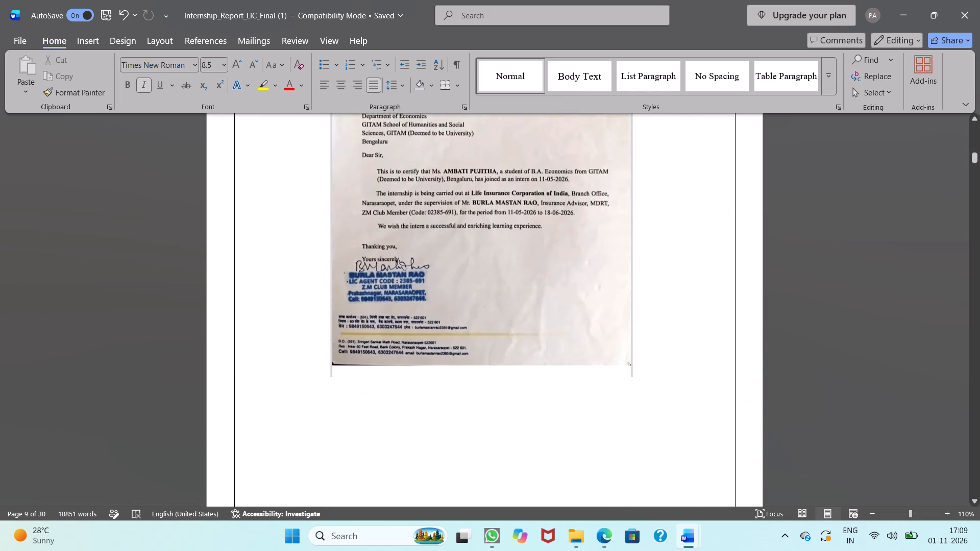
{"action": "scroll", "coordinate": [360, 296], "scroll_direction": "down", "scroll_amount": 6}
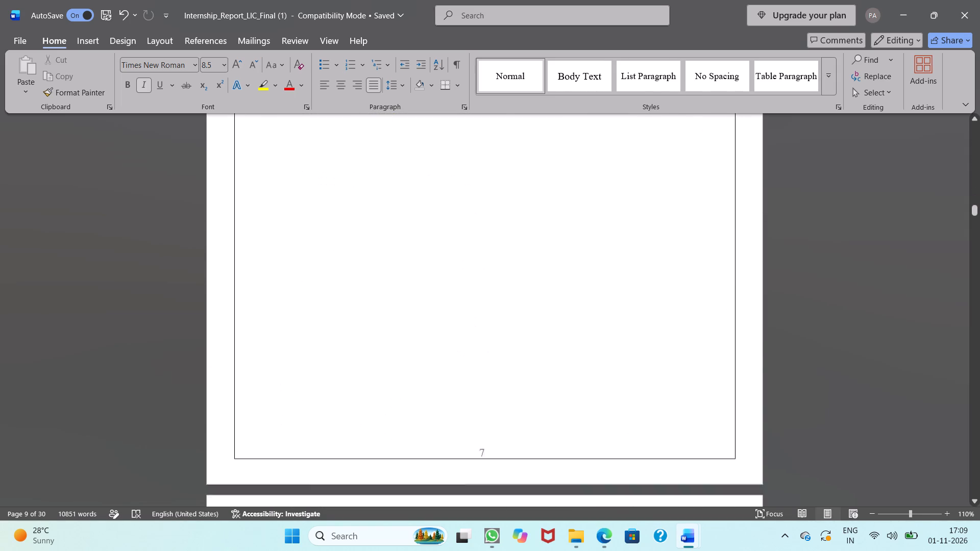
{"action": "scroll", "coordinate": [360, 296], "scroll_direction": "down", "scroll_amount": 4}
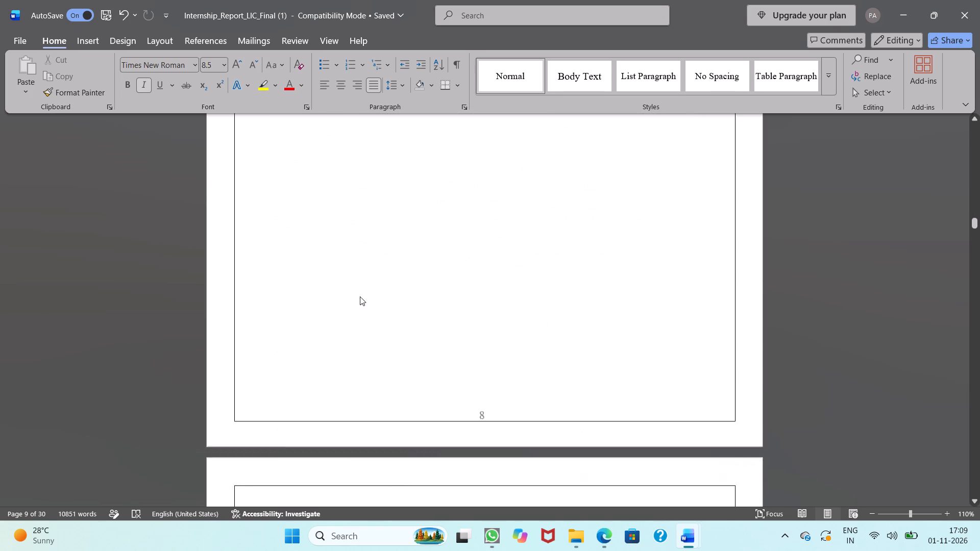
{"action": "scroll", "coordinate": [360, 296], "scroll_direction": "down", "scroll_amount": 3}
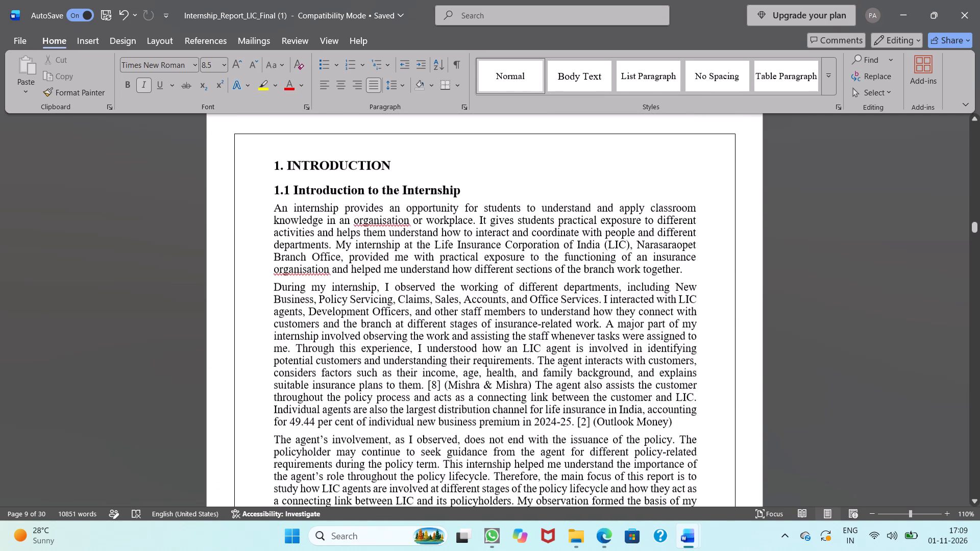
Check the font size of section 1.1's body paragraphs and of the heading 1.2 Background of LIC.
{"action": "left_click_drag", "start_coordinate": [275, 203], "coordinate": [291, 332]}
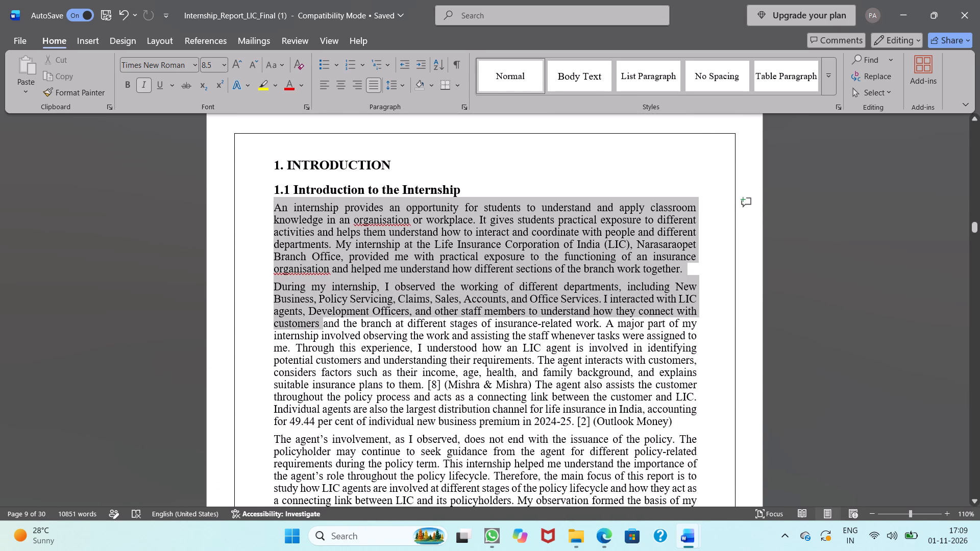
{"action": "left_click_drag", "start_coordinate": [291, 332], "coordinate": [306, 514]}
{"action": "scroll", "coordinate": [291, 367], "scroll_direction": "up", "scroll_amount": 1}
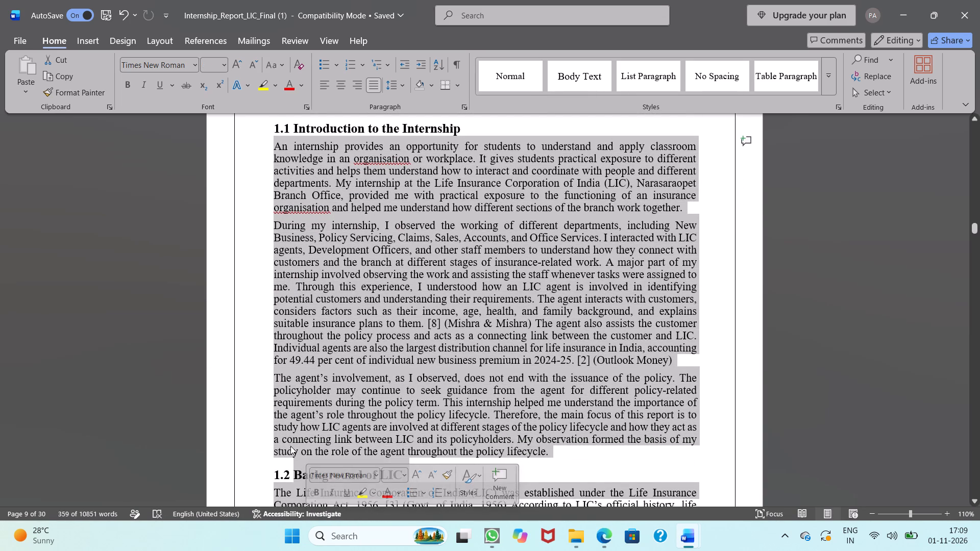
{"action": "left_click", "coordinate": [303, 445]}
{"action": "left_click_drag", "start_coordinate": [285, 394], "coordinate": [315, 406]}
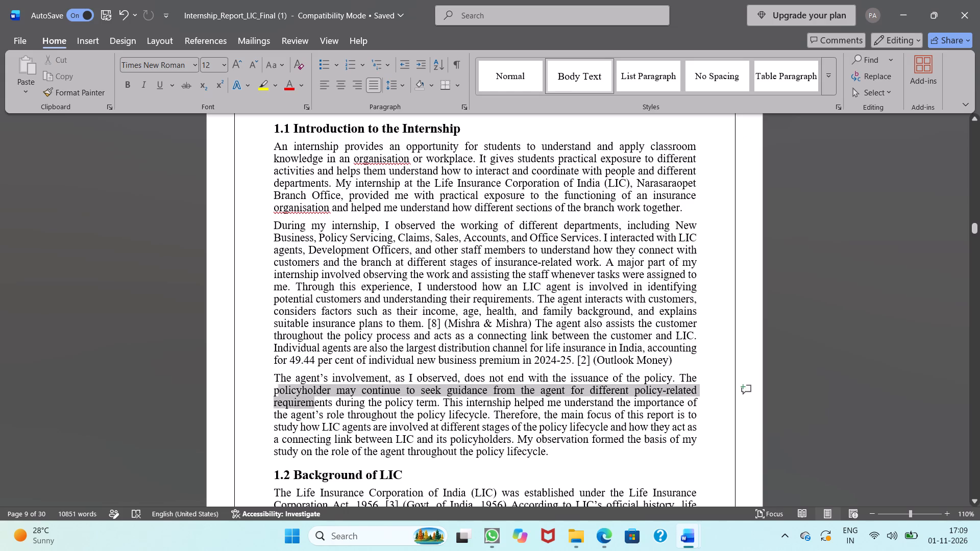
{"action": "left_click_drag", "start_coordinate": [315, 406], "coordinate": [337, 446]}
{"action": "left_click", "coordinate": [381, 464]}
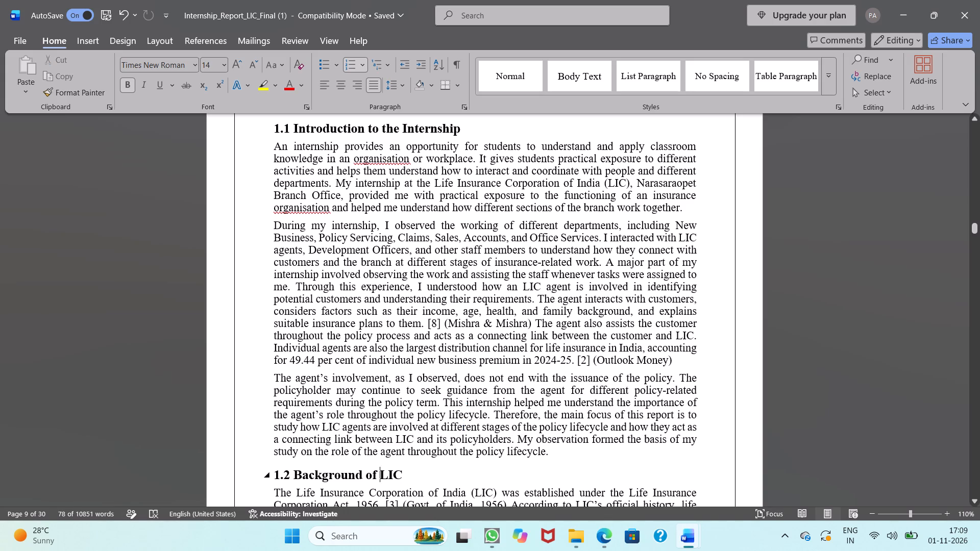
Set the font size of the reference note closing section 1, Introduction, to 12.
{"action": "scroll", "coordinate": [381, 464], "scroll_direction": "down", "scroll_amount": 3}
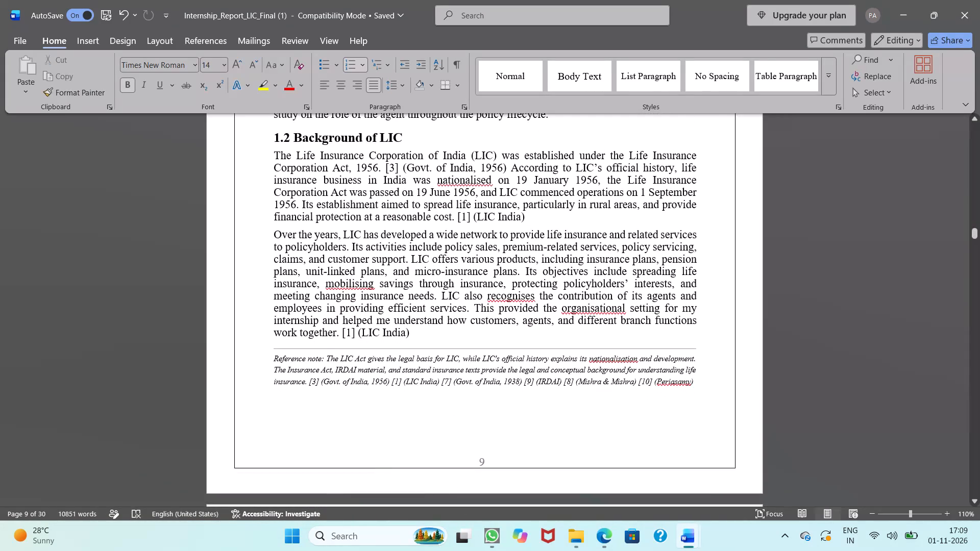
{"action": "left_click_drag", "start_coordinate": [275, 360], "coordinate": [569, 374]}
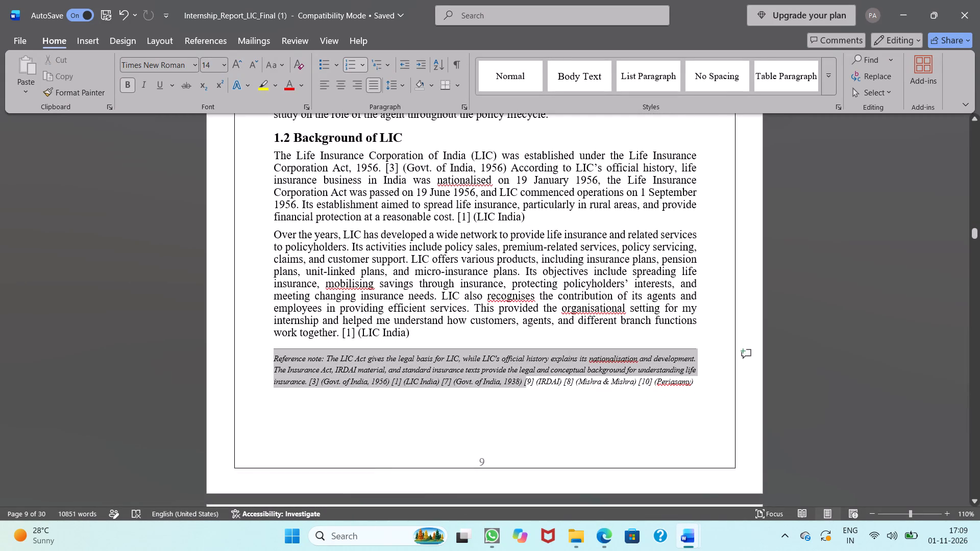
{"action": "left_click_drag", "start_coordinate": [569, 374], "coordinate": [700, 387]}
{"action": "scroll", "coordinate": [586, 364], "scroll_direction": "right", "scroll_amount": 1}
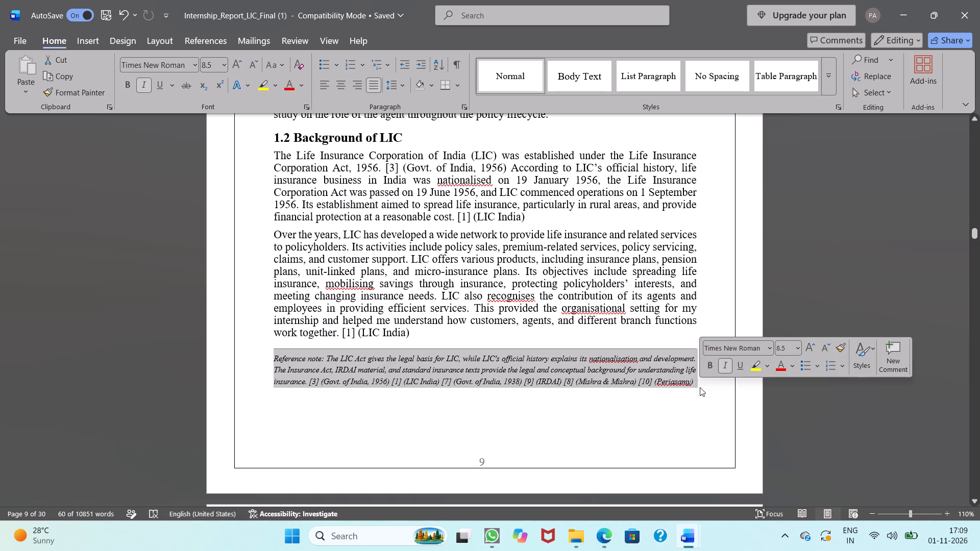
{"action": "left_click", "coordinate": [796, 350]}
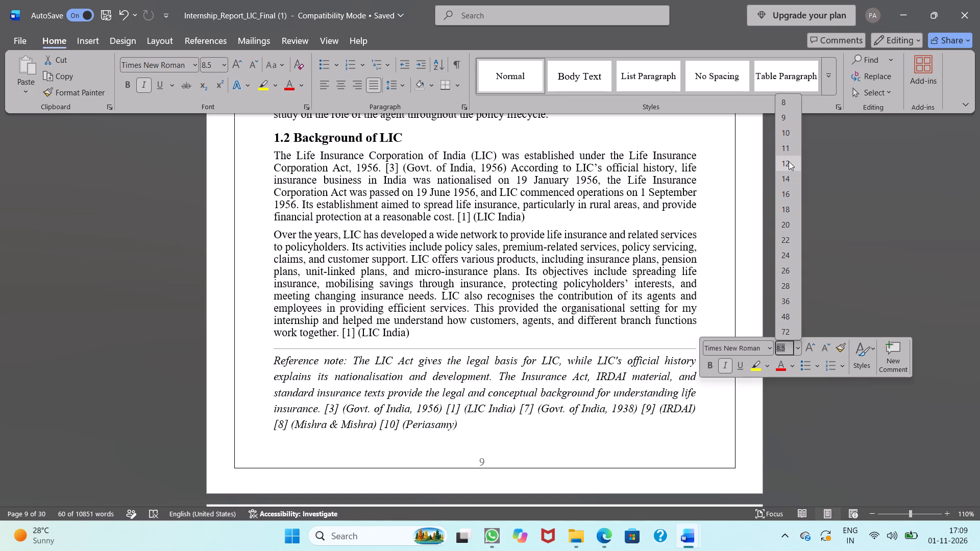
{"action": "left_click", "coordinate": [789, 161]}
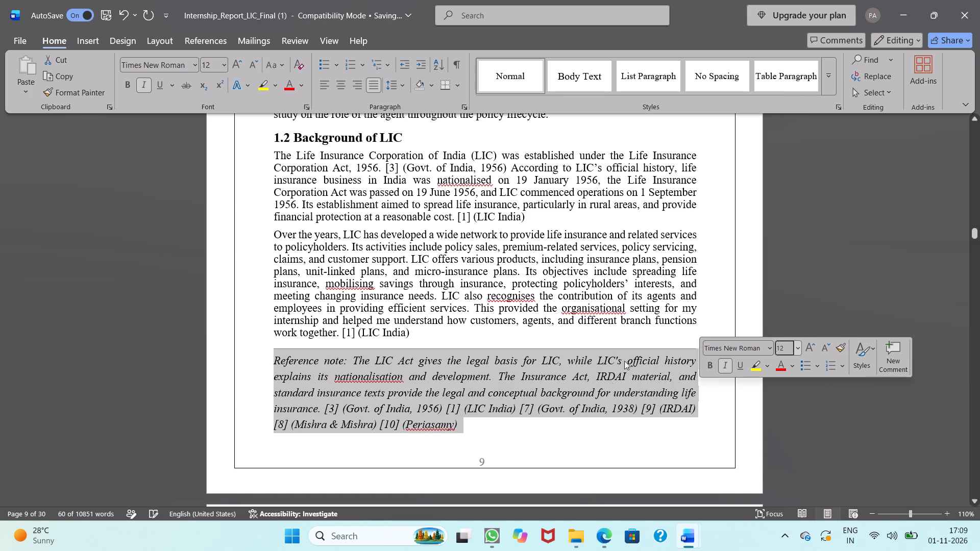
{"action": "left_click", "coordinate": [599, 429]}
Set the font size of the reference note below the LIC building photo in section 2, Objectives, to 12.
{"action": "scroll", "coordinate": [599, 429], "scroll_direction": "down", "scroll_amount": 2}
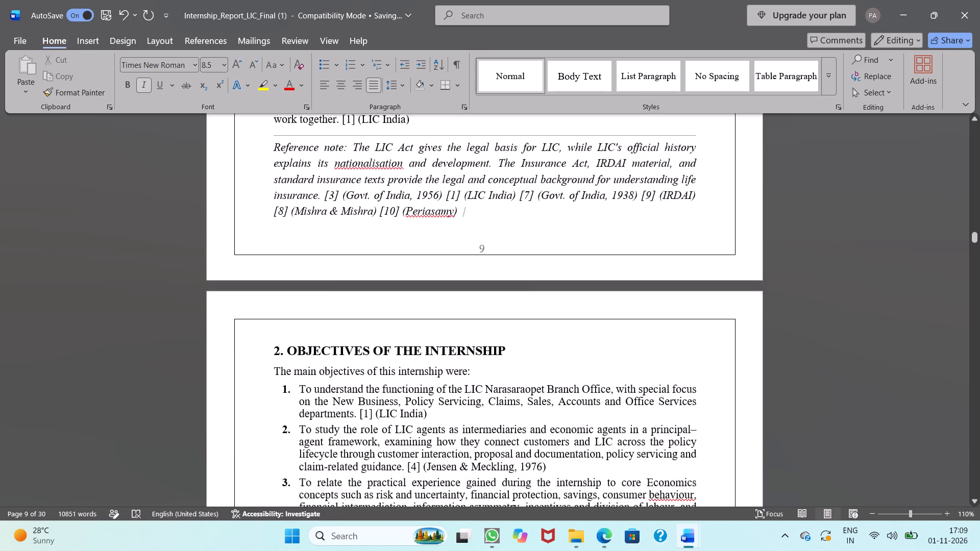
{"action": "scroll", "coordinate": [599, 429], "scroll_direction": "down", "scroll_amount": 3}
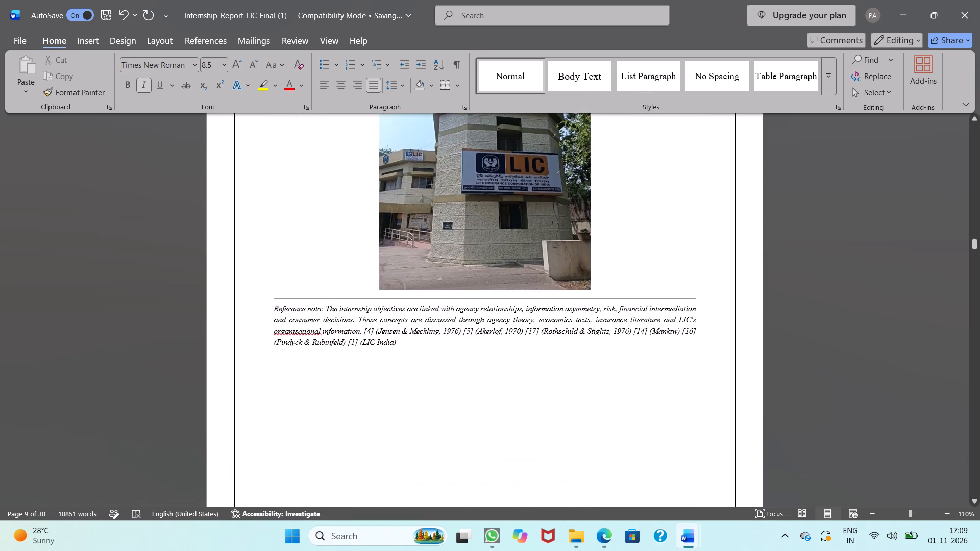
{"action": "left_click_drag", "start_coordinate": [274, 308], "coordinate": [395, 361]}
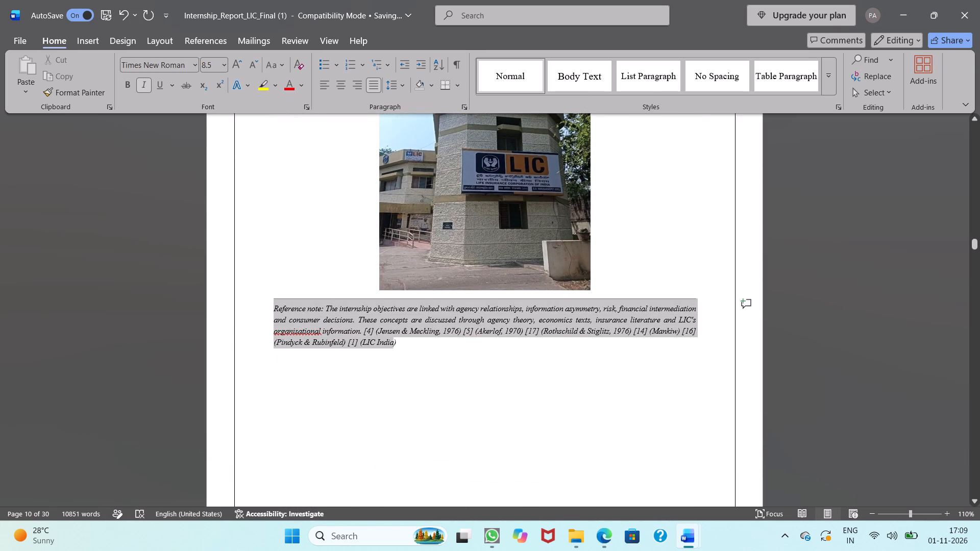
{"action": "left_click_drag", "start_coordinate": [395, 361], "coordinate": [409, 359]}
{"action": "left_click", "coordinate": [504, 324]}
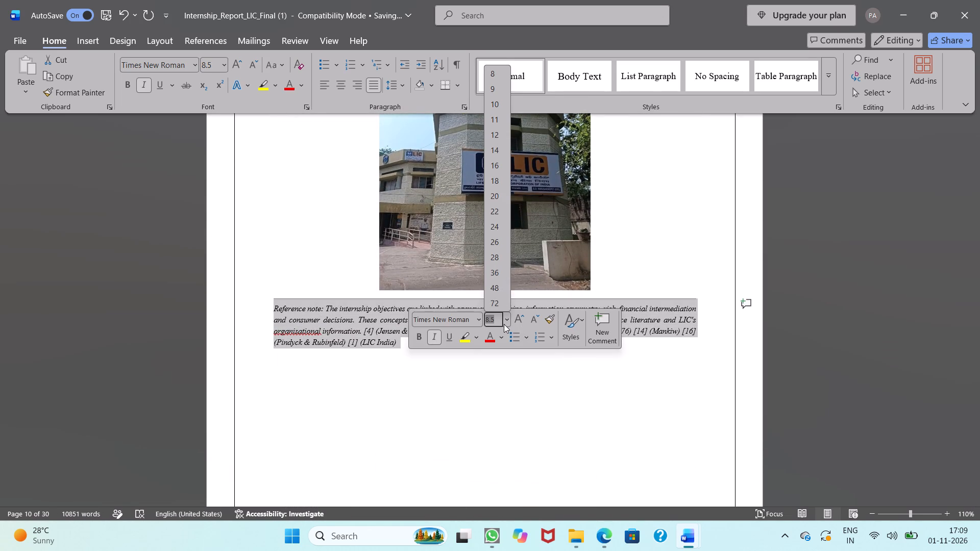
{"action": "left_click", "coordinate": [496, 134]}
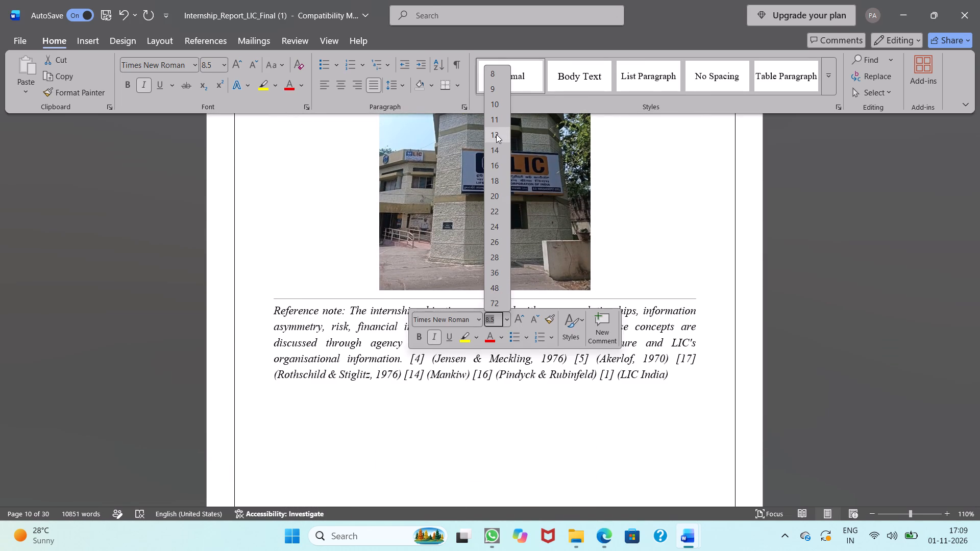
{"action": "left_click", "coordinate": [546, 438]}
Set the font size of the reference note closing section 3, below the branch office structure text on page 13, to 12.
{"action": "scroll", "coordinate": [546, 438], "scroll_direction": "down", "scroll_amount": 1}
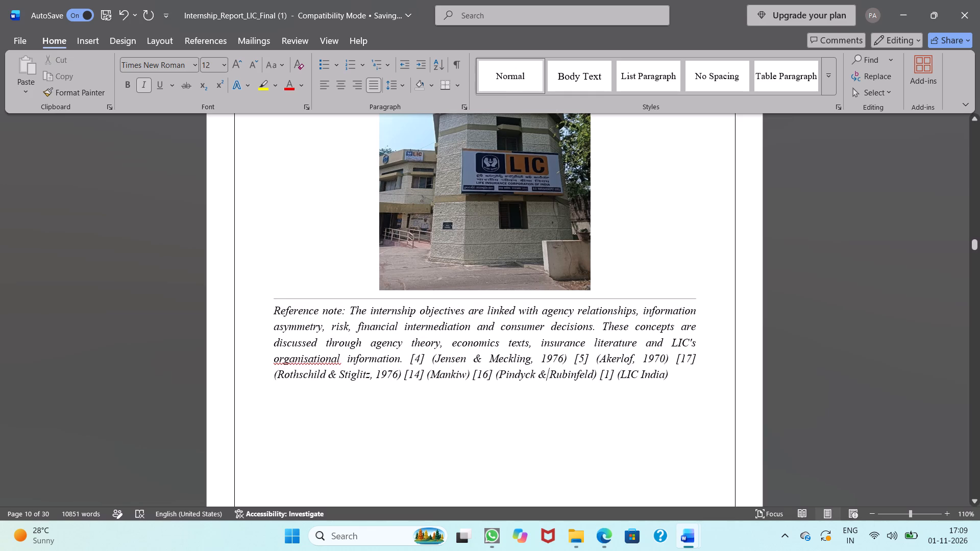
{"action": "scroll", "coordinate": [546, 438], "scroll_direction": "down", "scroll_amount": 3}
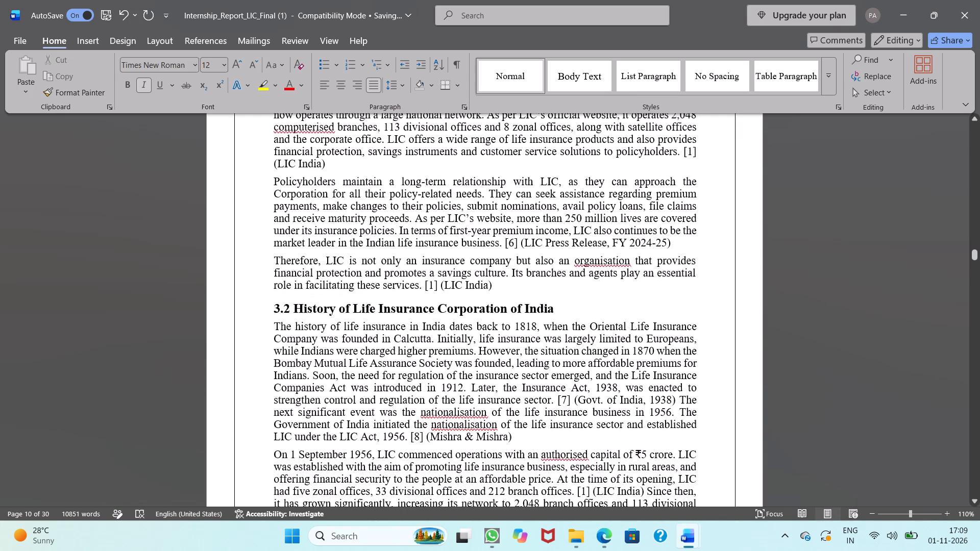
{"action": "scroll", "coordinate": [546, 438], "scroll_direction": "down", "scroll_amount": 1}
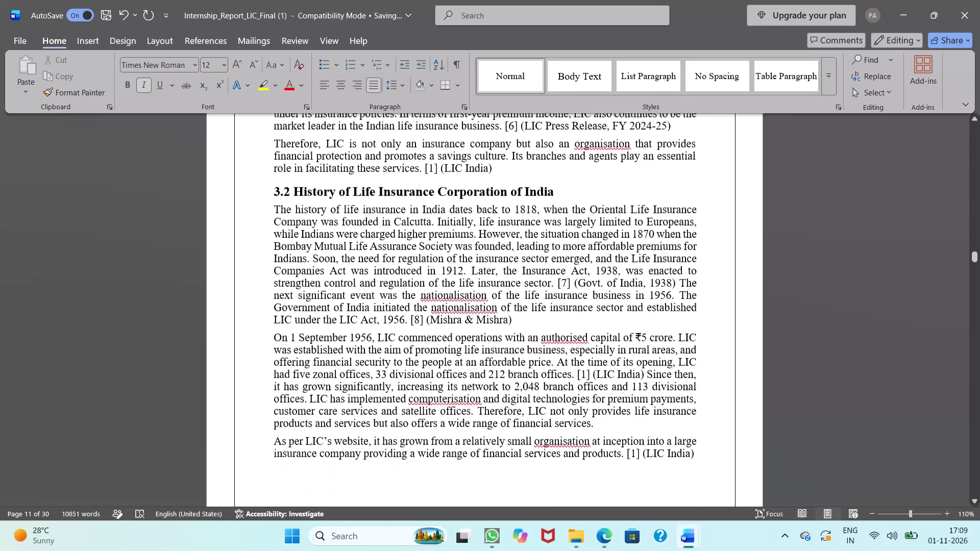
{"action": "scroll", "coordinate": [546, 438], "scroll_direction": "down", "scroll_amount": 3}
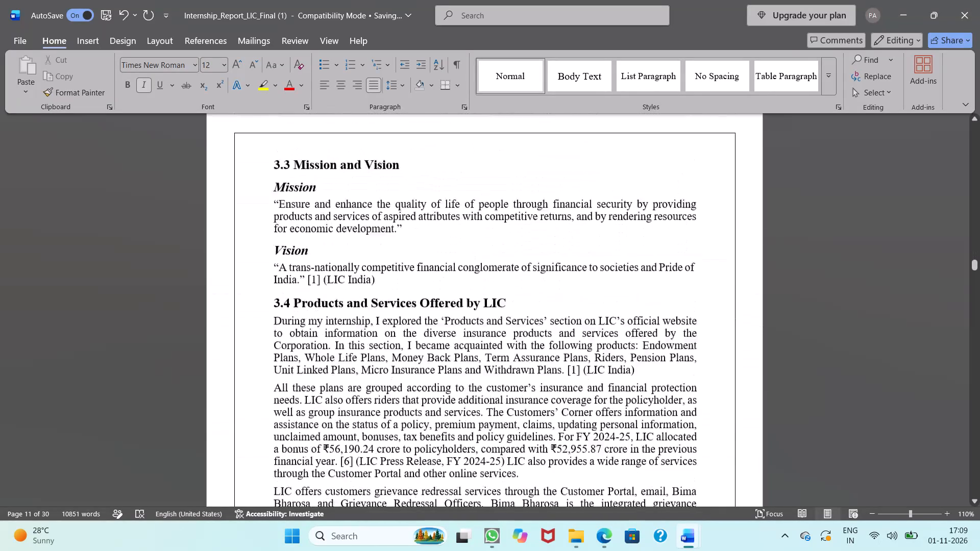
{"action": "scroll", "coordinate": [546, 438], "scroll_direction": "down", "scroll_amount": 2}
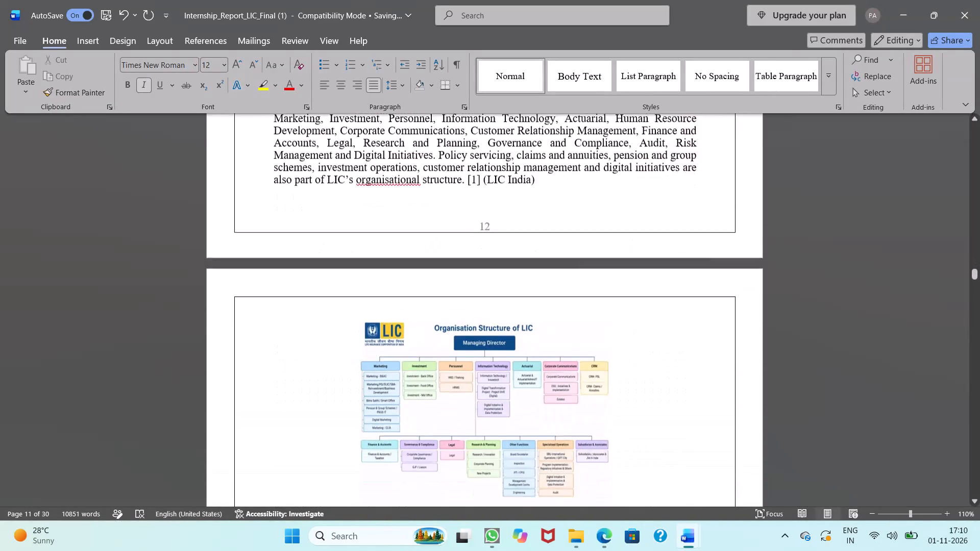
{"action": "scroll", "coordinate": [546, 438], "scroll_direction": "down", "scroll_amount": 3}
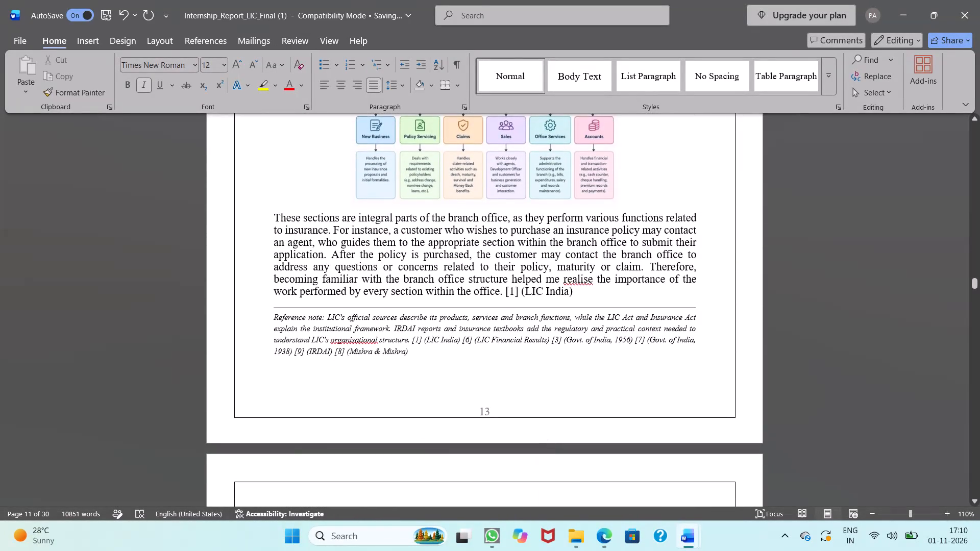
{"action": "left_click_drag", "start_coordinate": [274, 316], "coordinate": [399, 351]}
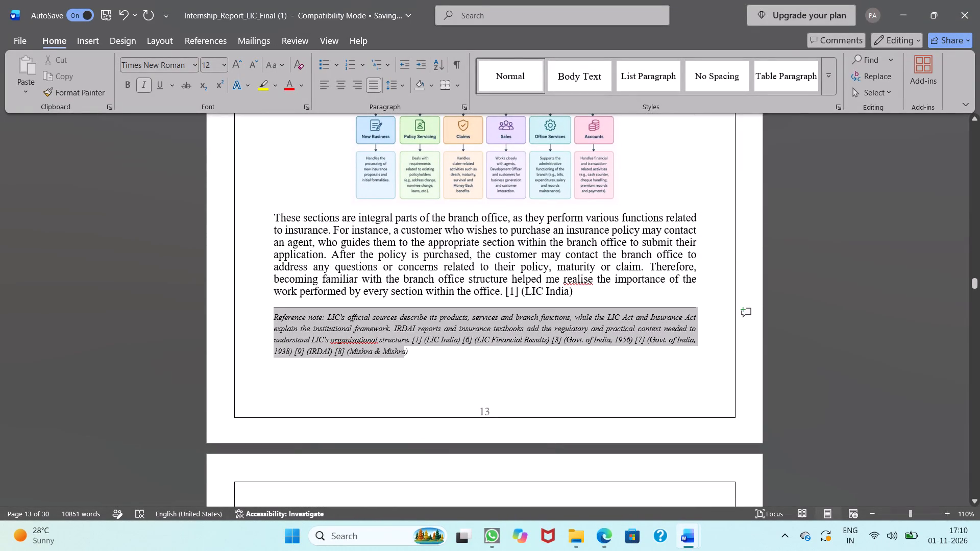
{"action": "left_click_drag", "start_coordinate": [399, 351], "coordinate": [413, 355]}
{"action": "left_click", "coordinate": [512, 317]}
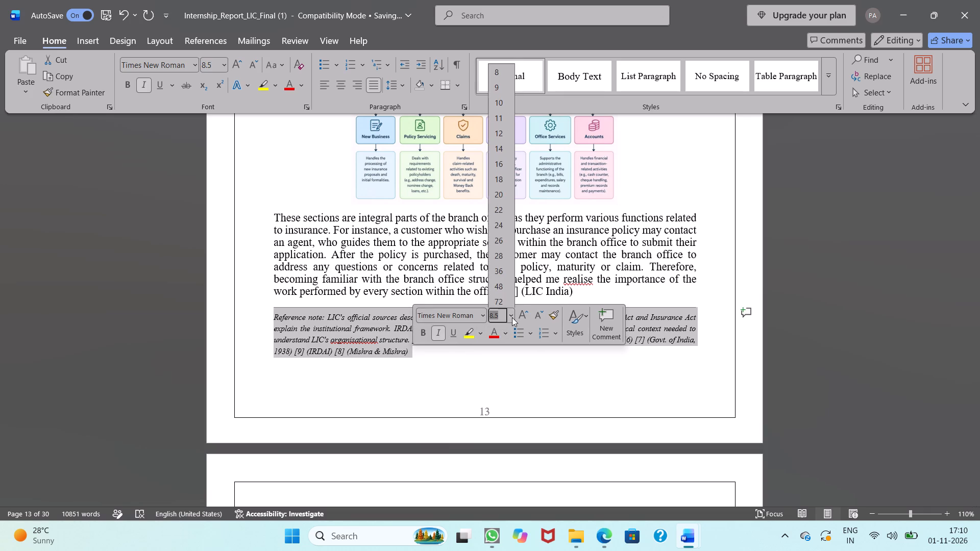
{"action": "left_click", "coordinate": [502, 132]}
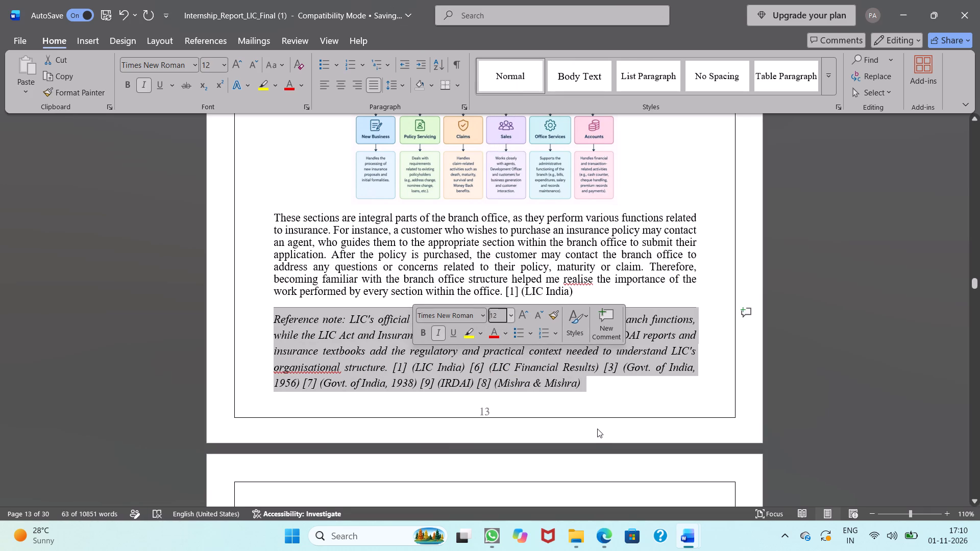
{"action": "left_click", "coordinate": [598, 440]}
Set the font size of the agency theory reference note closing section 4 on page 17 to 12.
{"action": "scroll", "coordinate": [598, 440], "scroll_direction": "down", "scroll_amount": 4}
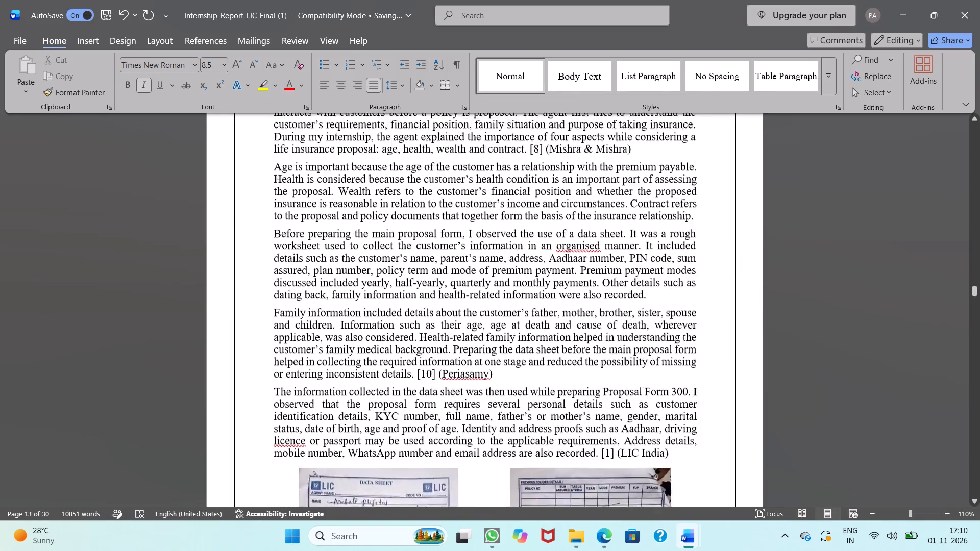
{"action": "scroll", "coordinate": [598, 440], "scroll_direction": "down", "scroll_amount": 4}
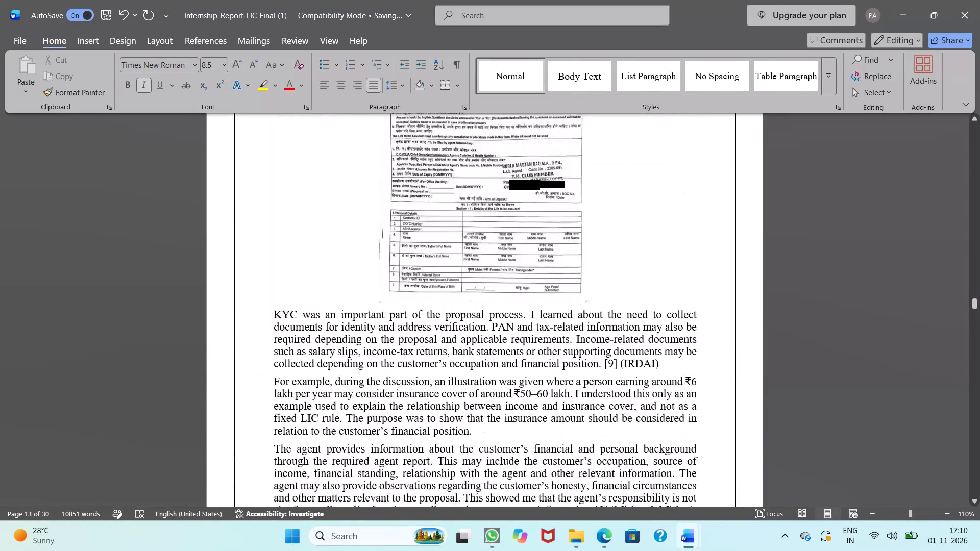
{"action": "scroll", "coordinate": [598, 440], "scroll_direction": "down", "scroll_amount": 4}
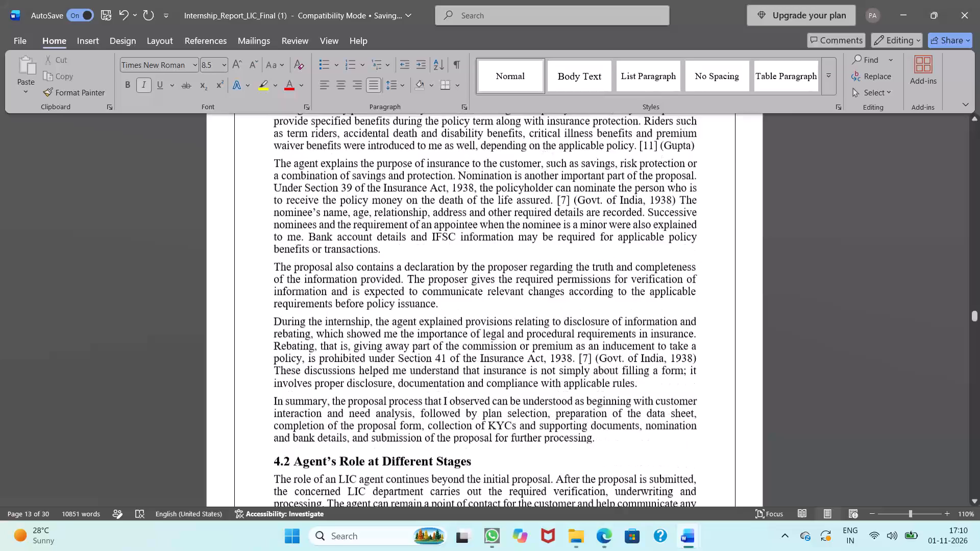
{"action": "scroll", "coordinate": [598, 440], "scroll_direction": "down", "scroll_amount": 3}
{"action": "scroll", "coordinate": [598, 440], "scroll_direction": "up", "scroll_amount": 2}
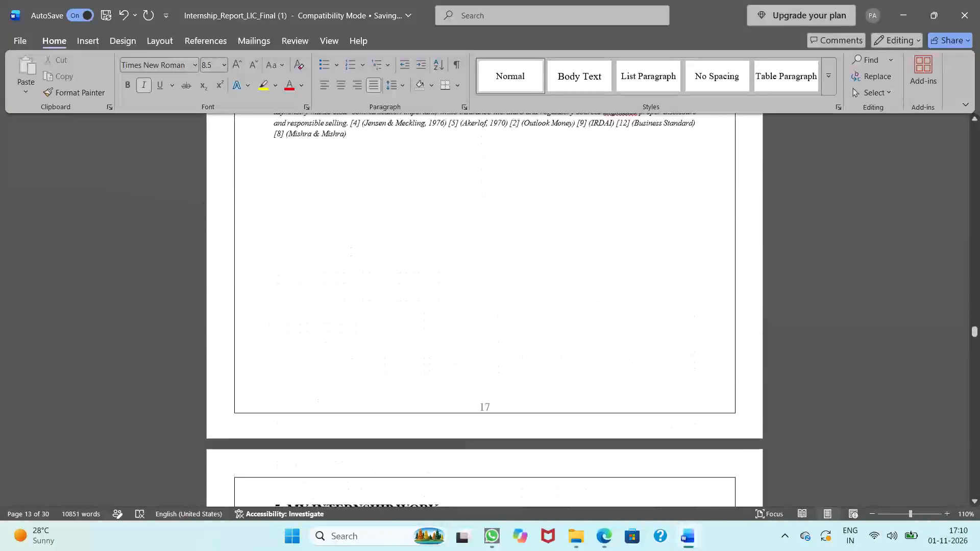
{"action": "scroll", "coordinate": [598, 440], "scroll_direction": "up", "scroll_amount": 1}
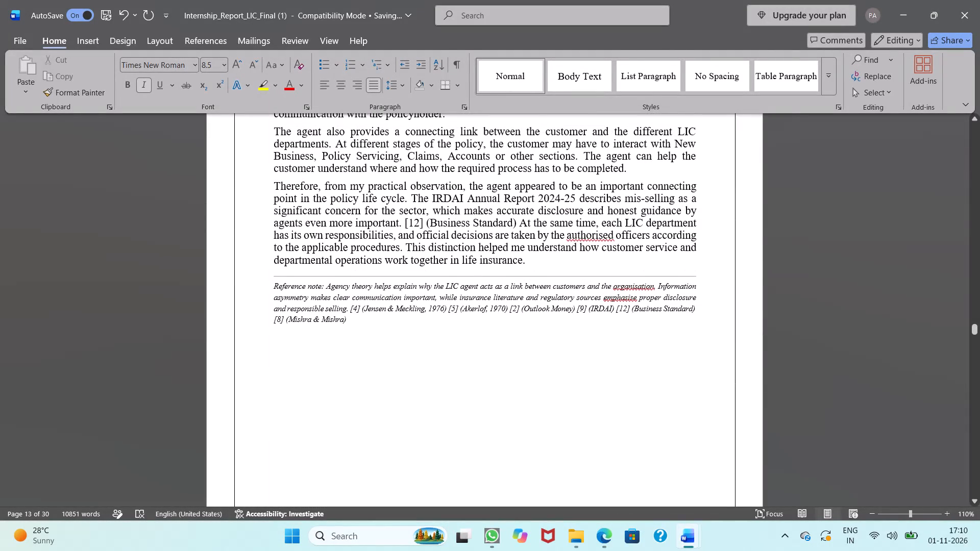
{"action": "left_click_drag", "start_coordinate": [275, 284], "coordinate": [352, 324]}
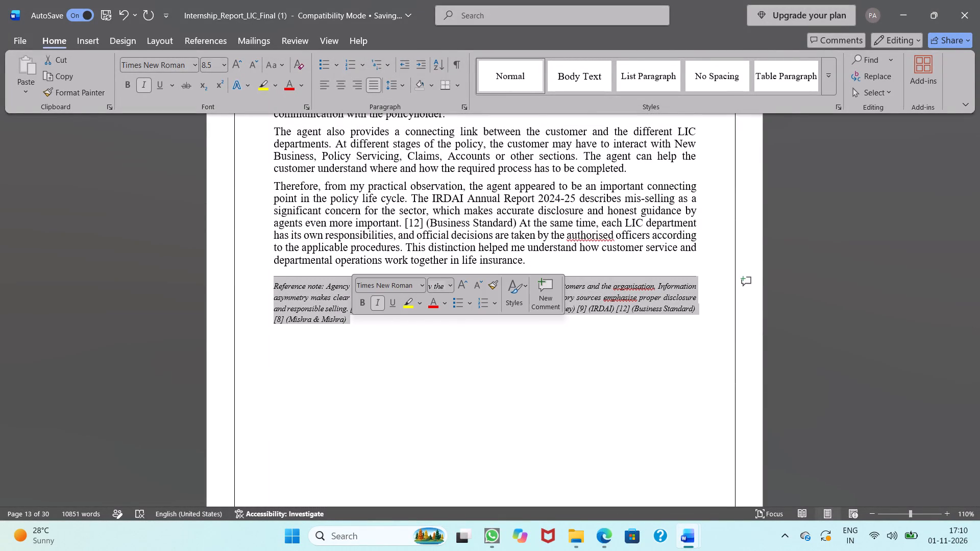
{"action": "left_click", "coordinate": [448, 285]}
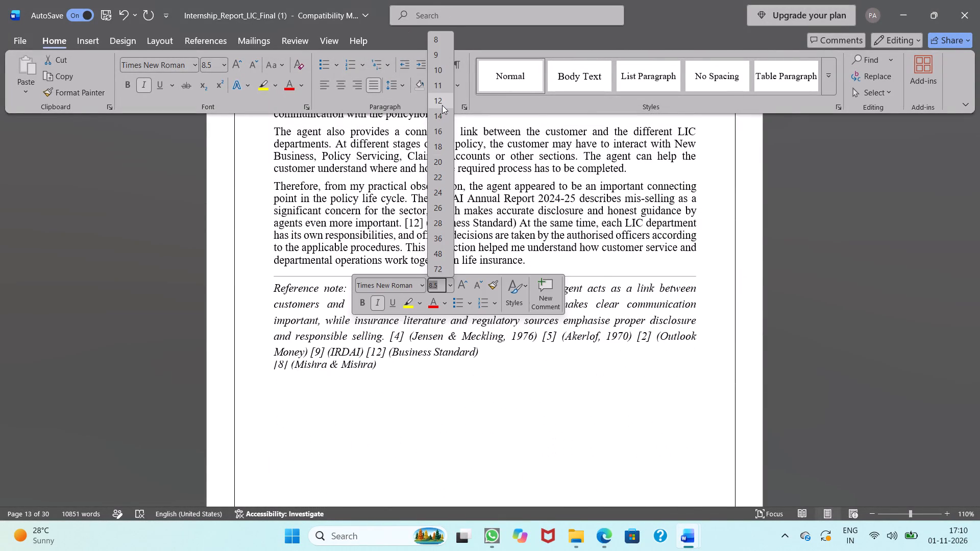
{"action": "left_click", "coordinate": [442, 105]}
{"action": "left_click", "coordinate": [453, 384]}
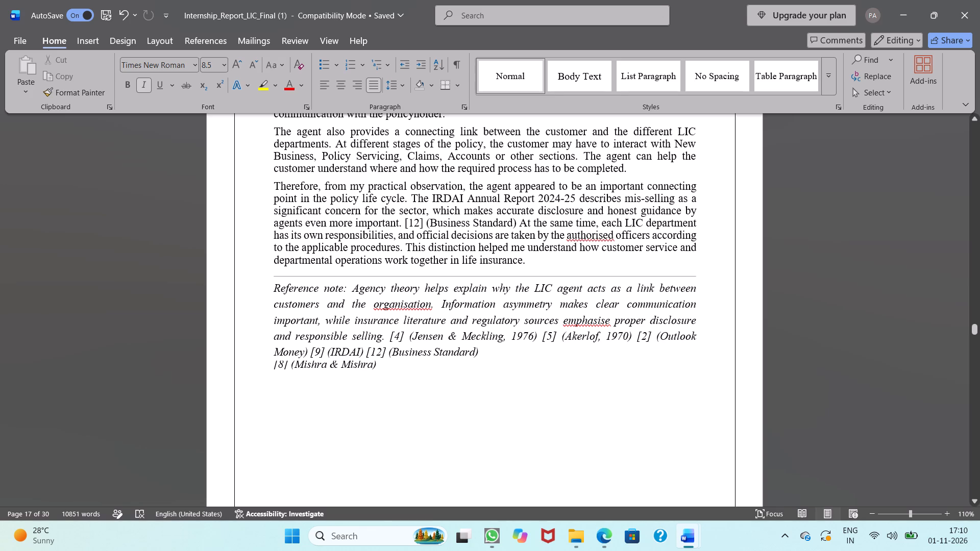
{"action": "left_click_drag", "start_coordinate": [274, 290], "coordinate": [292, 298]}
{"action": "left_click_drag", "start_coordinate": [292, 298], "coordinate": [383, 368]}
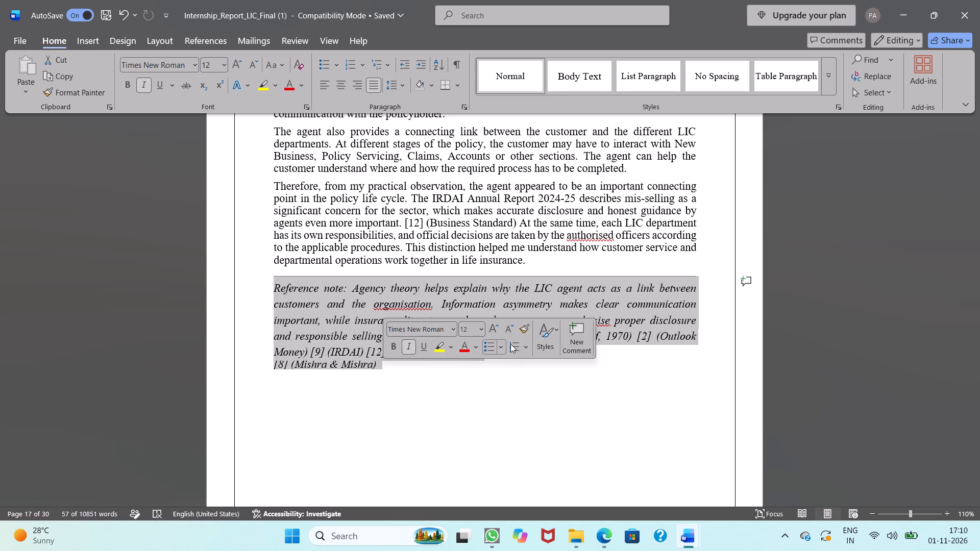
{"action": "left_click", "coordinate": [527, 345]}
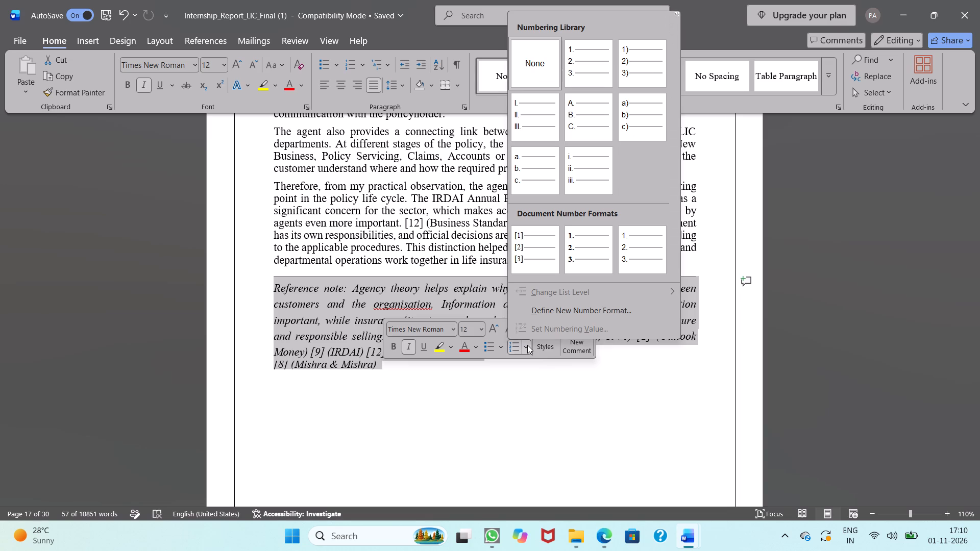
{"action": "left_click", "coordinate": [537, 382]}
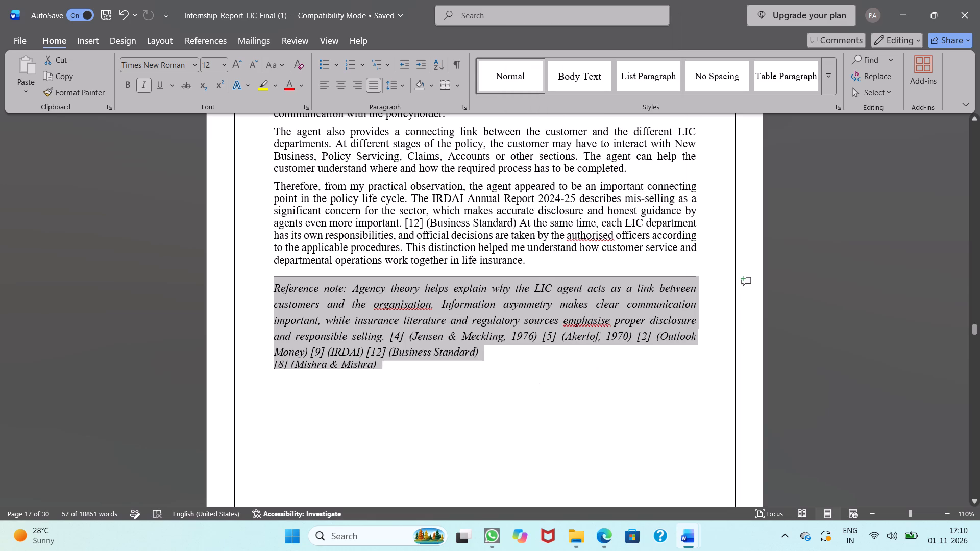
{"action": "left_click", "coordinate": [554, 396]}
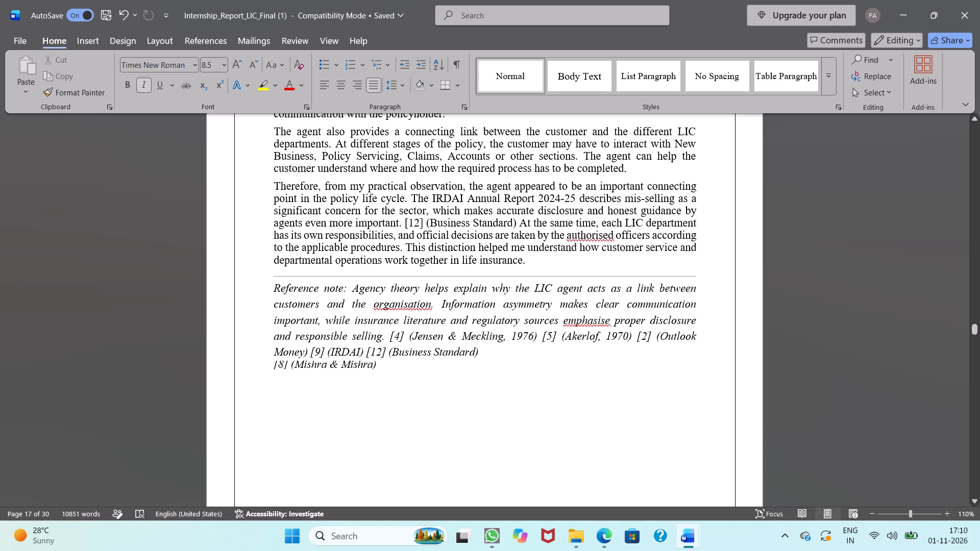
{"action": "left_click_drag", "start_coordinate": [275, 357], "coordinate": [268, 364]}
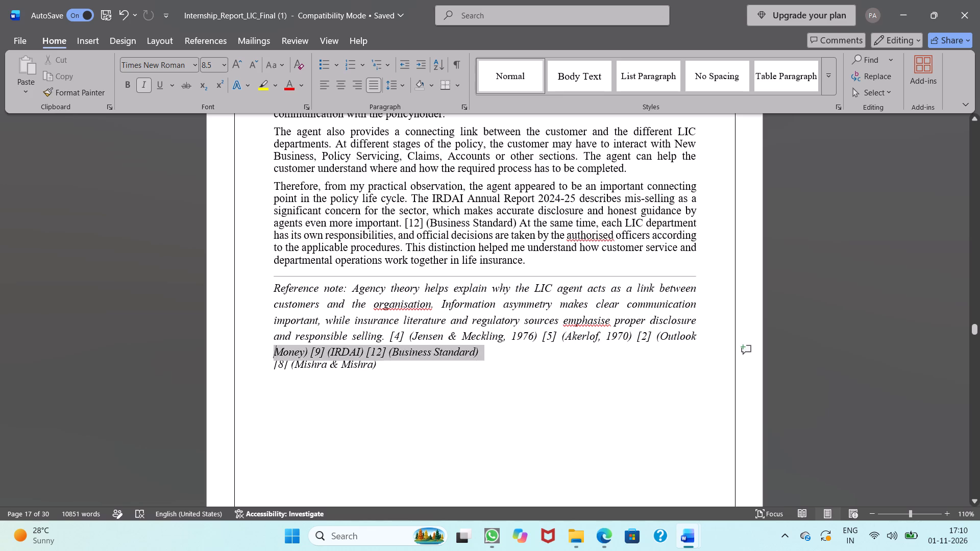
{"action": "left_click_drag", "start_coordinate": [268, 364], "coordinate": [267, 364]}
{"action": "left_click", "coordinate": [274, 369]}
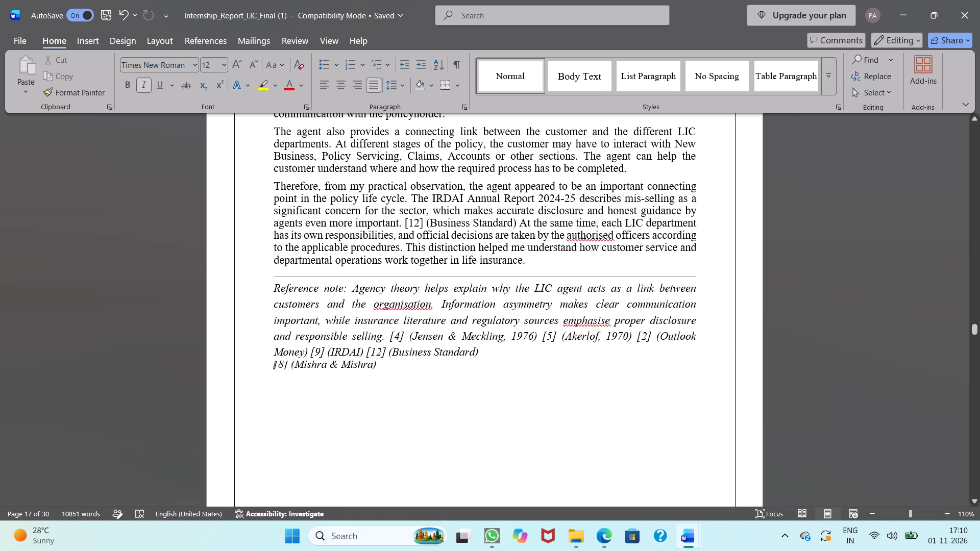
Compare the formatting of the reference notes closing sections 1 to 5, from the Introduction through My Internship Work.
{"action": "scroll", "coordinate": [271, 286], "scroll_direction": "down", "scroll_amount": 6}
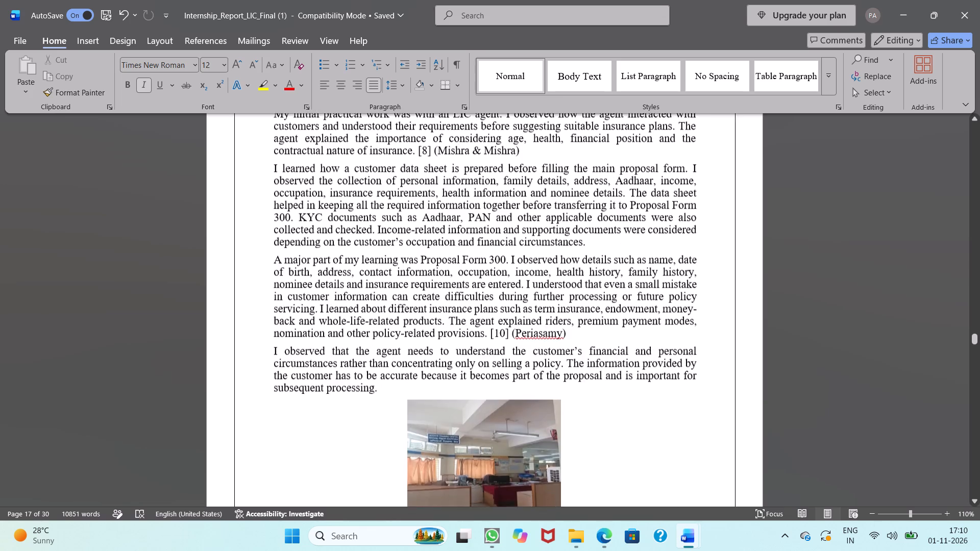
{"action": "scroll", "coordinate": [271, 286], "scroll_direction": "down", "scroll_amount": 8}
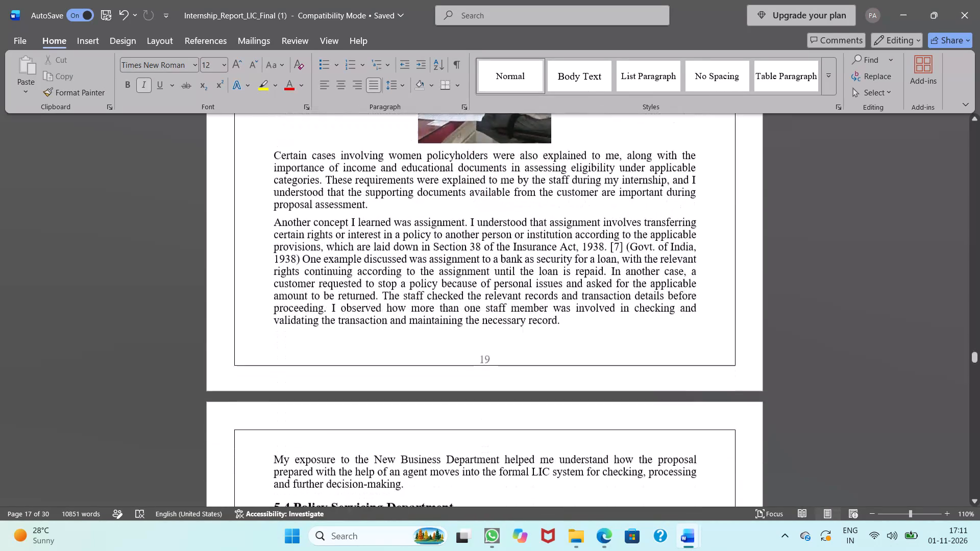
{"action": "scroll", "coordinate": [271, 286], "scroll_direction": "down", "scroll_amount": 6}
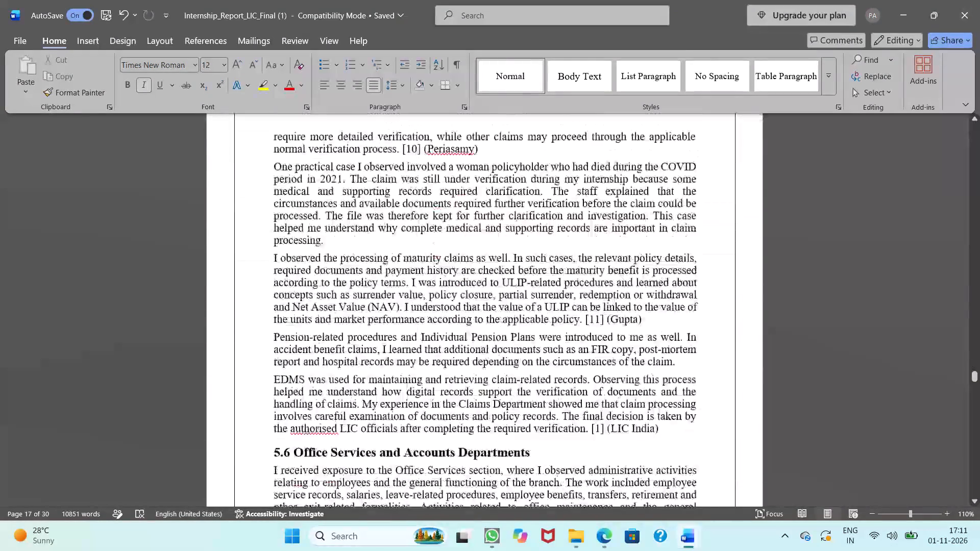
{"action": "scroll", "coordinate": [271, 286], "scroll_direction": "down", "scroll_amount": 5}
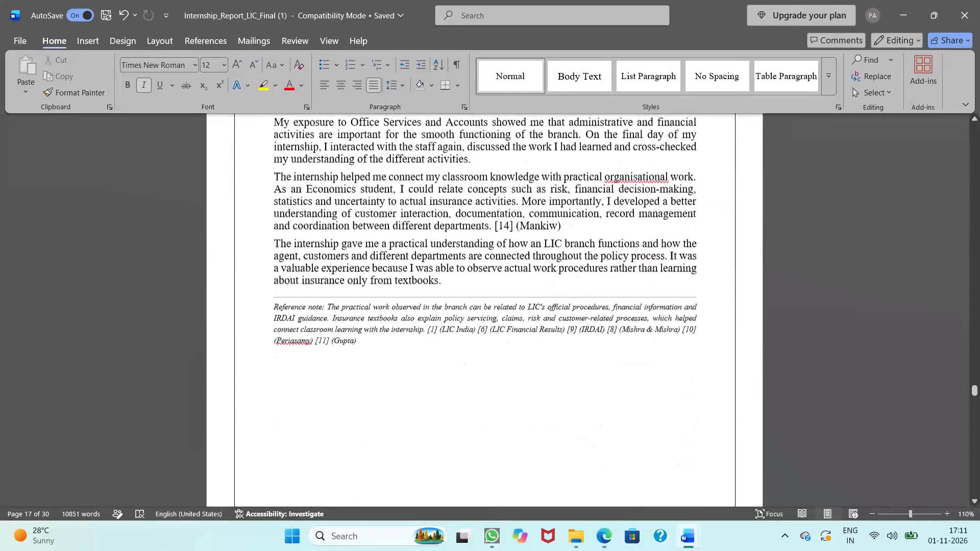
{"action": "scroll", "coordinate": [271, 286], "scroll_direction": "down", "scroll_amount": 2}
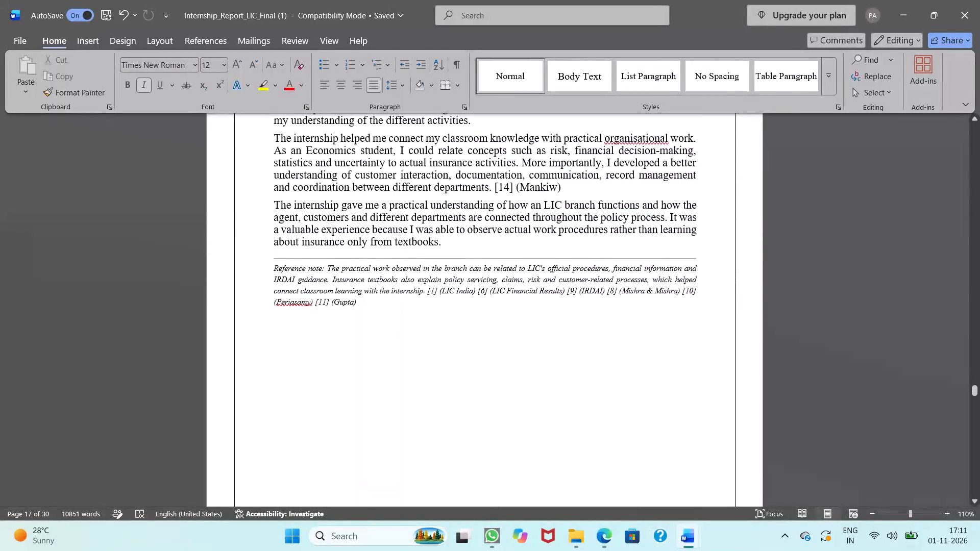
{"action": "scroll", "coordinate": [271, 286], "scroll_direction": "up", "scroll_amount": 1}
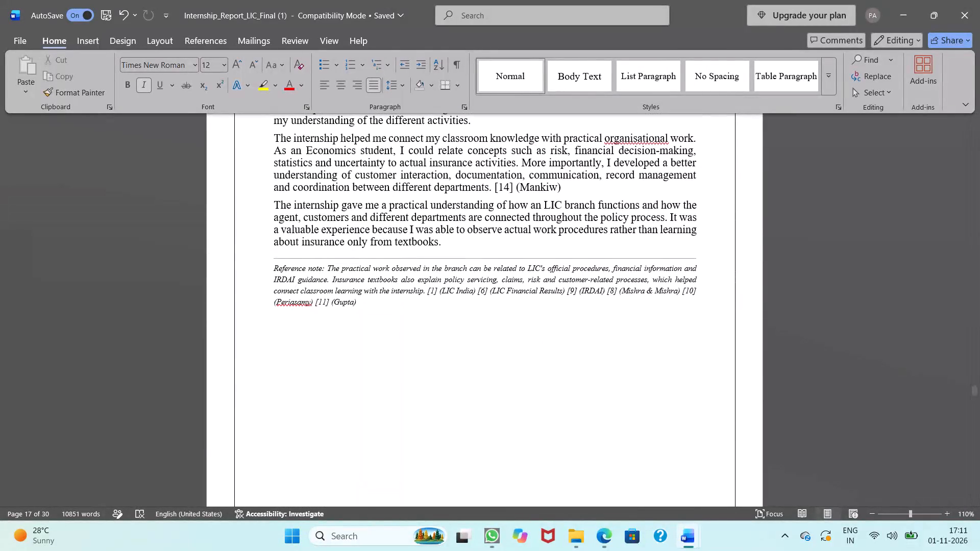
{"action": "scroll", "coordinate": [271, 286], "scroll_direction": "up", "scroll_amount": 10}
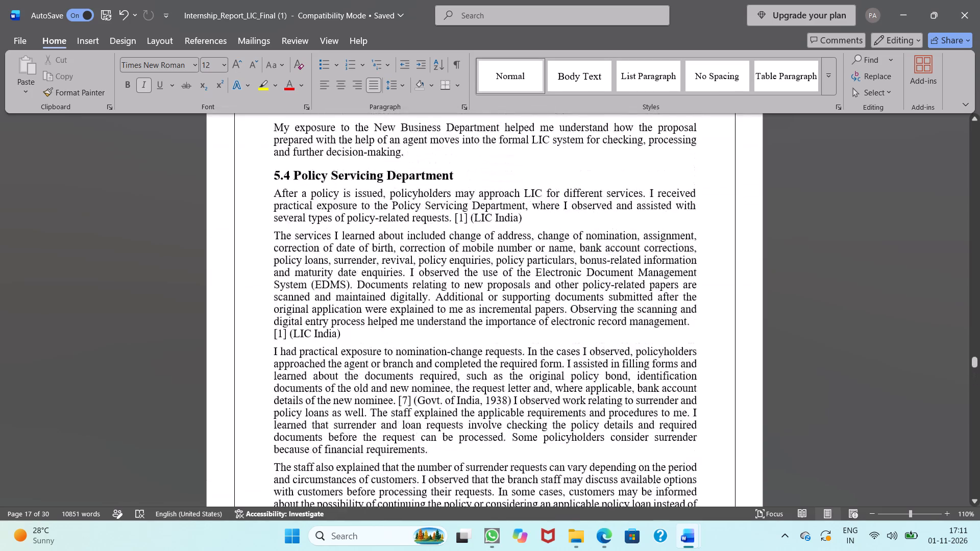
{"action": "scroll", "coordinate": [271, 286], "scroll_direction": "up", "scroll_amount": 9}
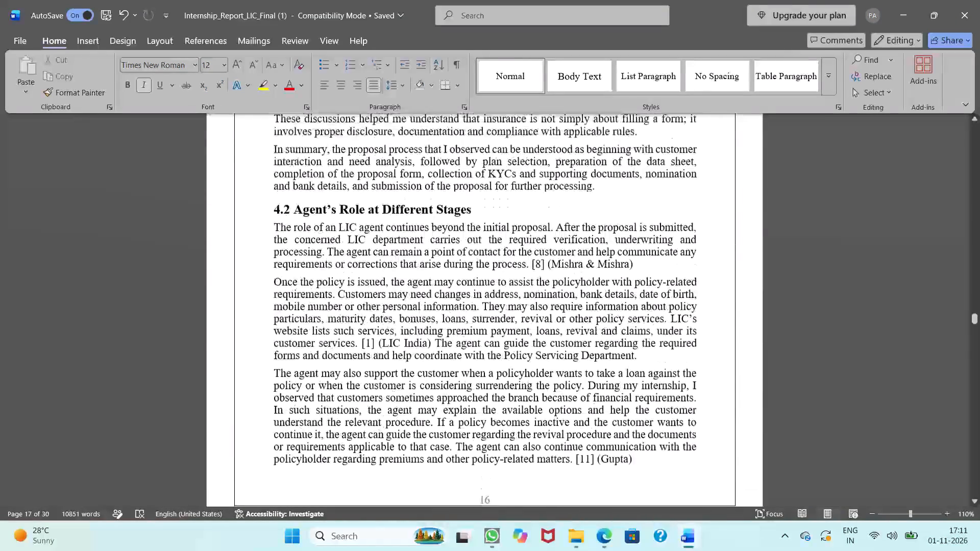
{"action": "scroll", "coordinate": [271, 286], "scroll_direction": "up", "scroll_amount": 6}
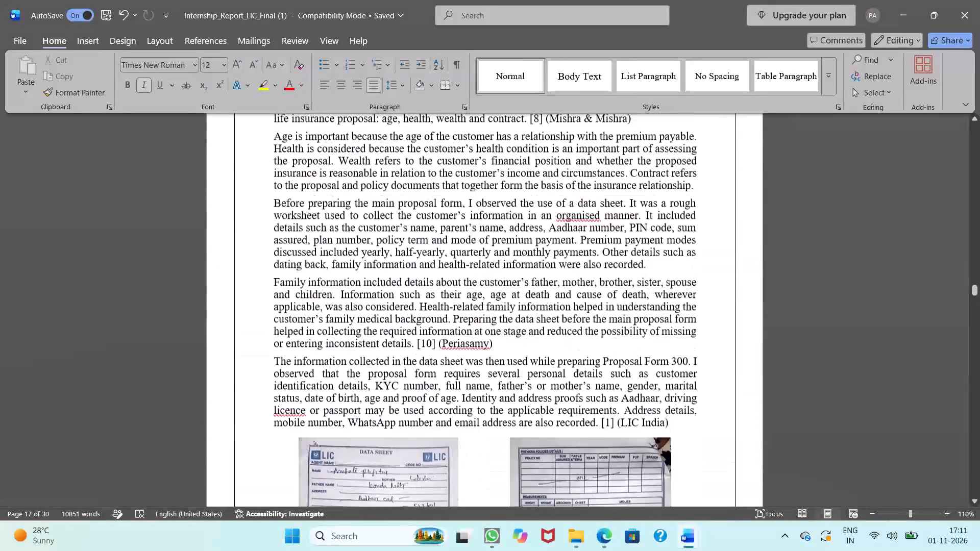
{"action": "scroll", "coordinate": [271, 286], "scroll_direction": "up", "scroll_amount": 5}
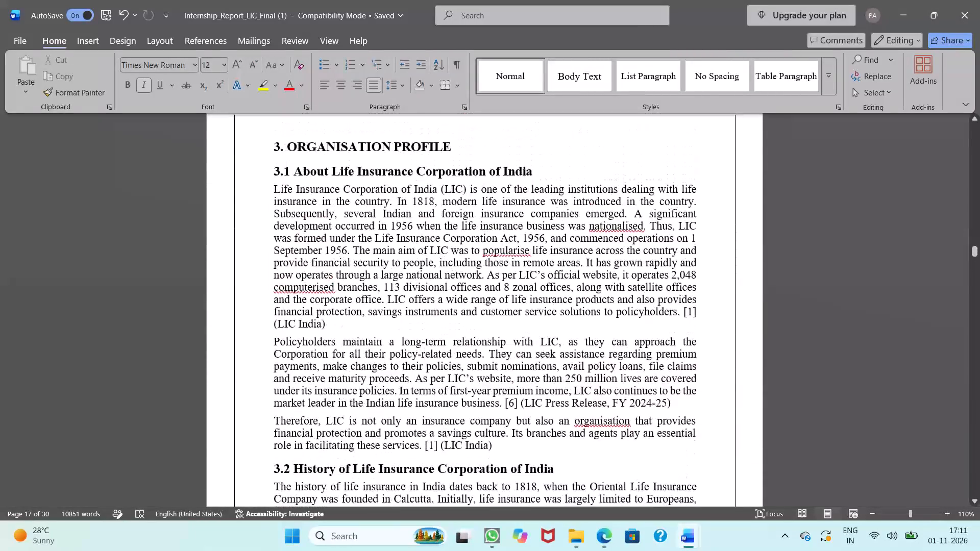
{"action": "scroll", "coordinate": [271, 286], "scroll_direction": "up", "scroll_amount": 2}
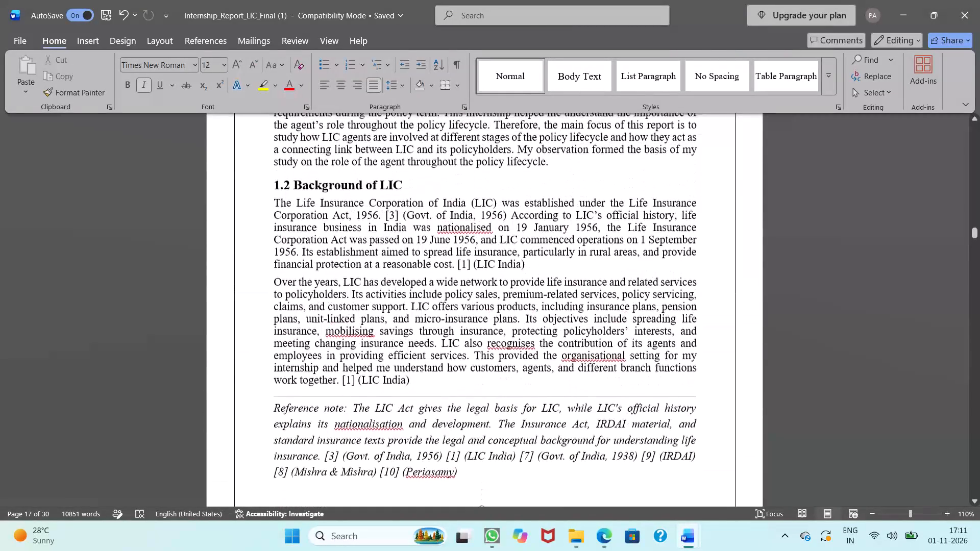
{"action": "scroll", "coordinate": [271, 286], "scroll_direction": "down", "scroll_amount": 16}
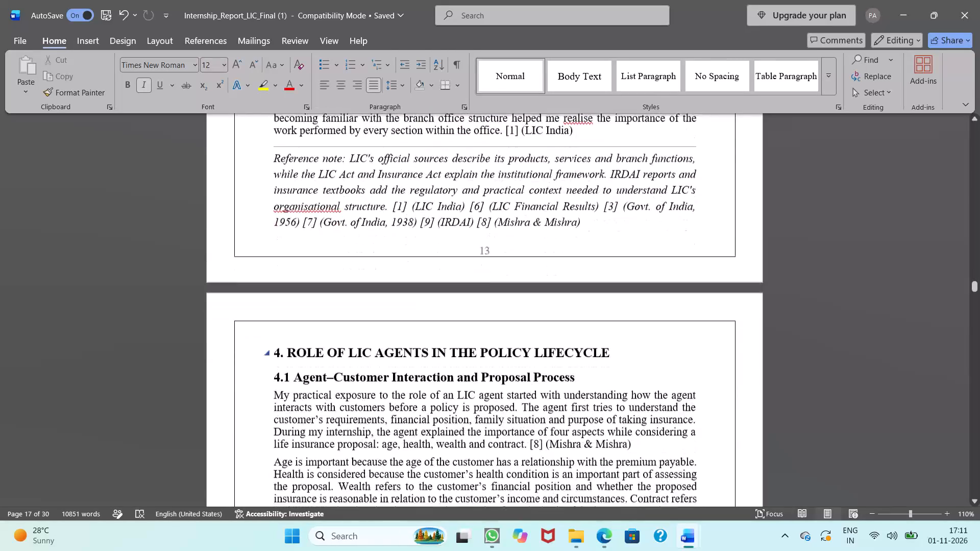
{"action": "scroll", "coordinate": [271, 286], "scroll_direction": "down", "scroll_amount": 4}
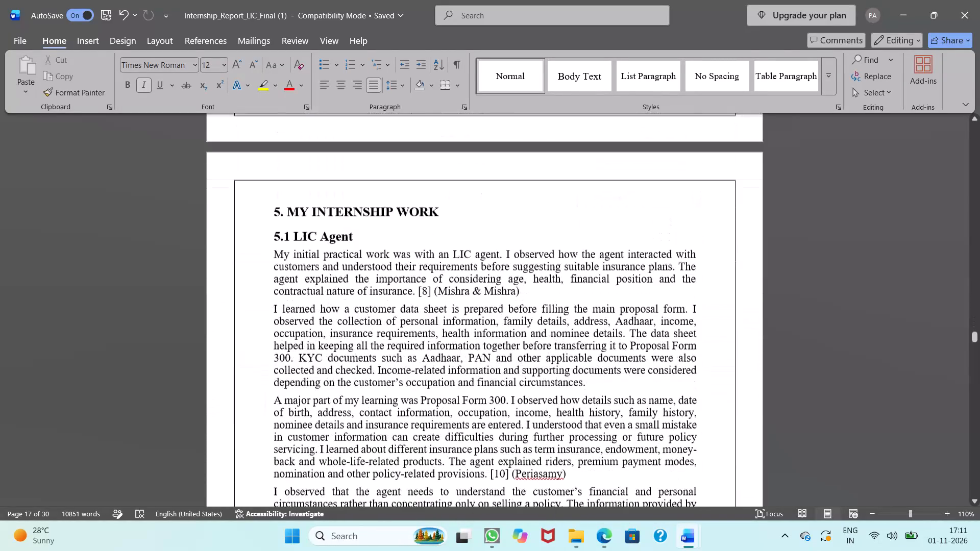
{"action": "scroll", "coordinate": [271, 286], "scroll_direction": "down", "scroll_amount": 5}
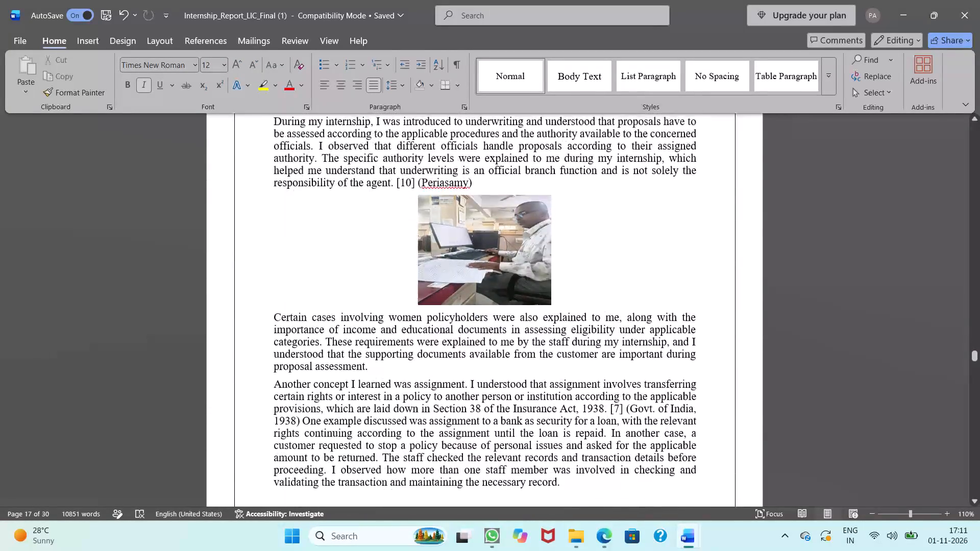
{"action": "scroll", "coordinate": [271, 286], "scroll_direction": "down", "scroll_amount": 5}
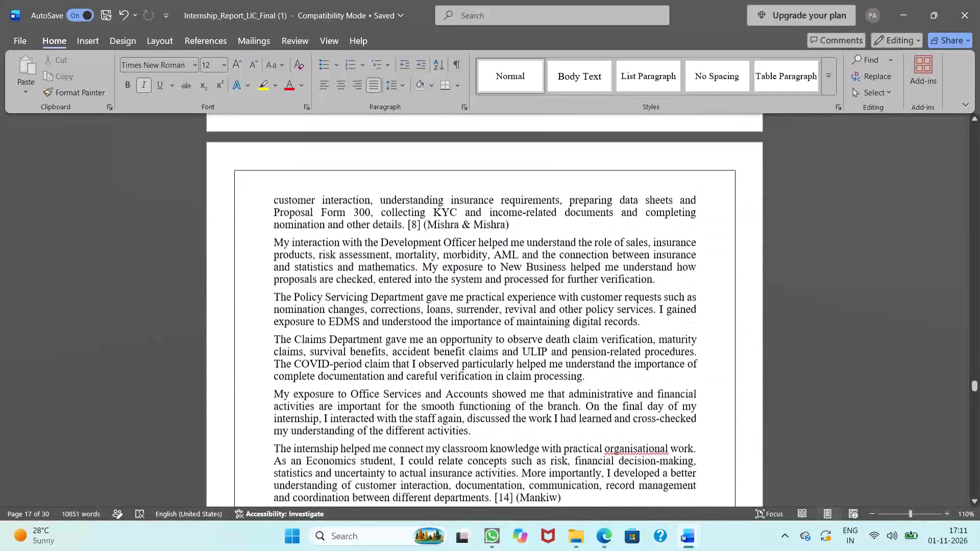
{"action": "scroll", "coordinate": [271, 286], "scroll_direction": "down", "scroll_amount": 2}
Set the font size of the whole agency theory reference note closing section 4 on page 17 to 8.5.
{"action": "scroll", "coordinate": [271, 286], "scroll_direction": "up", "scroll_amount": 5}
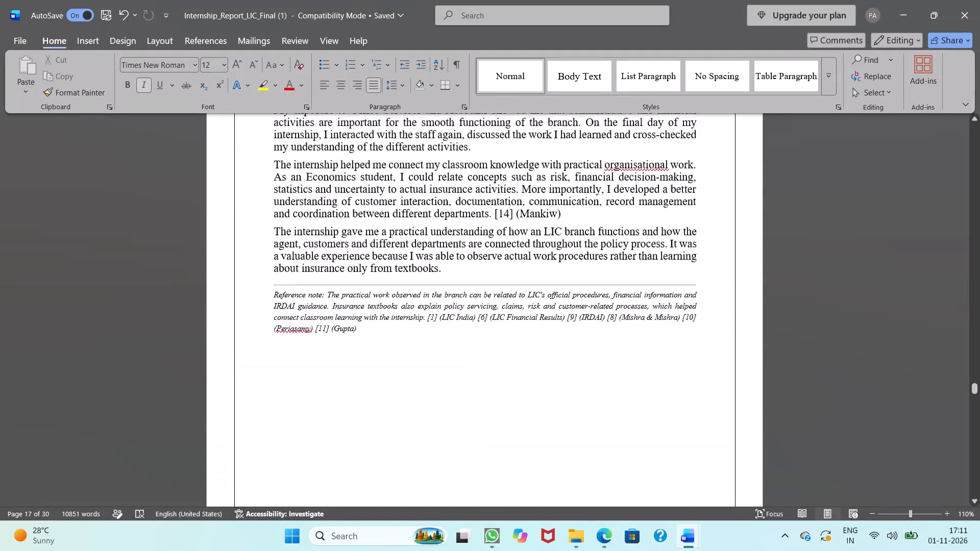
{"action": "scroll", "coordinate": [271, 286], "scroll_direction": "up", "scroll_amount": 6}
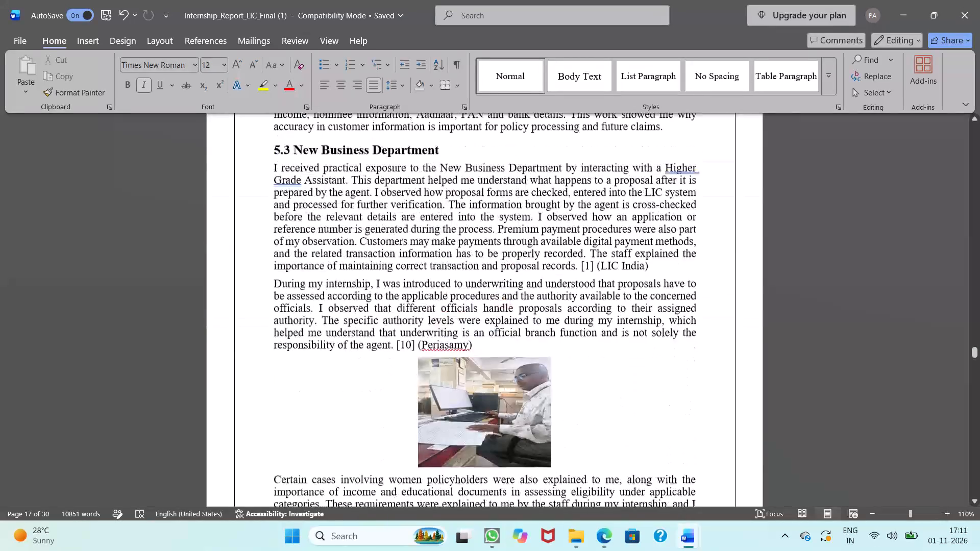
{"action": "scroll", "coordinate": [271, 286], "scroll_direction": "up", "scroll_amount": 5}
{"action": "scroll", "coordinate": [271, 286], "scroll_direction": "down", "scroll_amount": 4}
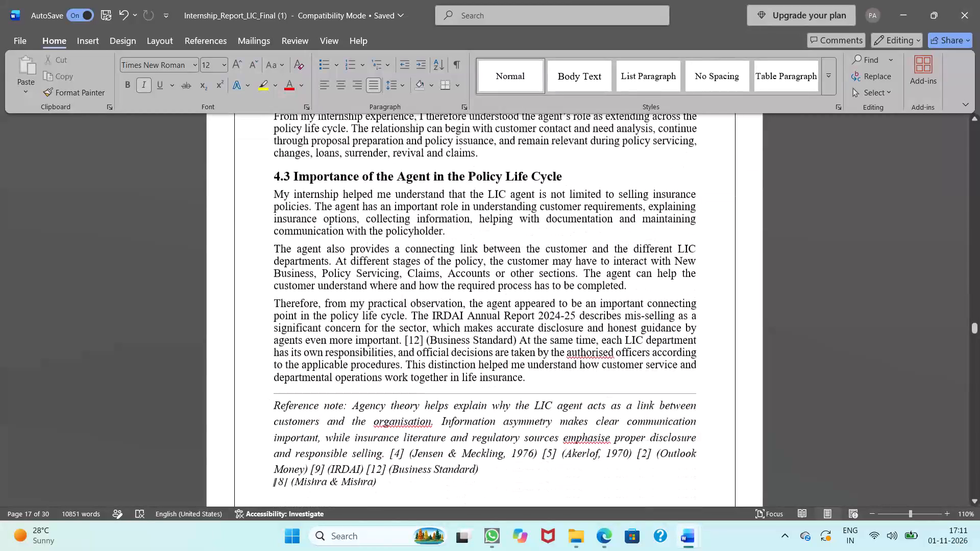
{"action": "scroll", "coordinate": [271, 286], "scroll_direction": "down", "scroll_amount": 1}
{"action": "left_click_drag", "start_coordinate": [273, 313], "coordinate": [274, 313]}
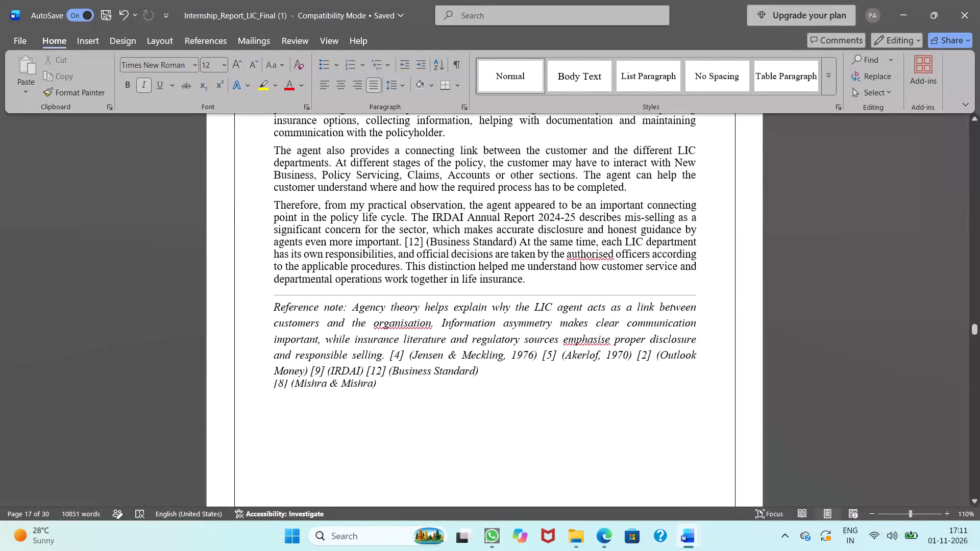
{"action": "left_click_drag", "start_coordinate": [274, 313], "coordinate": [387, 387]}
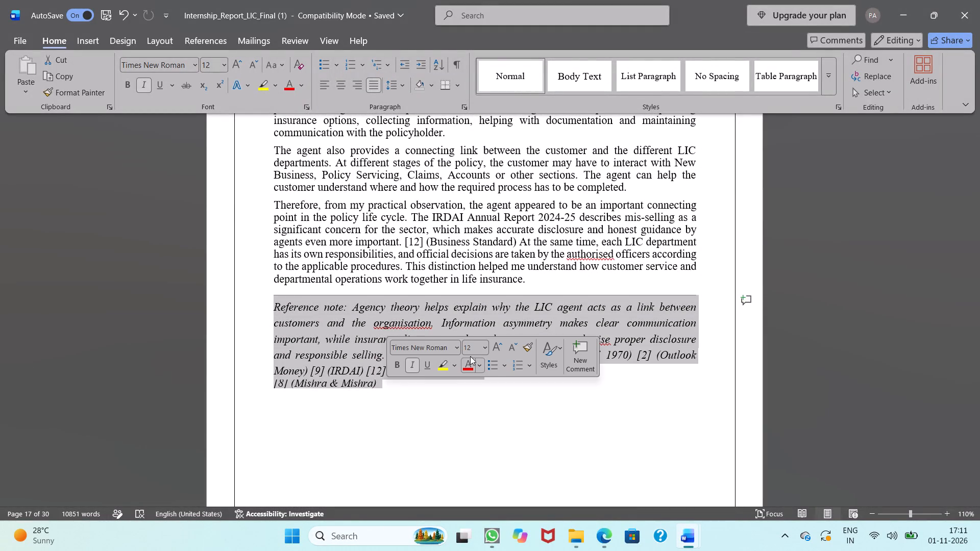
{"action": "left_click", "coordinate": [488, 349]}
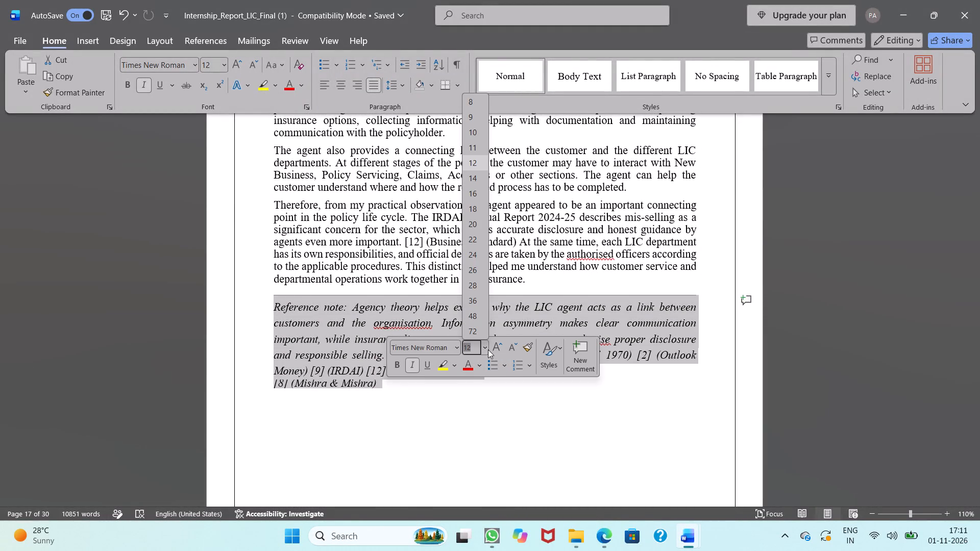
{"action": "left_click", "coordinate": [473, 104]}
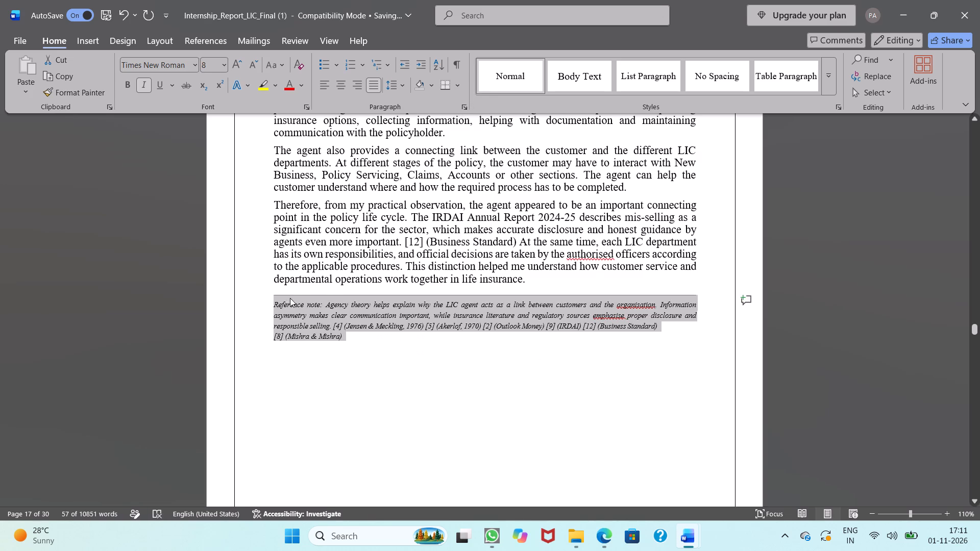
{"action": "left_click", "coordinate": [210, 63]}
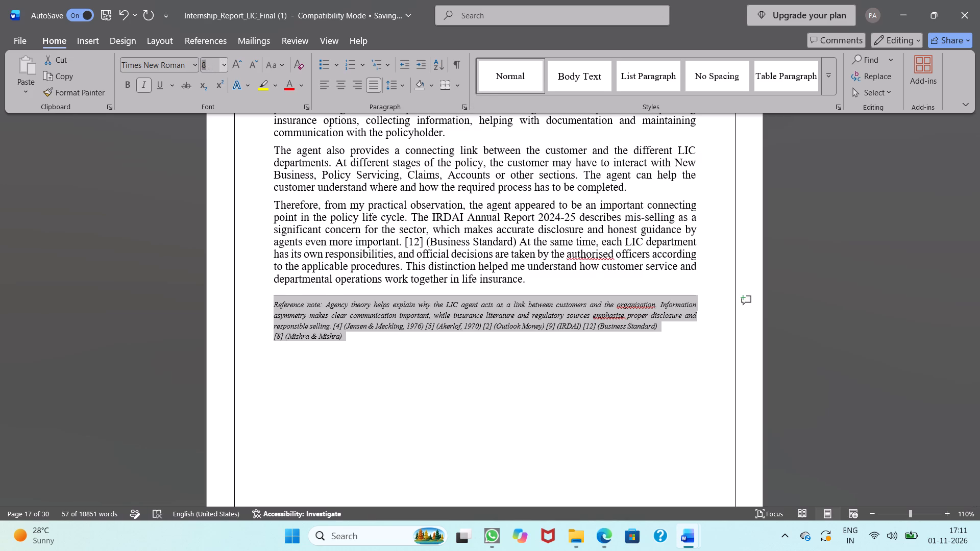
{"action": "key", "text": "period"}
{"action": "key", "text": "BackSpace"}
{"action": "type", "text": "8."}
{"action": "key", "text": "5"}
{"action": "key", "text": "Return"}
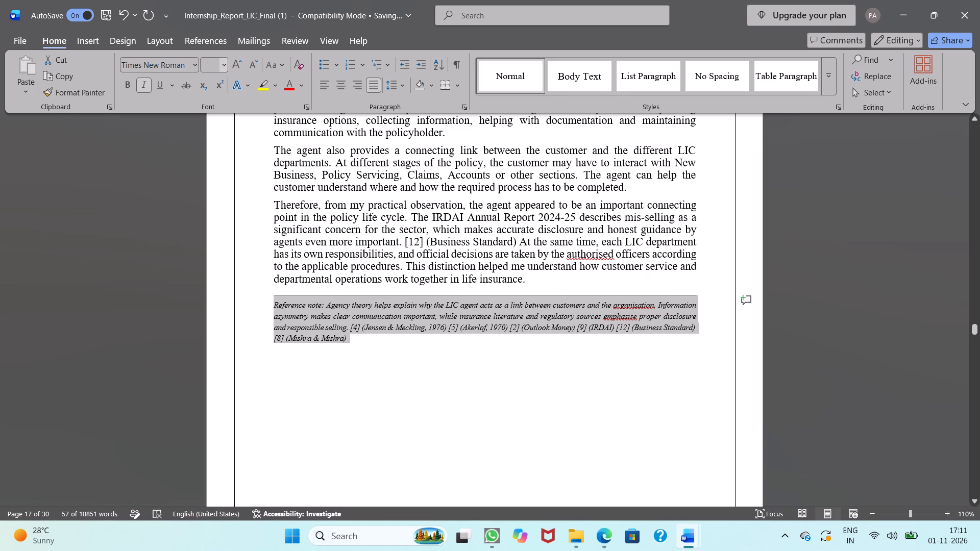
{"action": "left_click", "coordinate": [359, 361]}
Set the font size of the whole reference note closing section 3, below the branch office structure text on page 13, to 8.5.
{"action": "scroll", "coordinate": [359, 361], "scroll_direction": "up", "scroll_amount": 1}
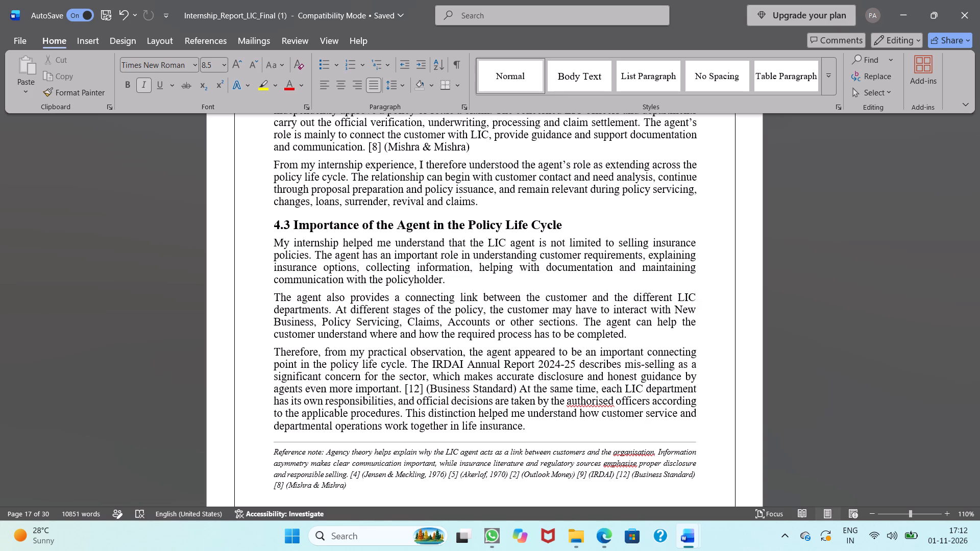
{"action": "scroll", "coordinate": [359, 361], "scroll_direction": "up", "scroll_amount": 3}
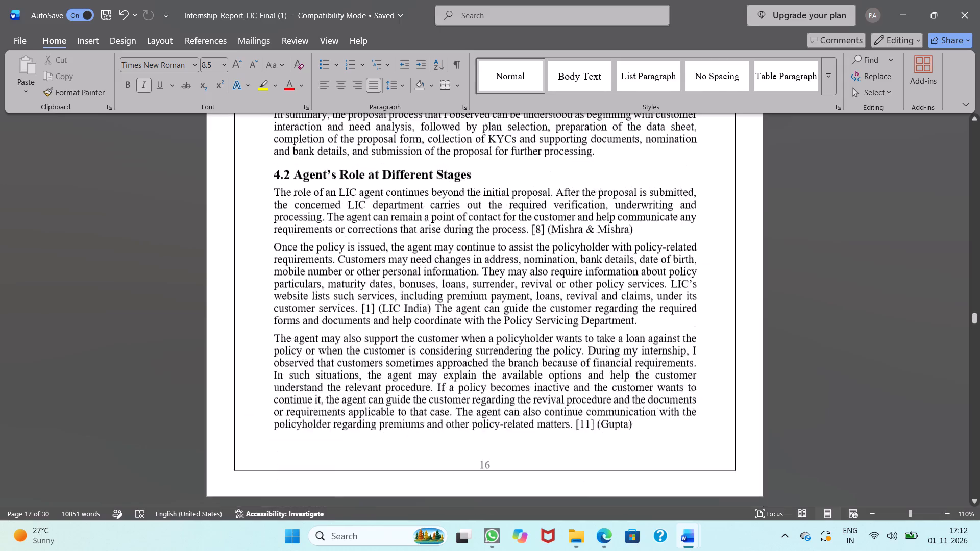
{"action": "scroll", "coordinate": [359, 361], "scroll_direction": "up", "scroll_amount": 4}
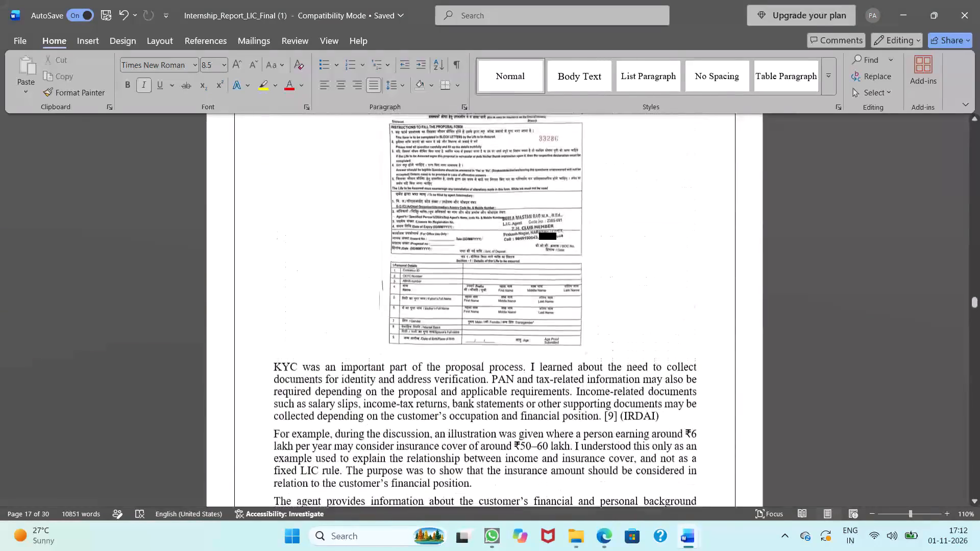
{"action": "scroll", "coordinate": [359, 361], "scroll_direction": "up", "scroll_amount": 5}
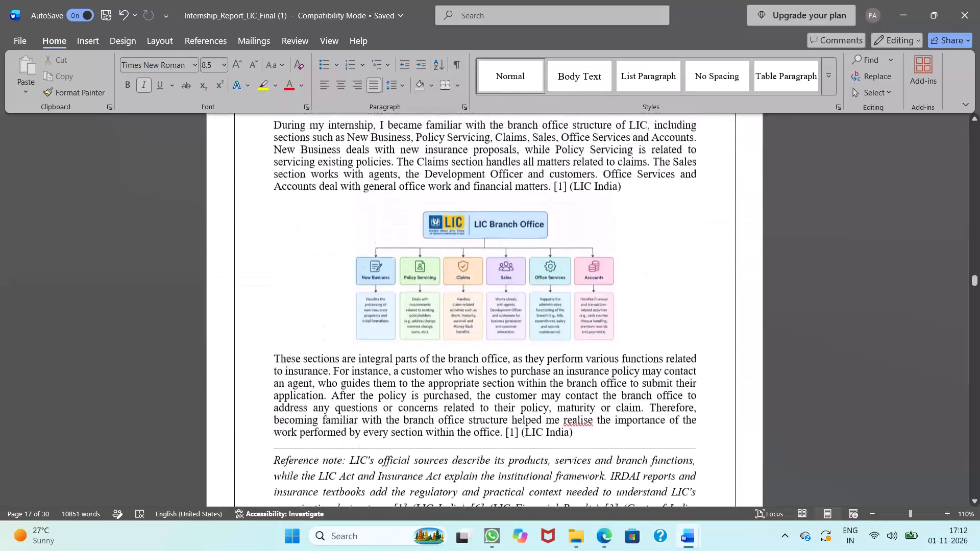
{"action": "scroll", "coordinate": [359, 361], "scroll_direction": "up", "scroll_amount": 2}
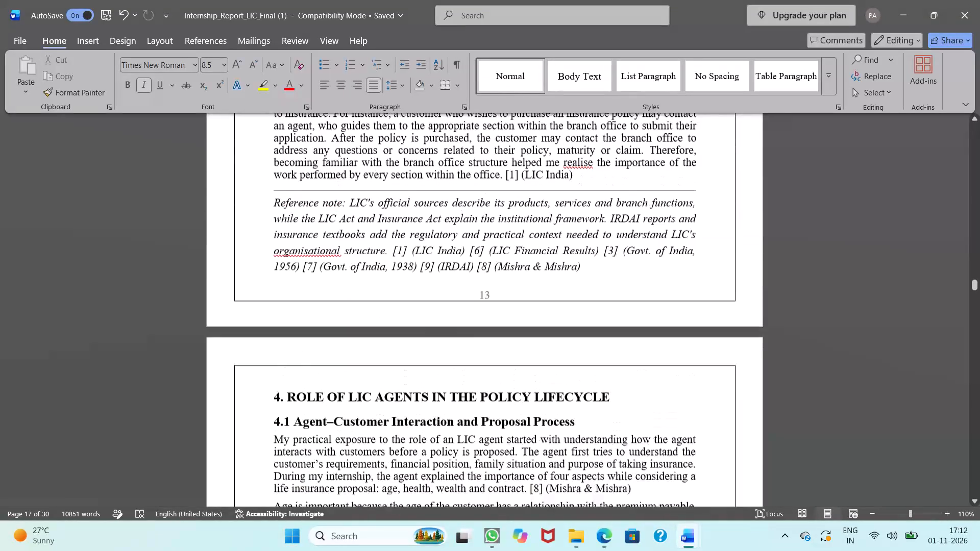
{"action": "scroll", "coordinate": [359, 361], "scroll_direction": "up", "scroll_amount": 1}
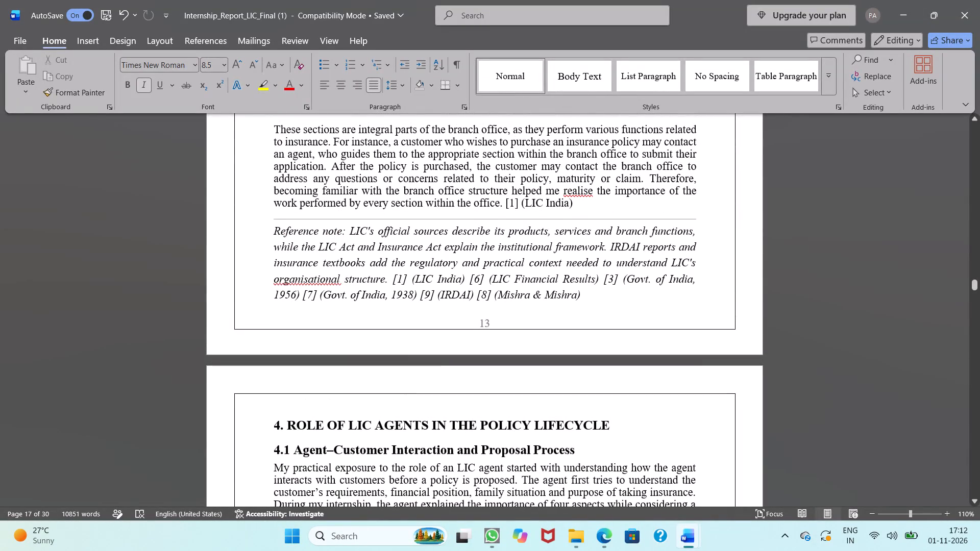
{"action": "left_click_drag", "start_coordinate": [275, 229], "coordinate": [433, 282]}
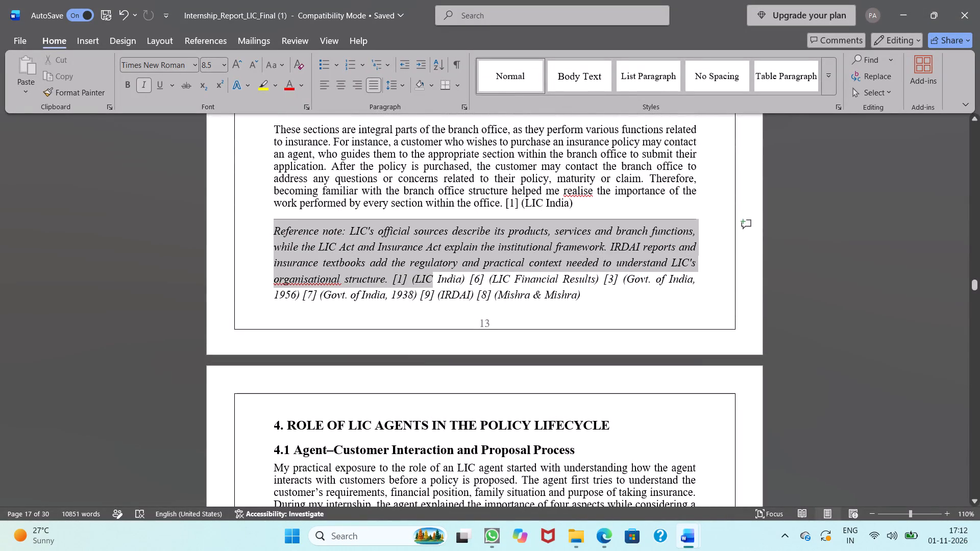
{"action": "left_click_drag", "start_coordinate": [433, 282], "coordinate": [578, 296]}
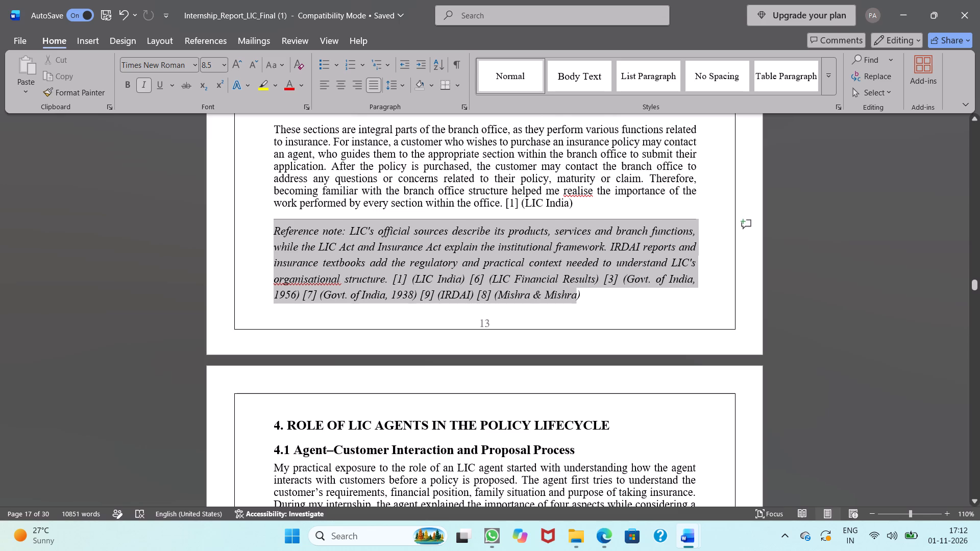
{"action": "left_click_drag", "start_coordinate": [578, 296], "coordinate": [587, 296]}
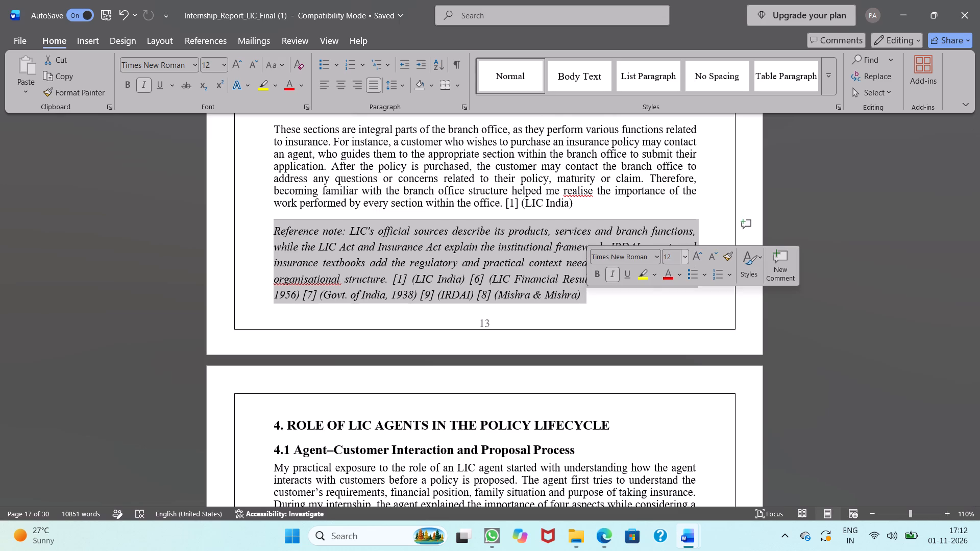
{"action": "left_click", "coordinate": [676, 254]}
{"action": "key", "text": "BackSpace"}
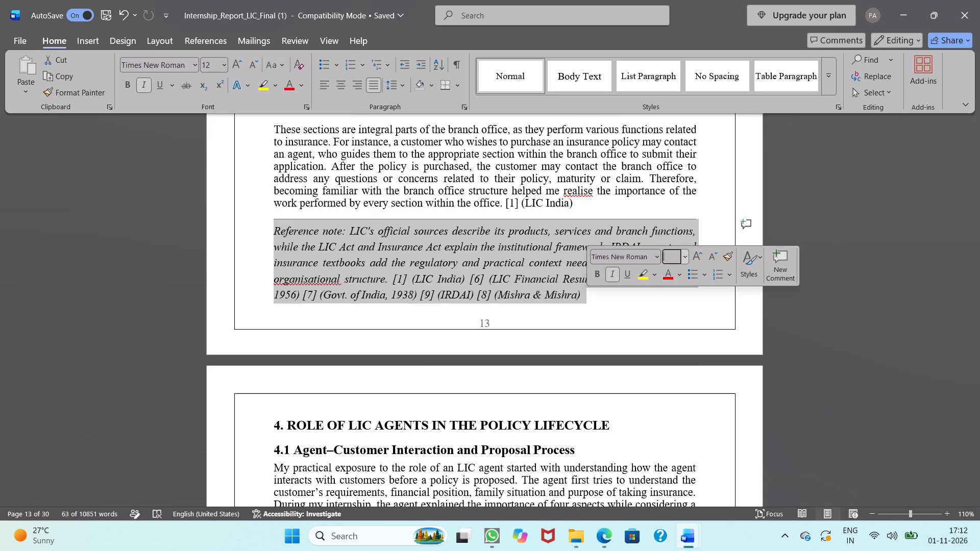
{"action": "key", "text": "8"}
{"action": "type", "text": ".5"}
{"action": "key", "text": "Return"}
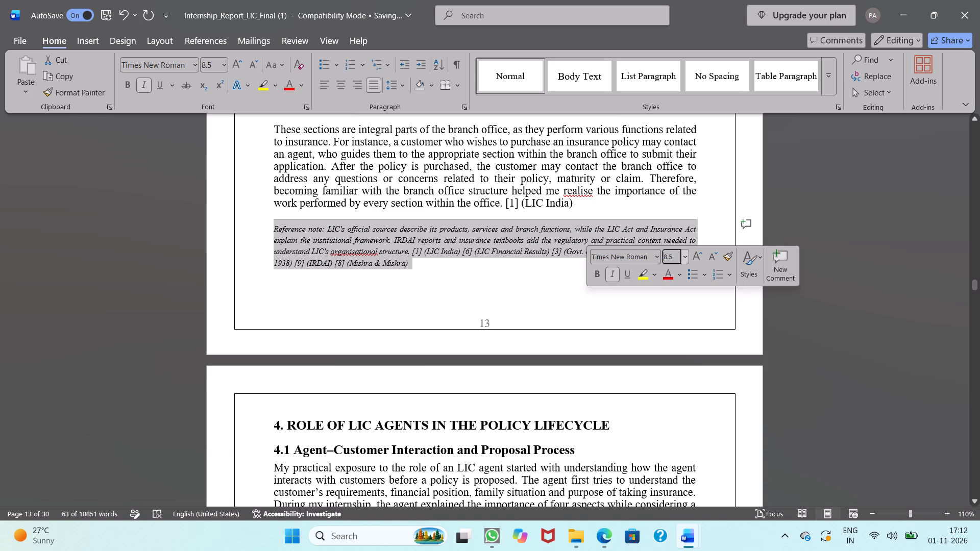
{"action": "left_click", "coordinate": [535, 304]}
Set the font size of the whole internship objectives reference note closing section 2, below the LIC building photo on page 10, to 8.5.
{"action": "scroll", "coordinate": [535, 304], "scroll_direction": "up", "scroll_amount": 5}
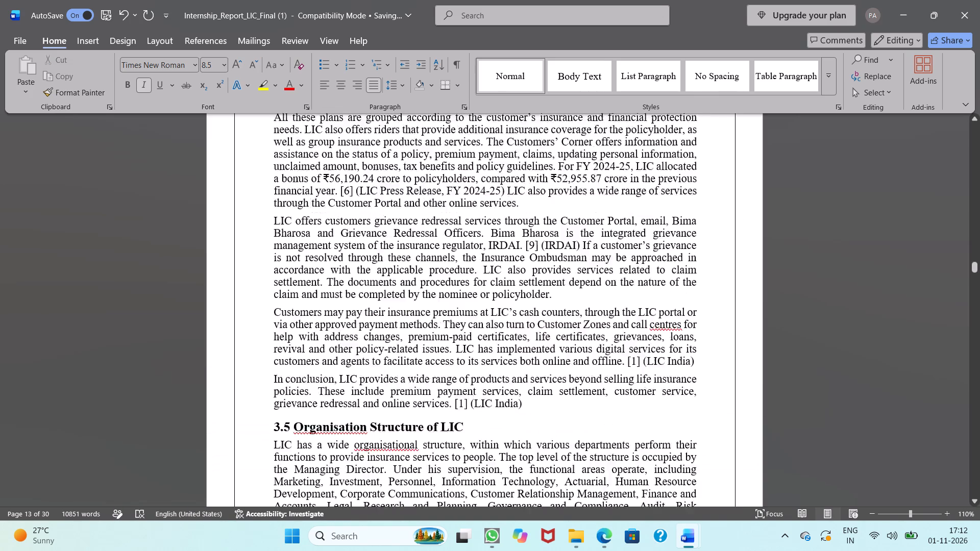
{"action": "scroll", "coordinate": [535, 304], "scroll_direction": "up", "scroll_amount": 5}
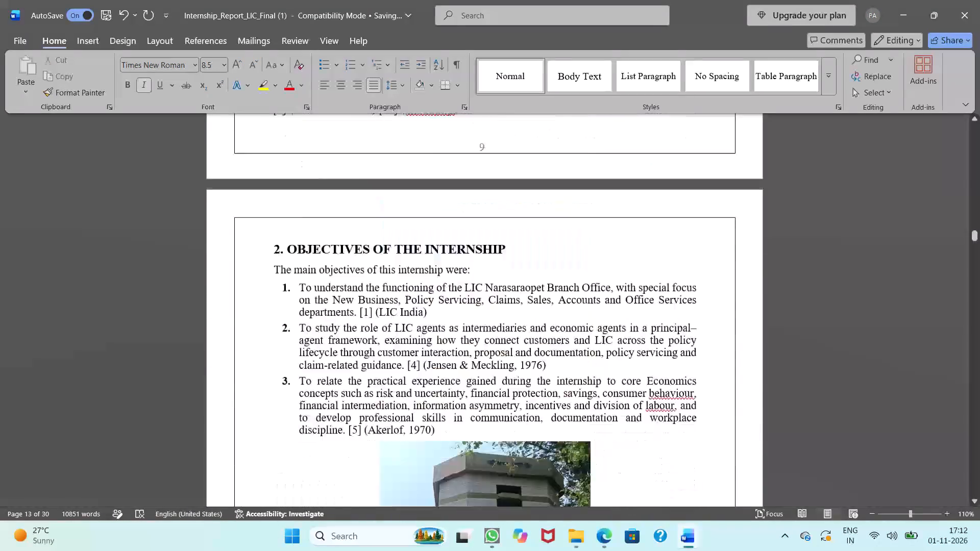
{"action": "scroll", "coordinate": [535, 304], "scroll_direction": "down", "scroll_amount": 3}
{"action": "scroll", "coordinate": [535, 304], "scroll_direction": "up", "scroll_amount": 2}
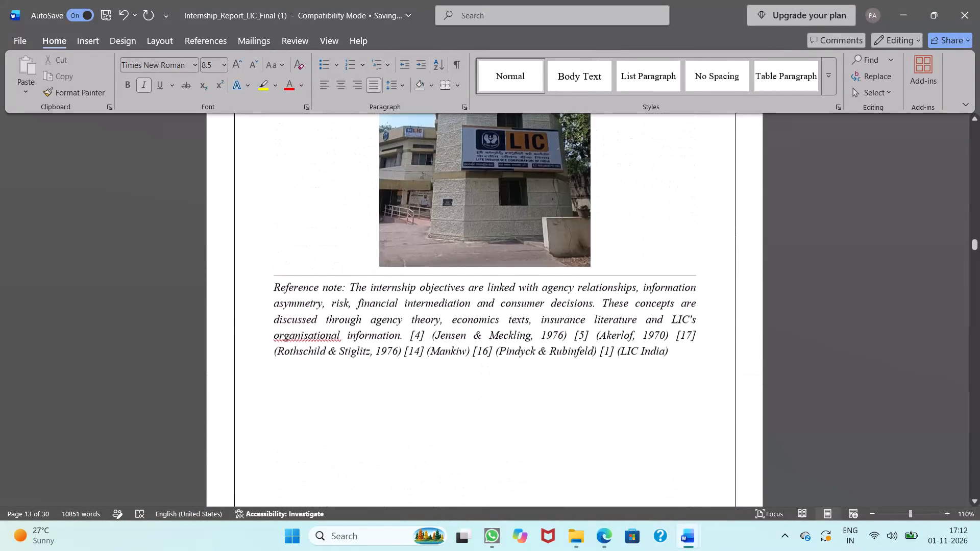
{"action": "left_click_drag", "start_coordinate": [274, 292], "coordinate": [297, 299]}
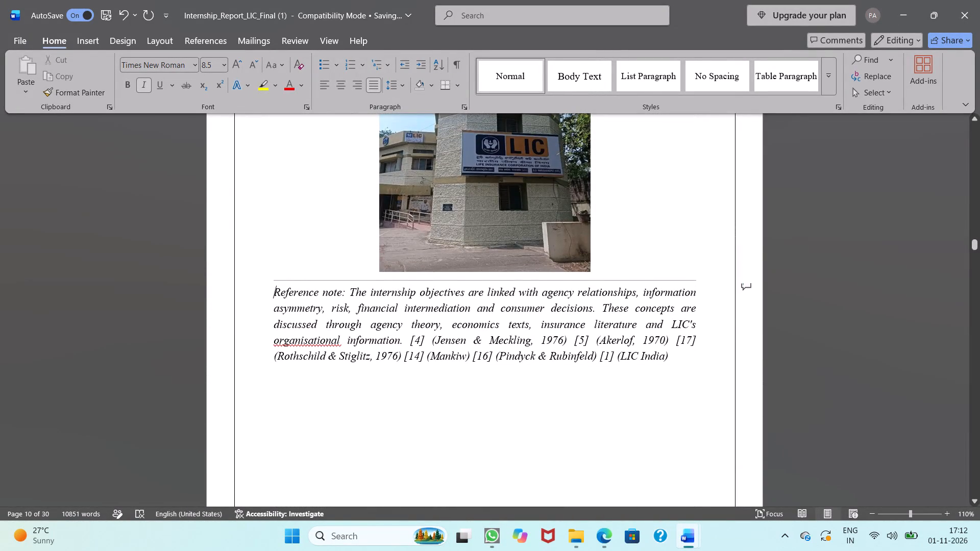
{"action": "left_click_drag", "start_coordinate": [297, 299], "coordinate": [702, 353]}
{"action": "scroll", "coordinate": [439, 369], "scroll_direction": "right", "scroll_amount": 2}
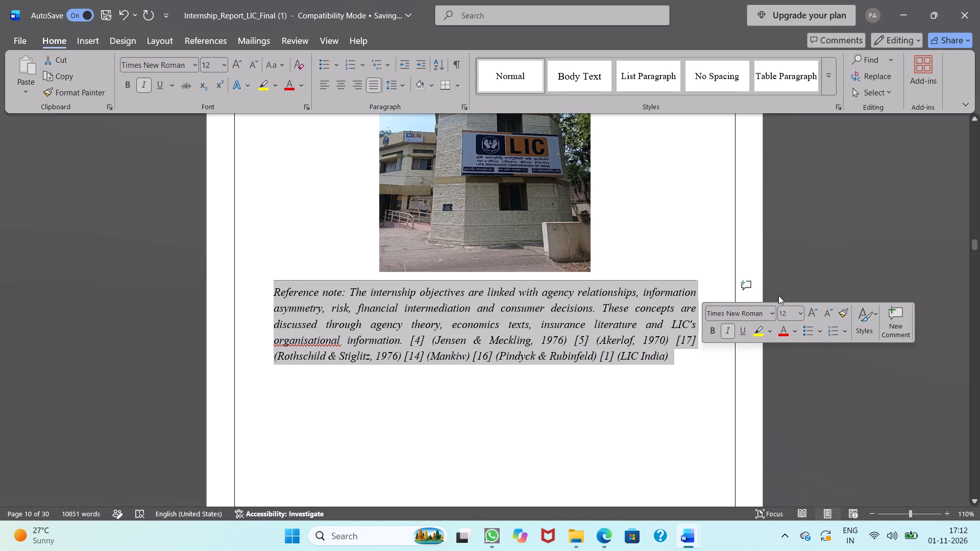
{"action": "left_click", "coordinate": [786, 309]}
{"action": "key", "text": "BackSpace"}
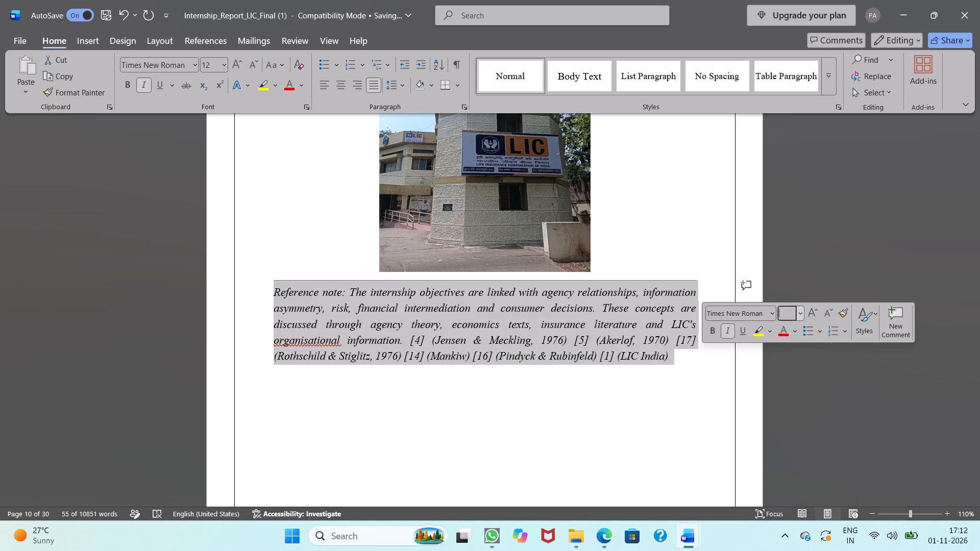
{"action": "key", "text": "8"}
{"action": "type", "text": ".5"}
{"action": "key", "text": "Return"}
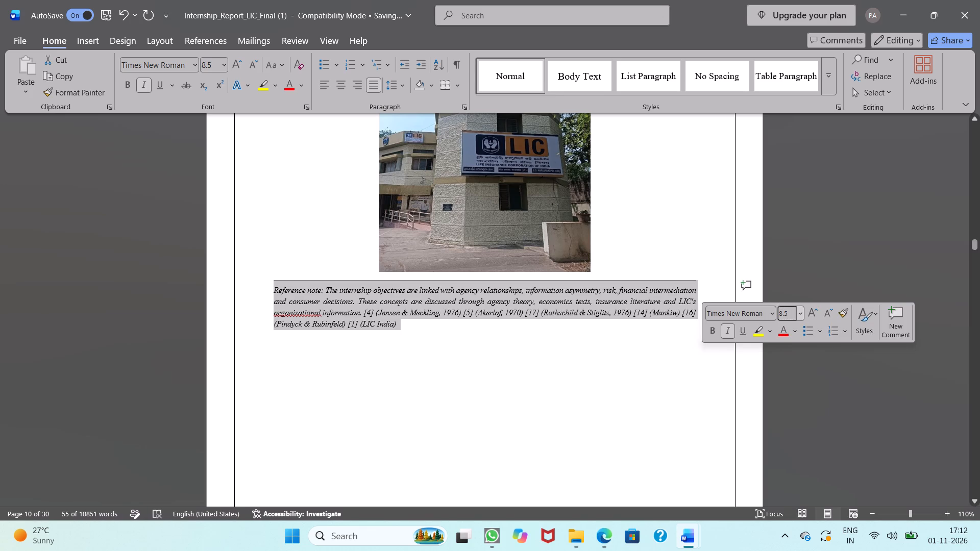
Set the font size of the whole LIC Act reference note closing the Introduction on page 9 to 8.5.
{"action": "scroll", "coordinate": [638, 344], "scroll_direction": "up", "scroll_amount": 4}
{"action": "scroll", "coordinate": [638, 344], "scroll_direction": "down", "scroll_amount": 1}
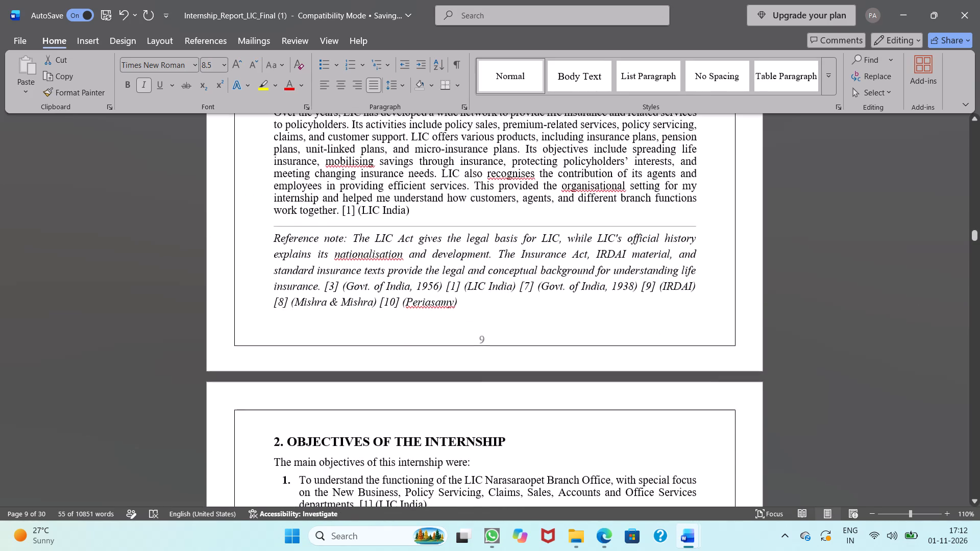
{"action": "left_click_drag", "start_coordinate": [276, 237], "coordinate": [472, 307]}
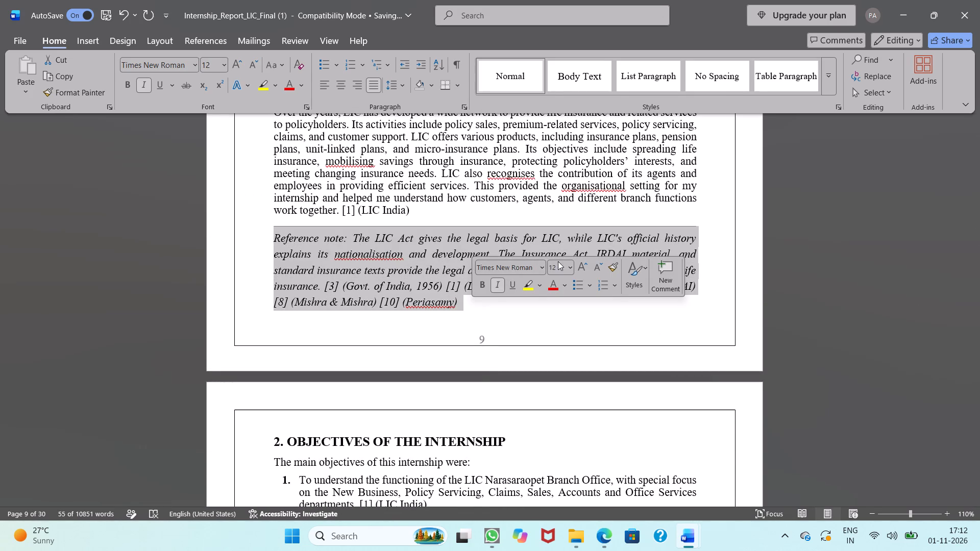
{"action": "left_click", "coordinate": [561, 263]}
{"action": "key", "text": "BackSpace"}
{"action": "type", "text": "8.5"}
{"action": "key", "text": "Return"}
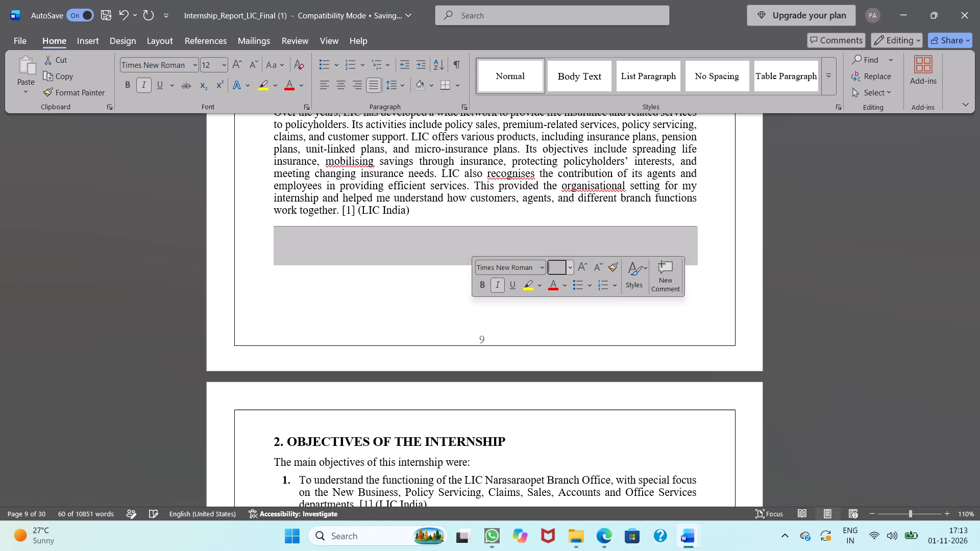
{"action": "left_click", "coordinate": [592, 311]}
Check the formatting of the Introduction on page 9, its closing reference note, and the front matter back to the Certificate.
{"action": "scroll", "coordinate": [592, 311], "scroll_direction": "up", "scroll_amount": 3}
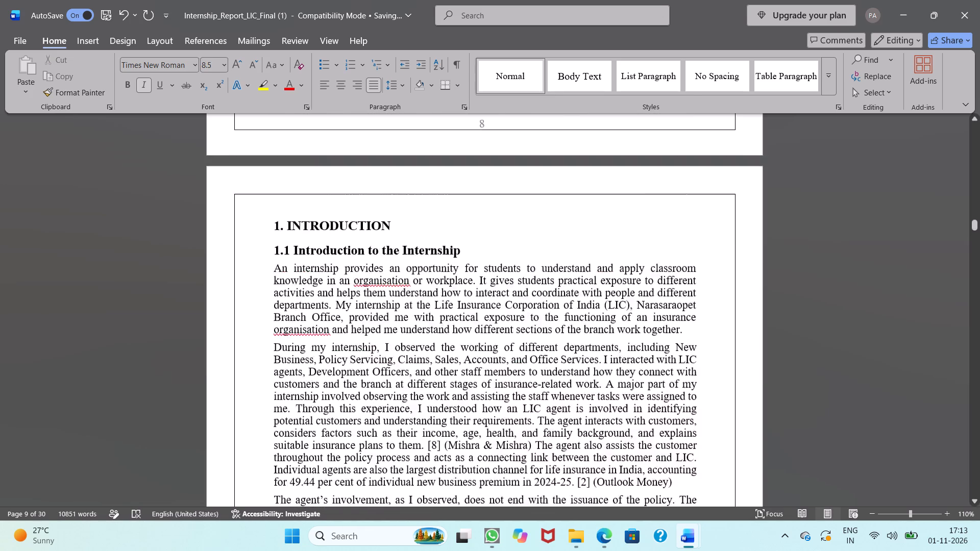
{"action": "scroll", "coordinate": [592, 311], "scroll_direction": "up", "scroll_amount": 3}
{"action": "scroll", "coordinate": [592, 311], "scroll_direction": "down", "scroll_amount": 2}
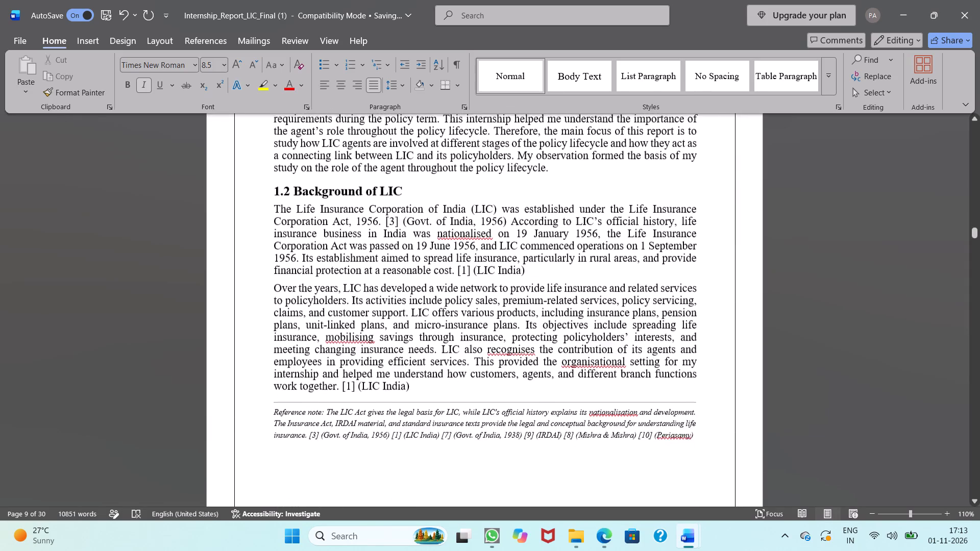
{"action": "scroll", "coordinate": [592, 311], "scroll_direction": "up", "scroll_amount": 6}
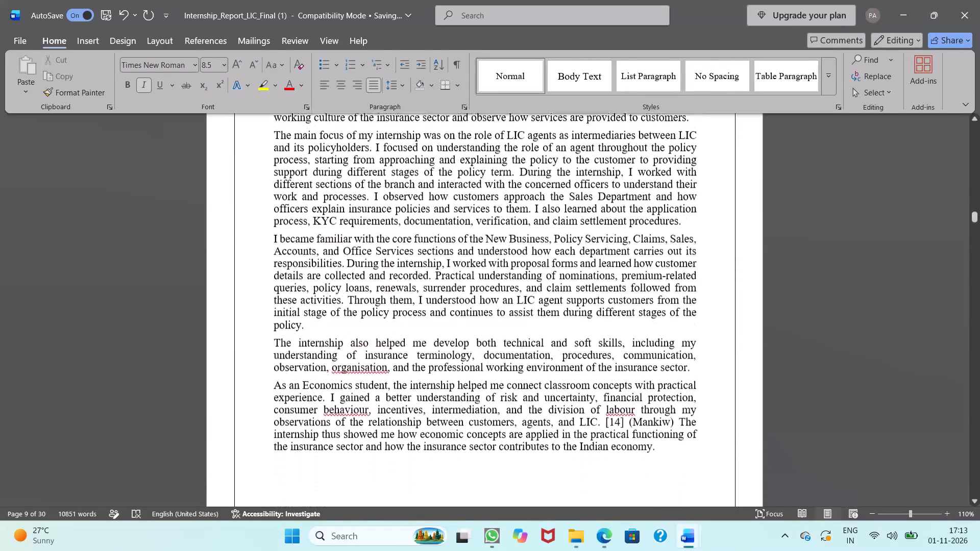
{"action": "scroll", "coordinate": [592, 311], "scroll_direction": "up", "scroll_amount": 4}
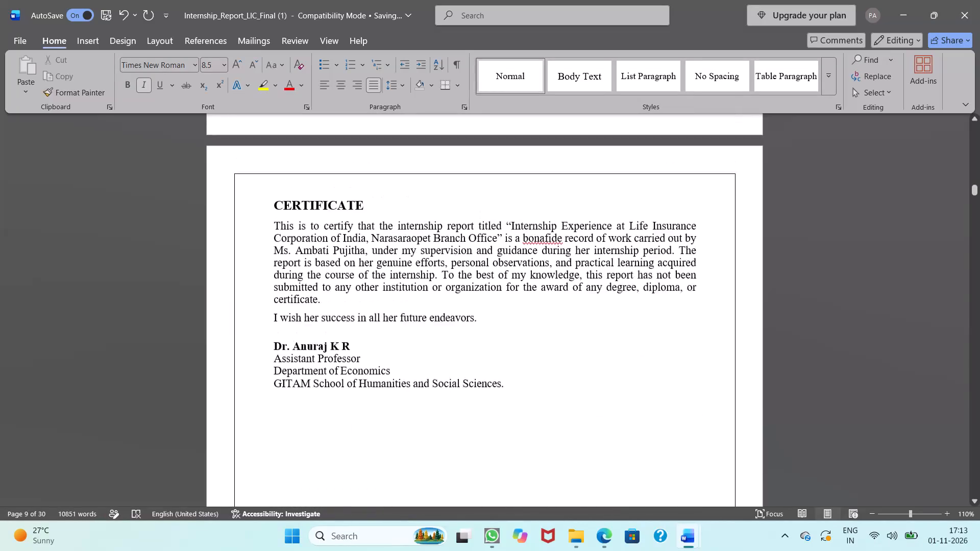
Review the page layout, images and reference notes from the front matter through the end of section 6 on internship skills.
{"action": "scroll", "coordinate": [592, 311], "scroll_direction": "down", "scroll_amount": 8}
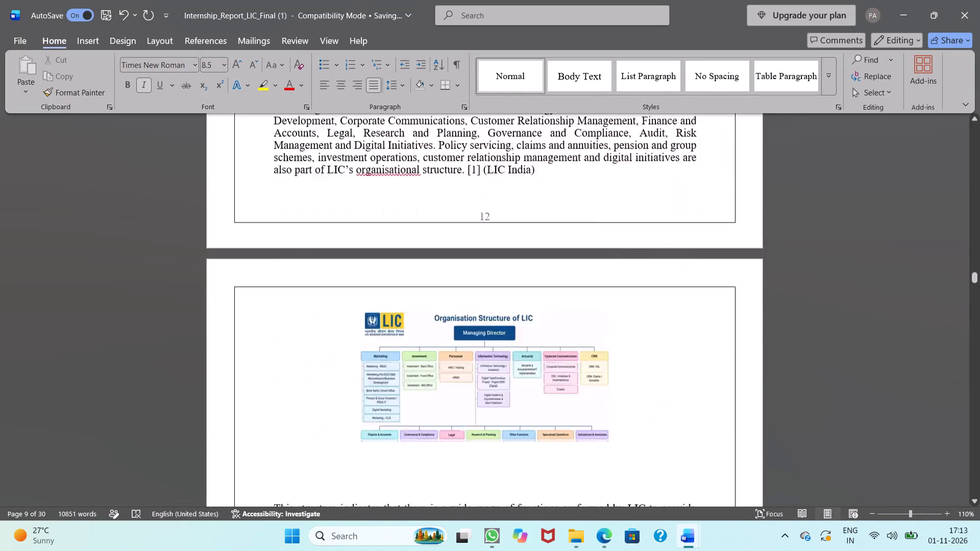
{"action": "scroll", "coordinate": [592, 311], "scroll_direction": "down", "scroll_amount": 7}
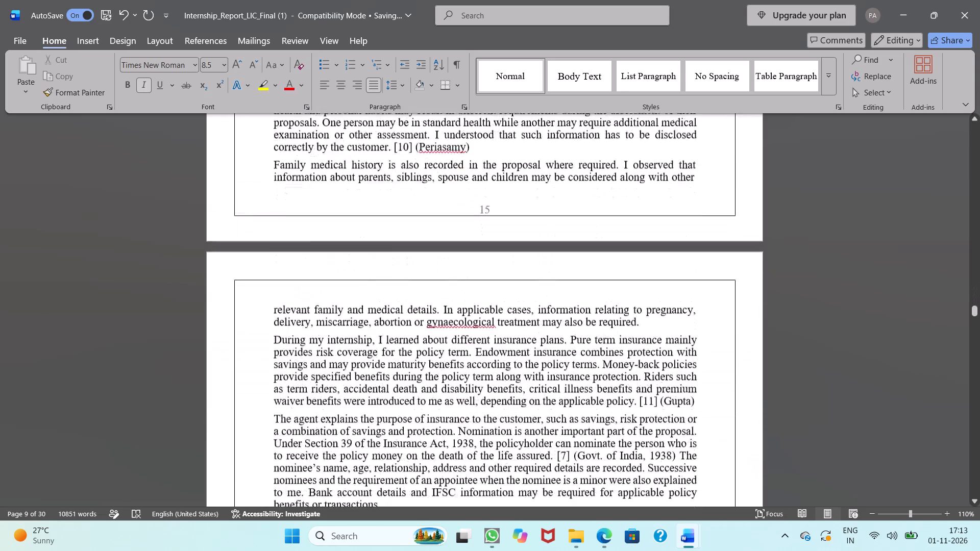
{"action": "scroll", "coordinate": [592, 311], "scroll_direction": "down", "scroll_amount": 5}
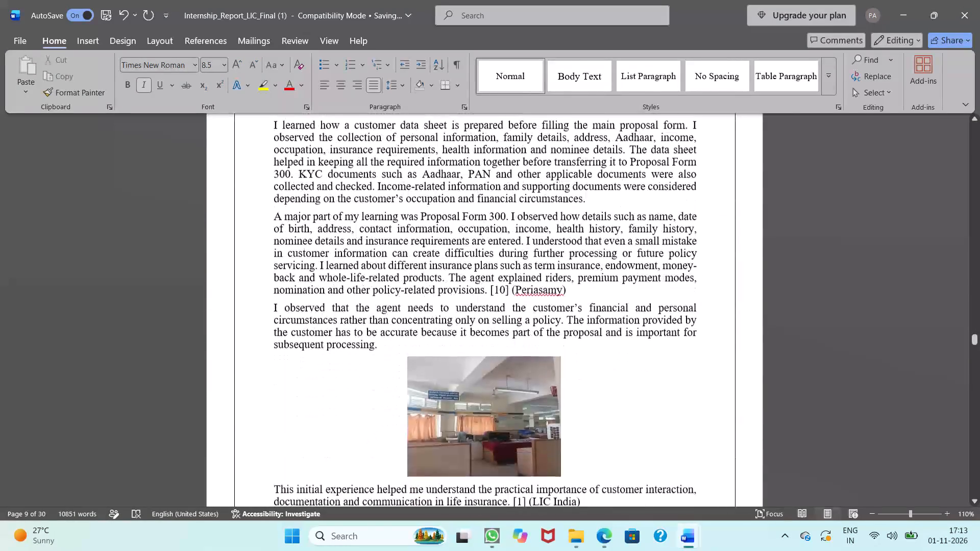
{"action": "scroll", "coordinate": [592, 311], "scroll_direction": "down", "scroll_amount": 4}
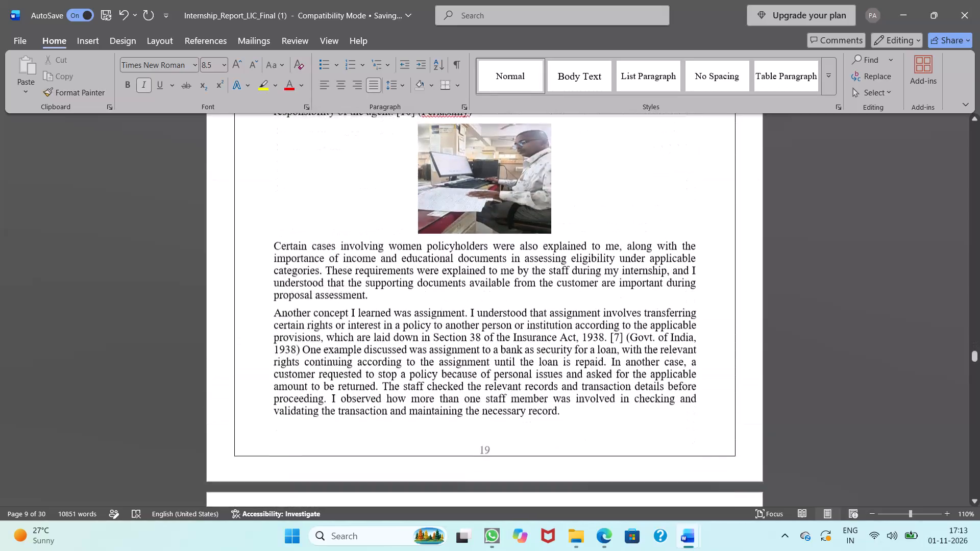
{"action": "scroll", "coordinate": [592, 311], "scroll_direction": "down", "scroll_amount": 3}
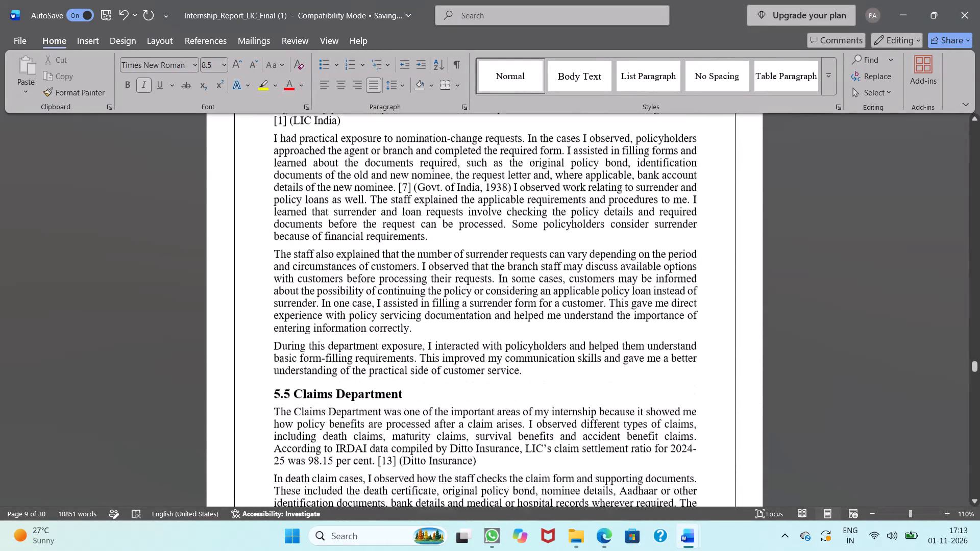
{"action": "scroll", "coordinate": [592, 311], "scroll_direction": "down", "scroll_amount": 4}
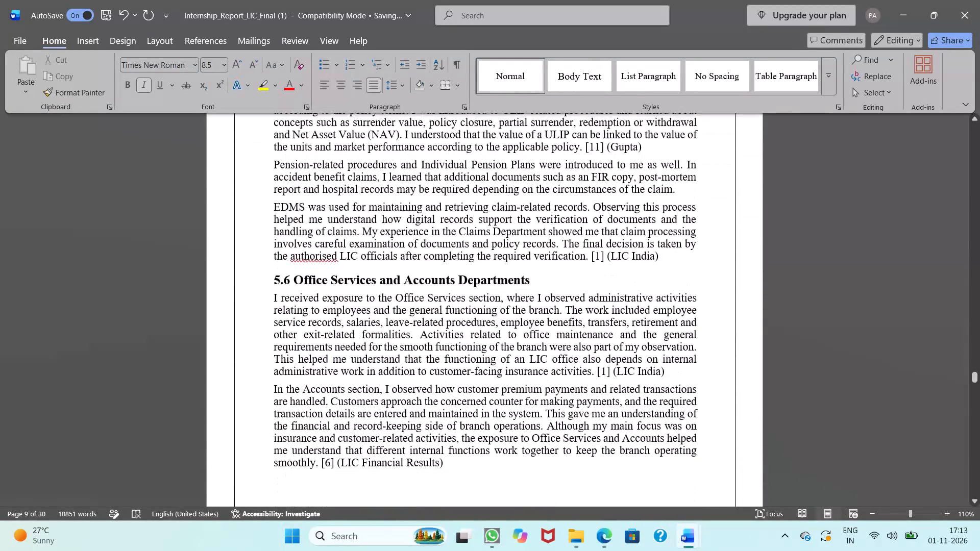
{"action": "scroll", "coordinate": [592, 311], "scroll_direction": "down", "scroll_amount": 7}
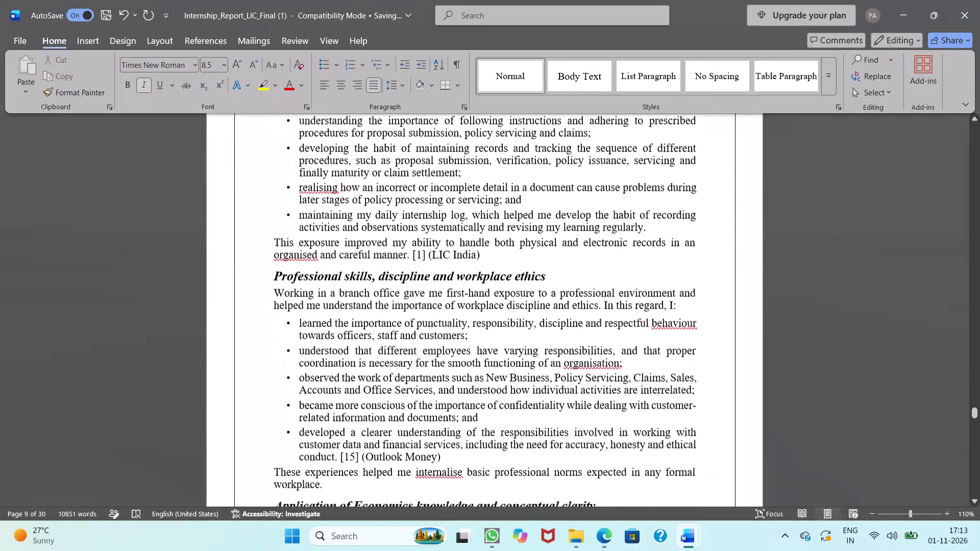
{"action": "scroll", "coordinate": [592, 311], "scroll_direction": "down", "scroll_amount": 3}
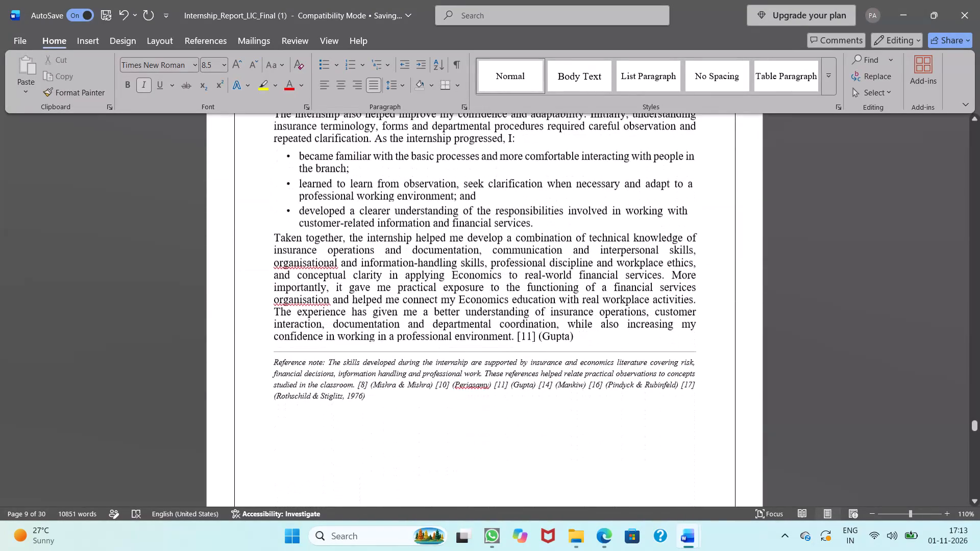
Review the challenges, learning outcomes and conclusion sections, their reference notes, and the References list on page 30.
{"action": "scroll", "coordinate": [592, 311], "scroll_direction": "down", "scroll_amount": 4}
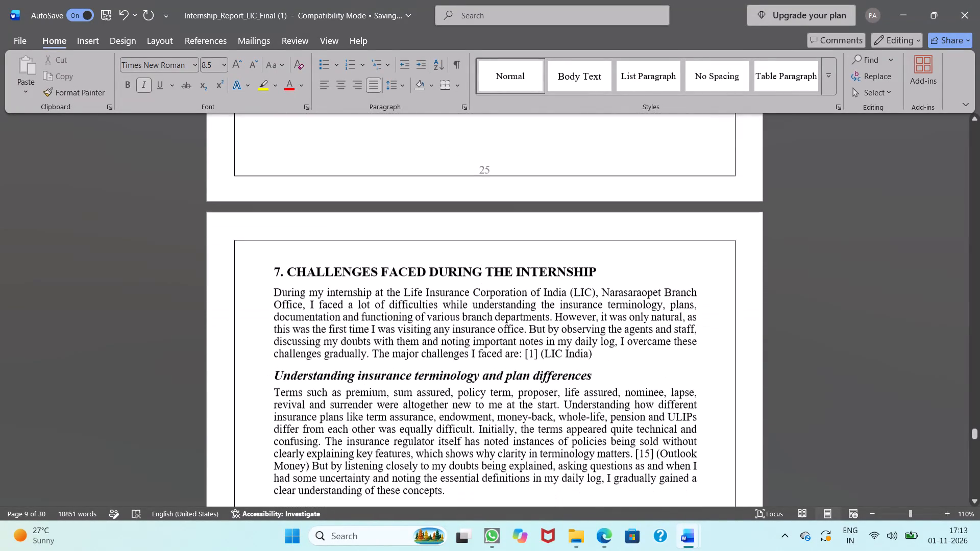
{"action": "scroll", "coordinate": [592, 311], "scroll_direction": "down", "scroll_amount": 3}
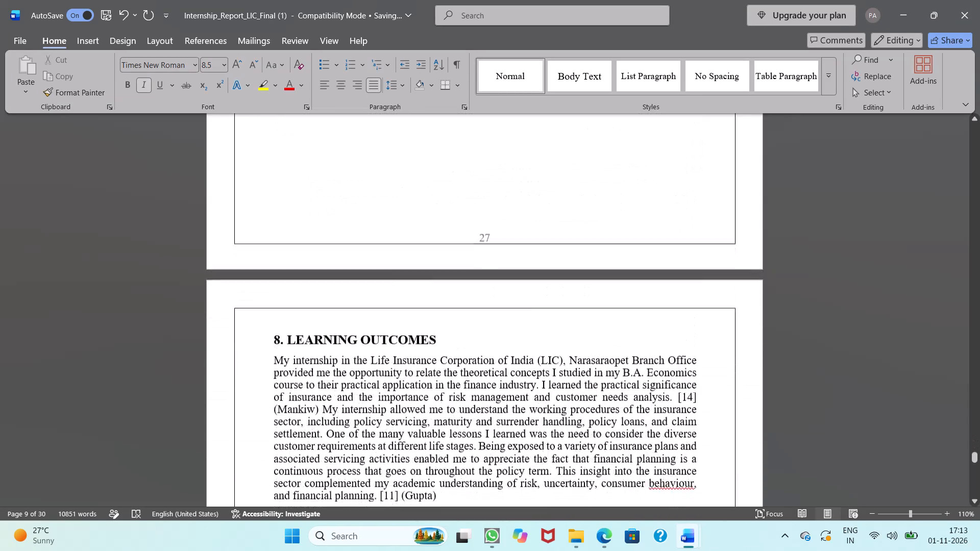
{"action": "scroll", "coordinate": [592, 311], "scroll_direction": "down", "scroll_amount": 3}
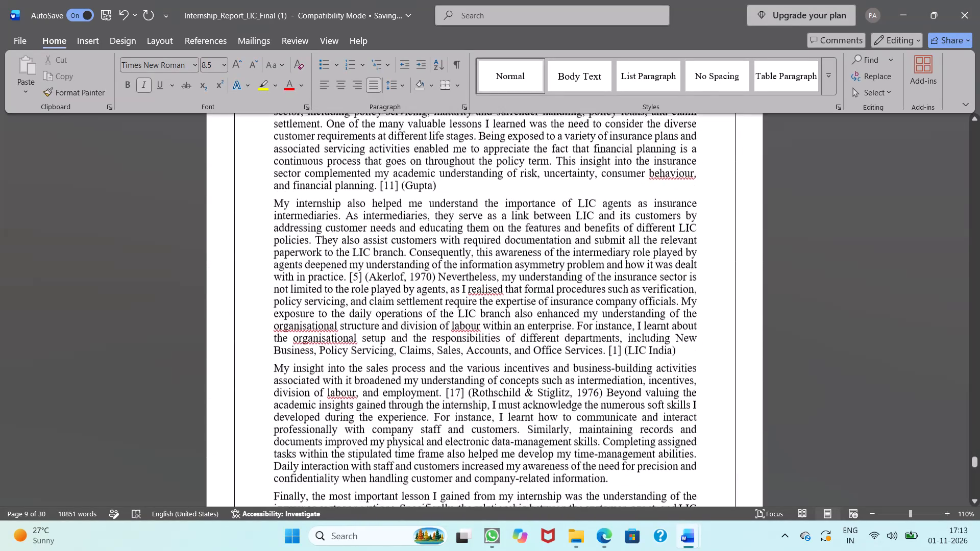
{"action": "scroll", "coordinate": [592, 311], "scroll_direction": "down", "scroll_amount": 5}
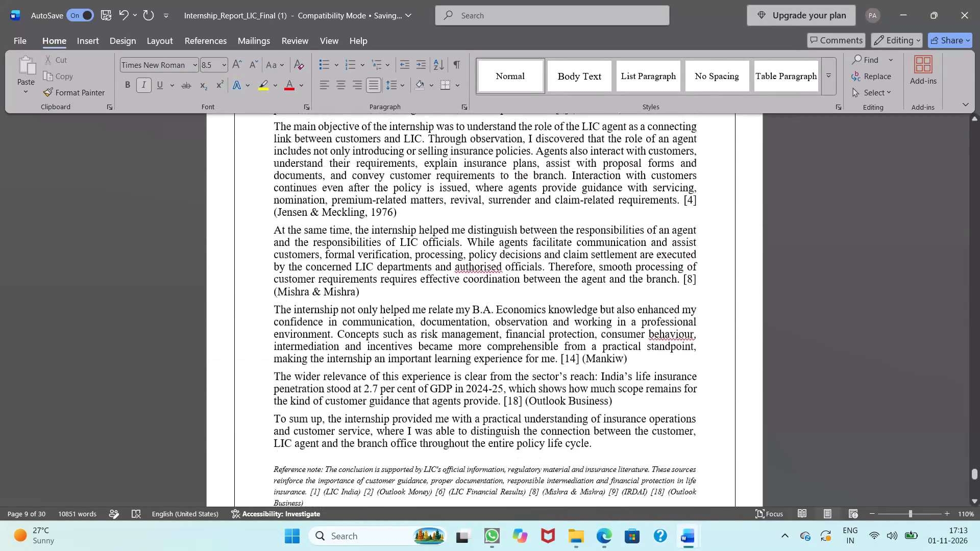
{"action": "scroll", "coordinate": [592, 311], "scroll_direction": "down", "scroll_amount": 1}
{"action": "scroll", "coordinate": [592, 311], "scroll_direction": "up", "scroll_amount": 1}
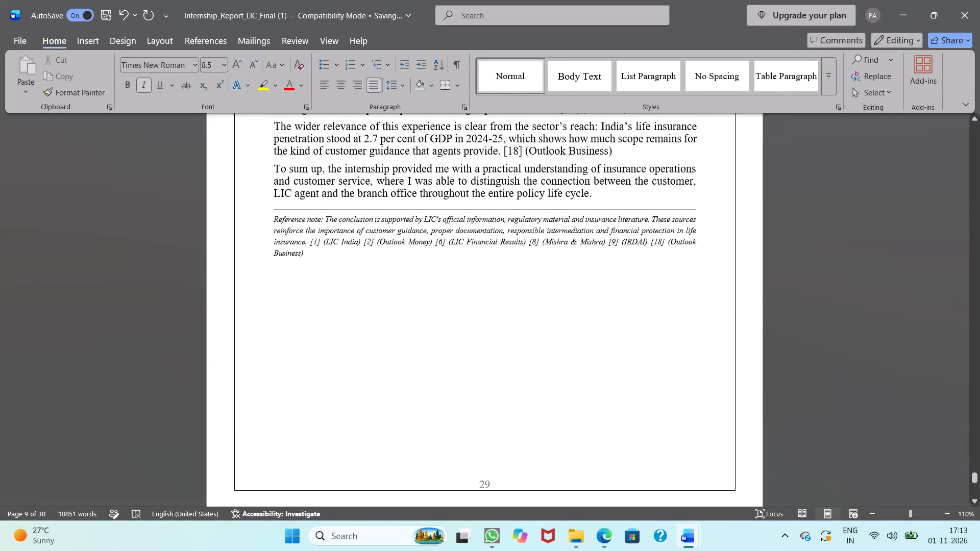
{"action": "scroll", "coordinate": [592, 311], "scroll_direction": "down", "scroll_amount": 3}
{"action": "scroll", "coordinate": [592, 311], "scroll_direction": "up", "scroll_amount": 2}
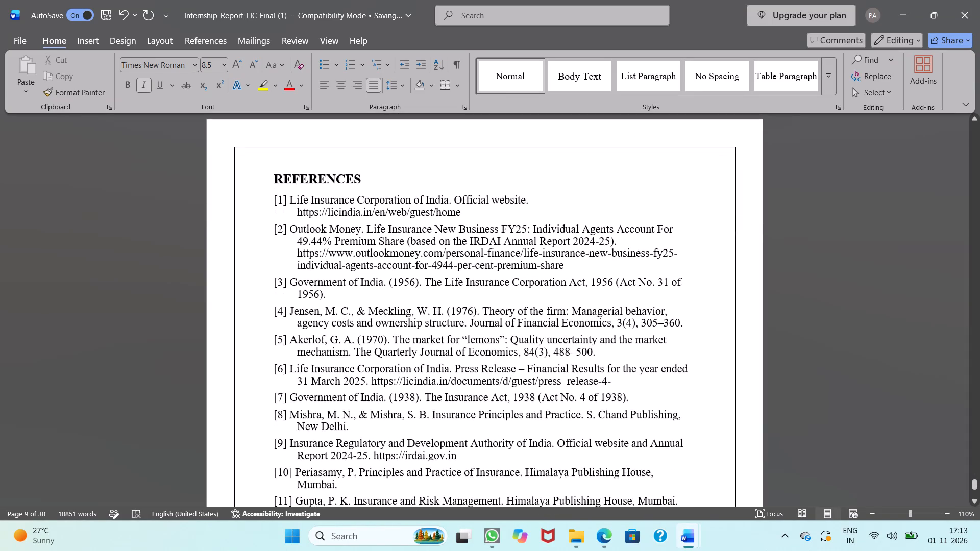
{"action": "scroll", "coordinate": [592, 311], "scroll_direction": "up", "scroll_amount": 3}
{"action": "scroll", "coordinate": [592, 311], "scroll_direction": "down", "scroll_amount": 5}
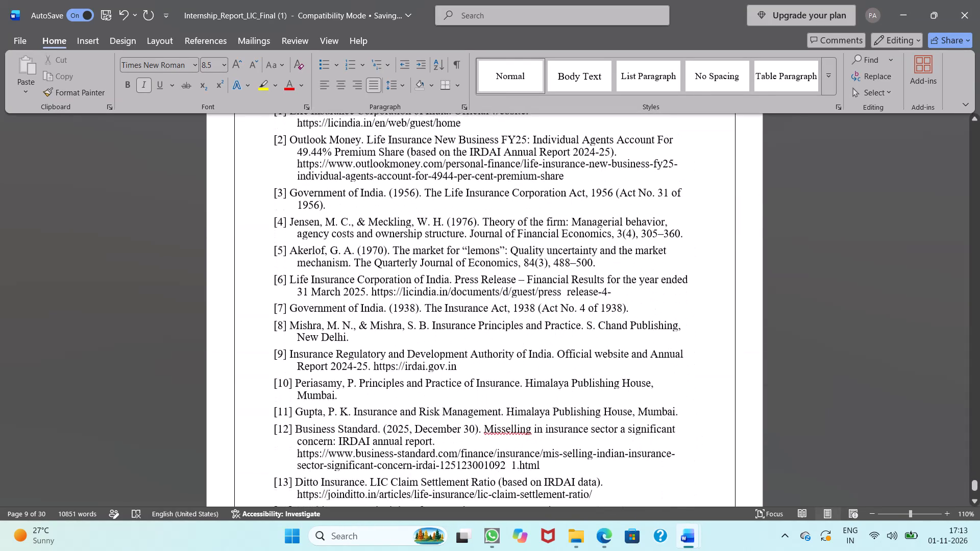
{"action": "scroll", "coordinate": [592, 311], "scroll_direction": "down", "scroll_amount": 4}
Recheck the whole report backwards from the References list to the table of contents, including the photos on pages 19 and 21.
{"action": "scroll", "coordinate": [592, 311], "scroll_direction": "up", "scroll_amount": 1}
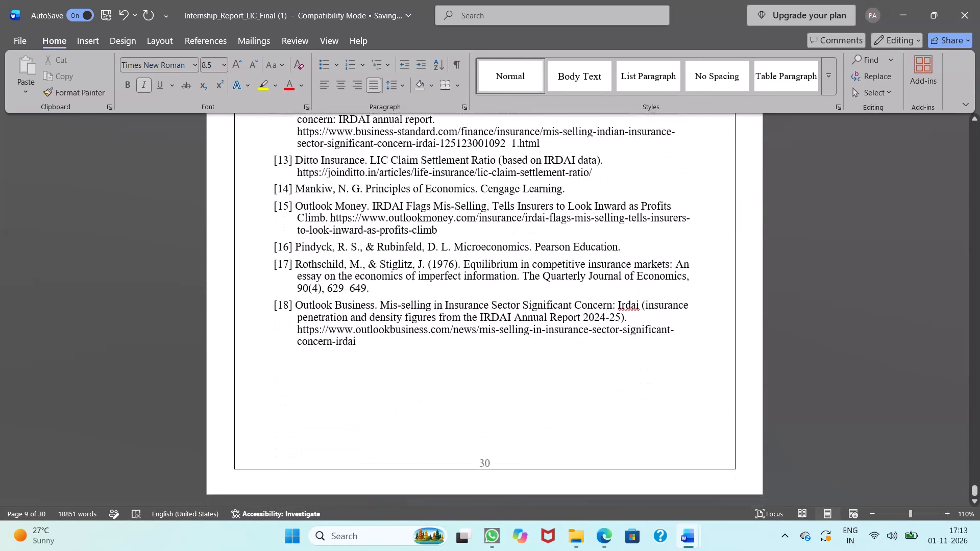
{"action": "scroll", "coordinate": [592, 311], "scroll_direction": "up", "scroll_amount": 10}
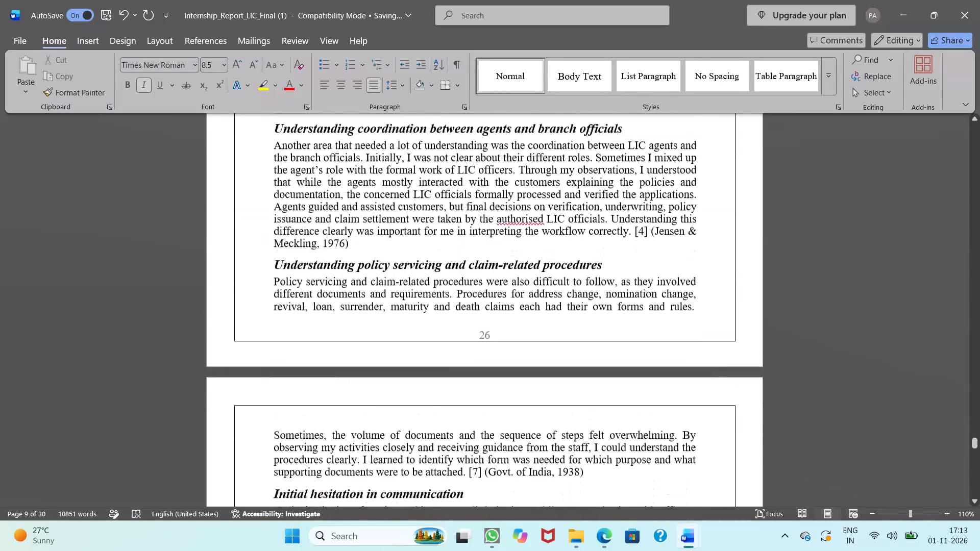
{"action": "scroll", "coordinate": [592, 311], "scroll_direction": "up", "scroll_amount": 10}
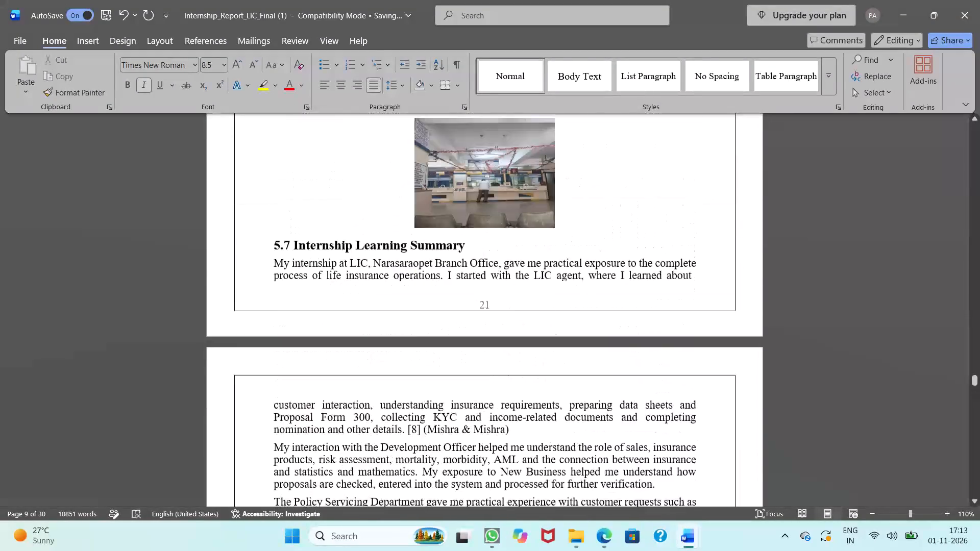
{"action": "scroll", "coordinate": [592, 311], "scroll_direction": "down", "scroll_amount": 1}
{"action": "scroll", "coordinate": [592, 311], "scroll_direction": "up", "scroll_amount": 1}
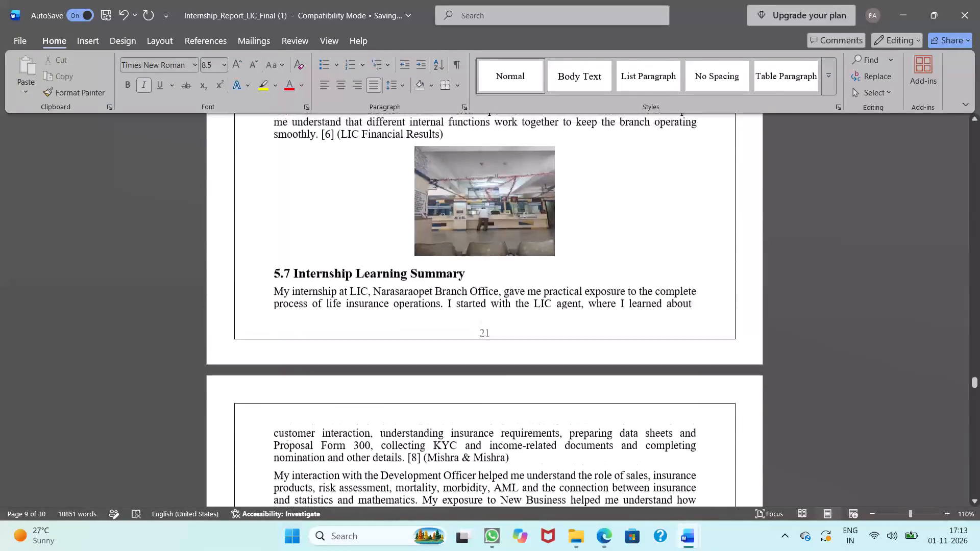
{"action": "scroll", "coordinate": [592, 311], "scroll_direction": "up", "scroll_amount": 8}
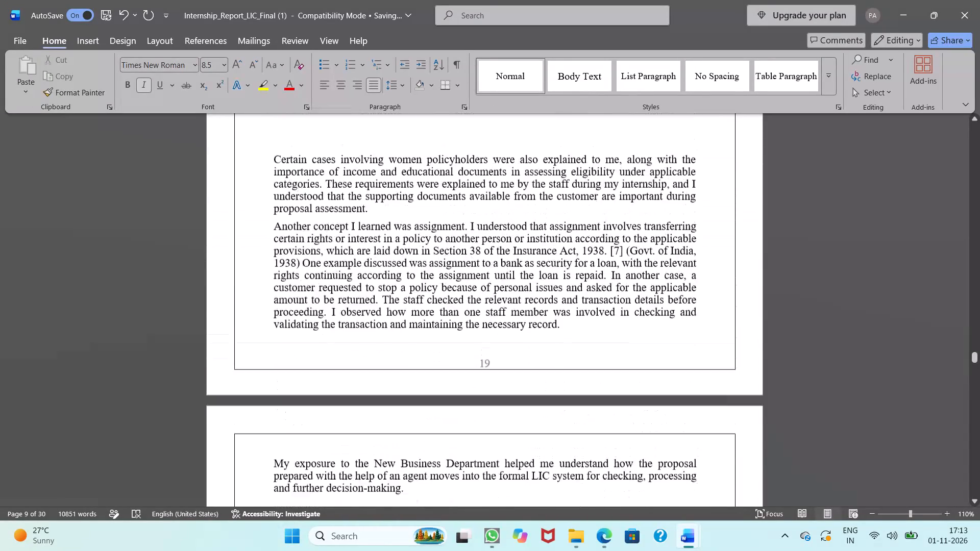
{"action": "scroll", "coordinate": [592, 311], "scroll_direction": "up", "scroll_amount": 2}
{"action": "scroll", "coordinate": [592, 311], "scroll_direction": "down", "scroll_amount": 1}
{"action": "scroll", "coordinate": [592, 311], "scroll_direction": "up", "scroll_amount": 1, "text": "ctrl"}
{"action": "scroll", "coordinate": [592, 311], "scroll_direction": "down", "scroll_amount": 2, "text": "ctrl"}
{"action": "scroll", "coordinate": [592, 311], "scroll_direction": "down", "scroll_amount": 2}
{"action": "scroll", "coordinate": [592, 311], "scroll_direction": "up", "scroll_amount": 1}
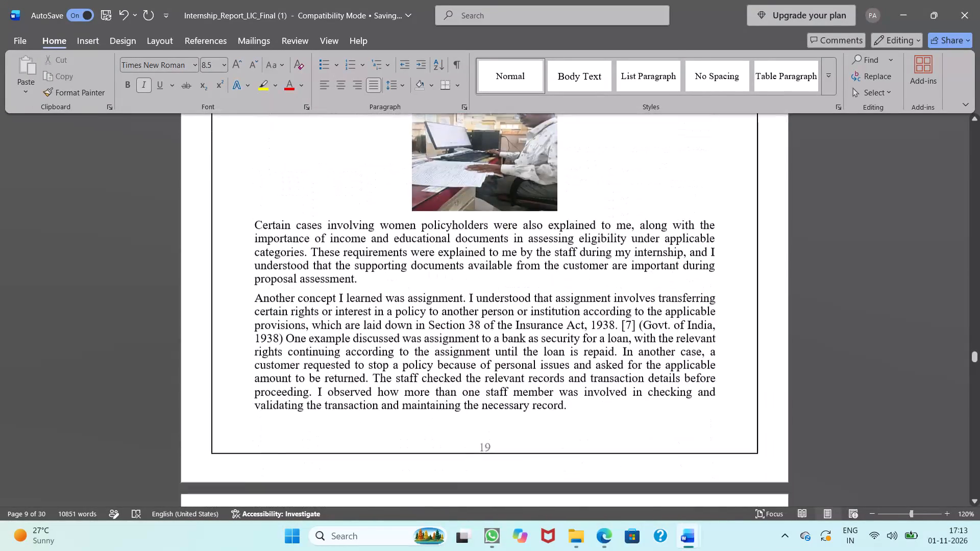
{"action": "scroll", "coordinate": [592, 311], "scroll_direction": "up", "scroll_amount": 4}
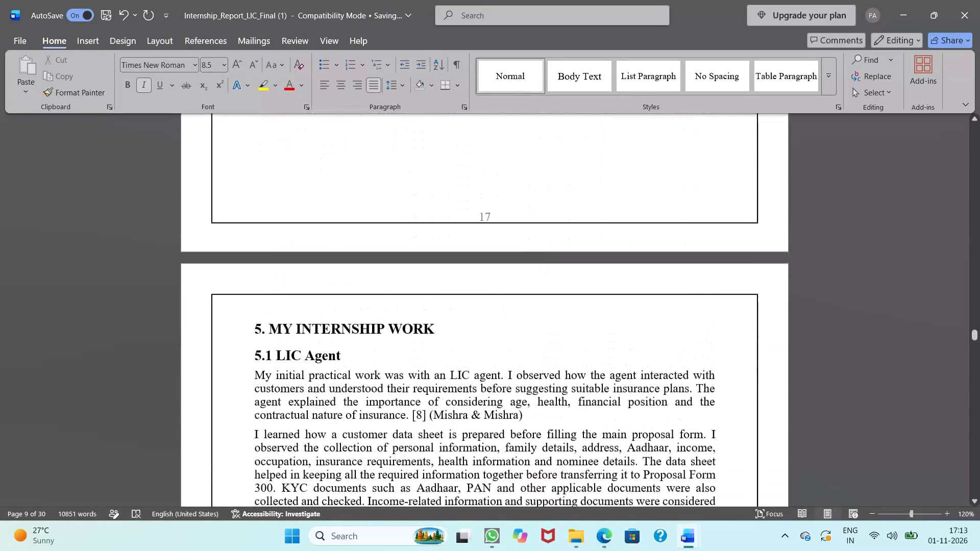
{"action": "scroll", "coordinate": [592, 311], "scroll_direction": "down", "scroll_amount": 2}
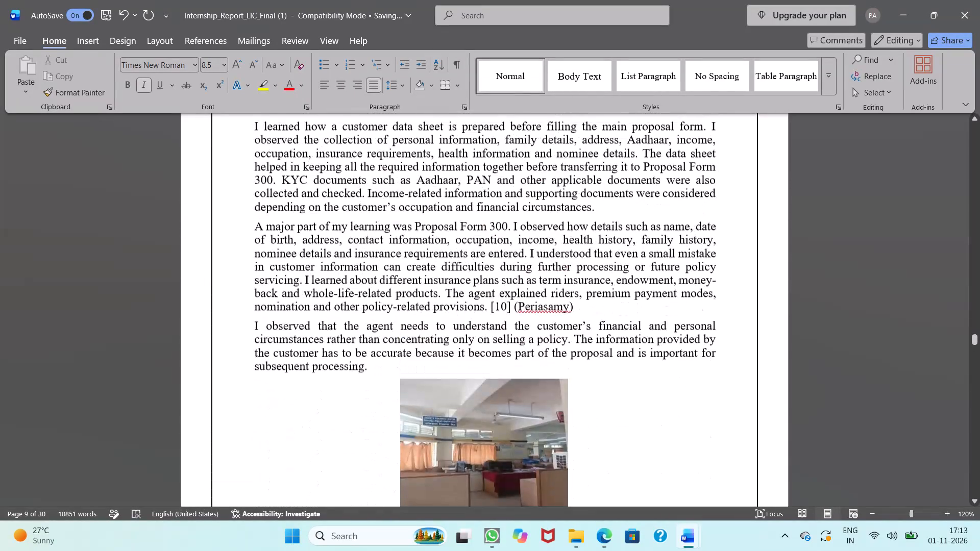
{"action": "scroll", "coordinate": [592, 311], "scroll_direction": "up", "scroll_amount": 7}
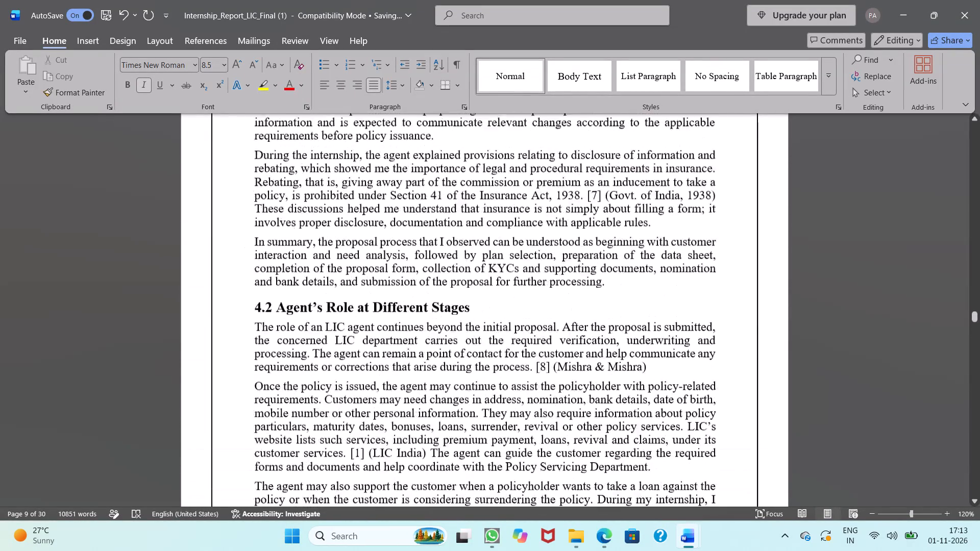
{"action": "scroll", "coordinate": [592, 311], "scroll_direction": "up", "scroll_amount": 5}
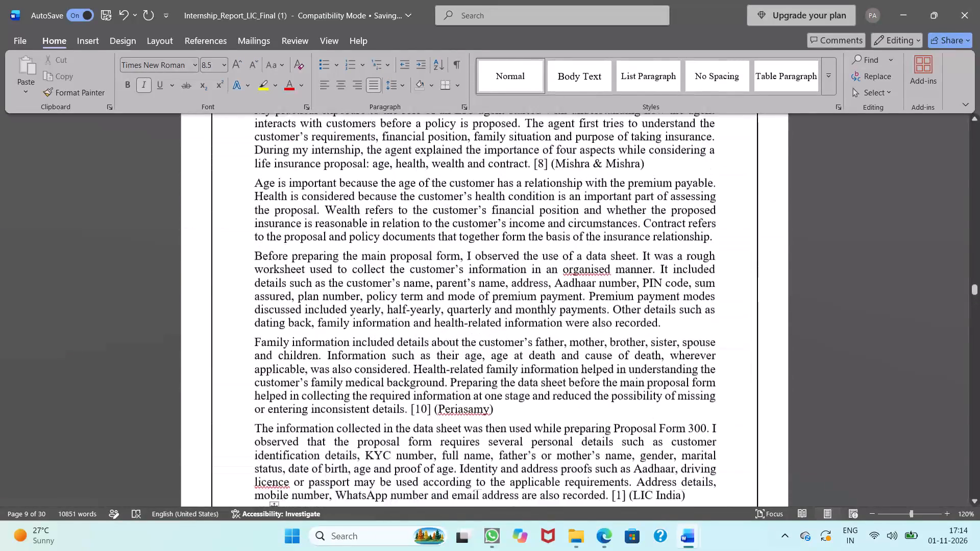
{"action": "scroll", "coordinate": [592, 311], "scroll_direction": "up", "scroll_amount": 5}
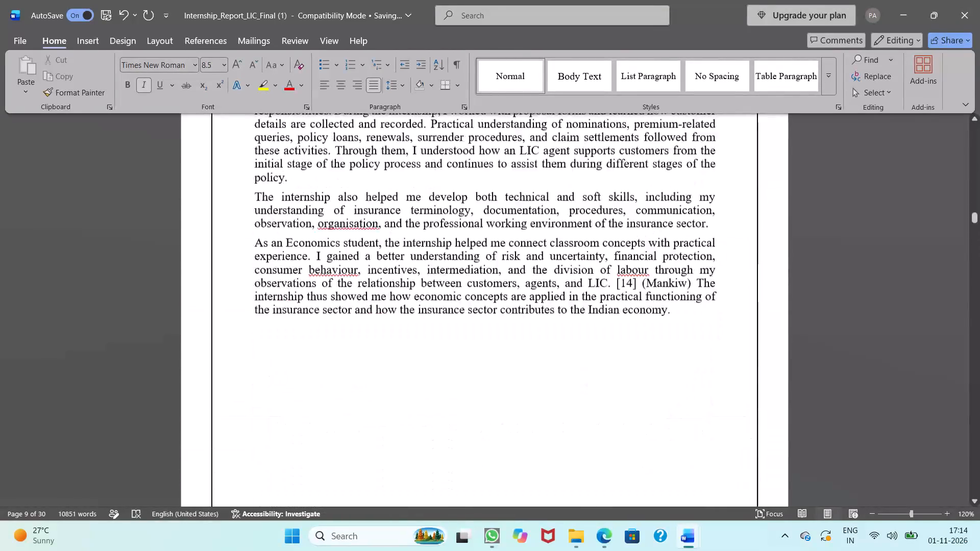
{"action": "scroll", "coordinate": [592, 311], "scroll_direction": "up", "scroll_amount": 4}
{"action": "scroll", "coordinate": [592, 311], "scroll_direction": "down", "scroll_amount": 7}
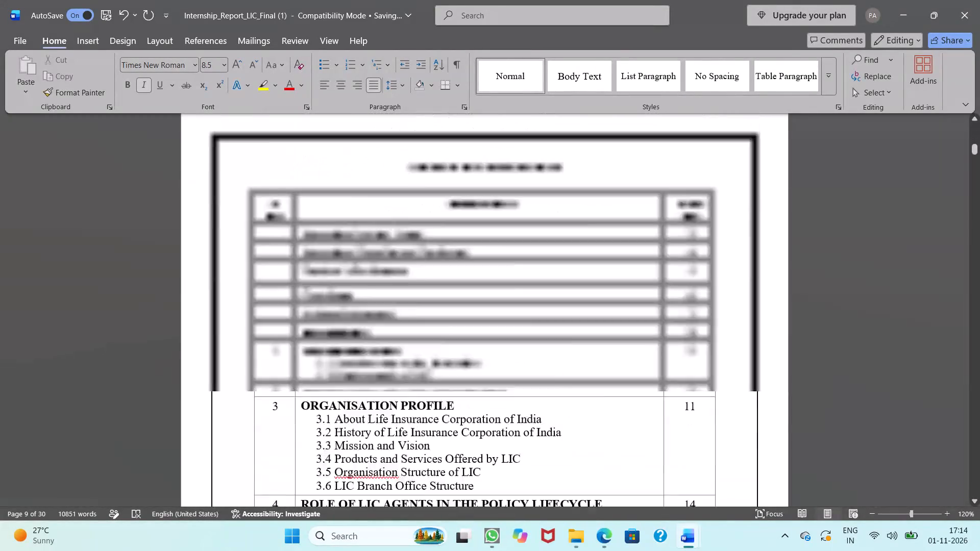
{"action": "scroll", "coordinate": [592, 311], "scroll_direction": "down", "scroll_amount": 20}
{"action": "scroll", "coordinate": [592, 311], "scroll_direction": "down", "scroll_amount": 20}
{"action": "scroll", "coordinate": [592, 311], "scroll_direction": "down", "scroll_amount": 6}
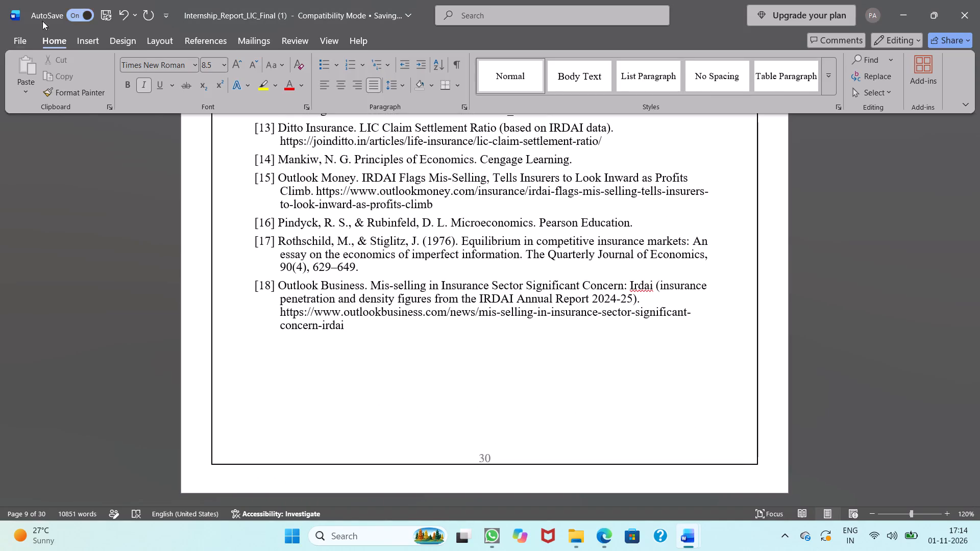
Open the dialog for saving a copy of the report in the Downloads folder.
{"action": "left_click", "coordinate": [18, 41]}
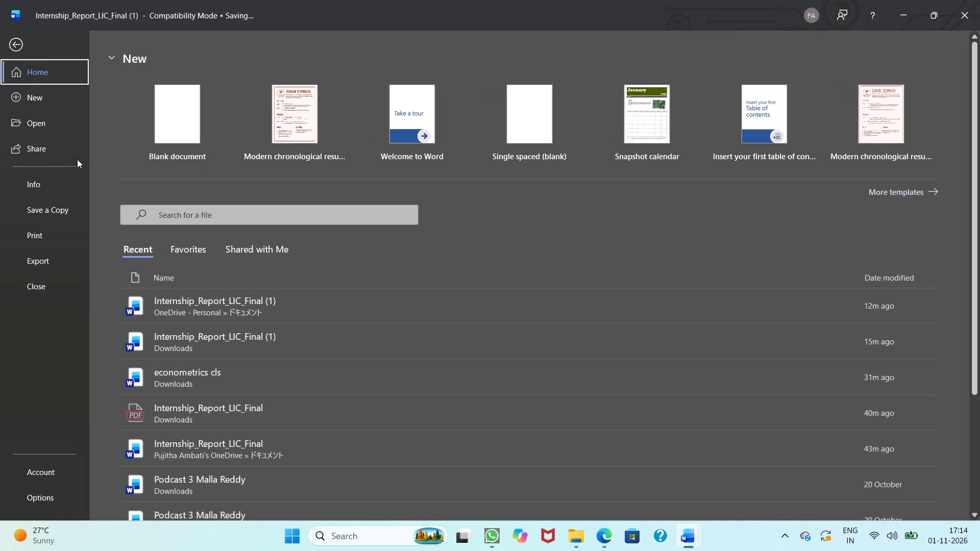
{"action": "left_click", "coordinate": [64, 213]}
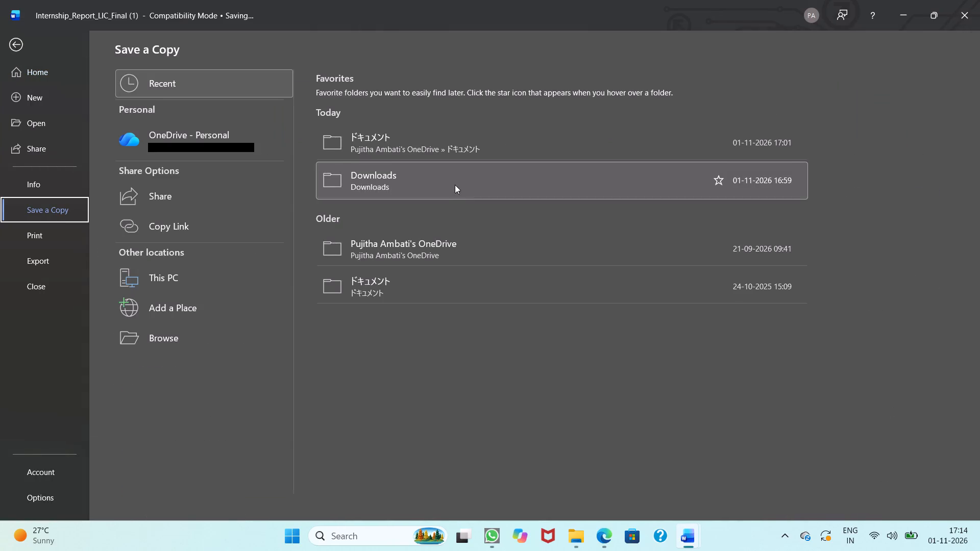
{"action": "left_click", "coordinate": [451, 183]}
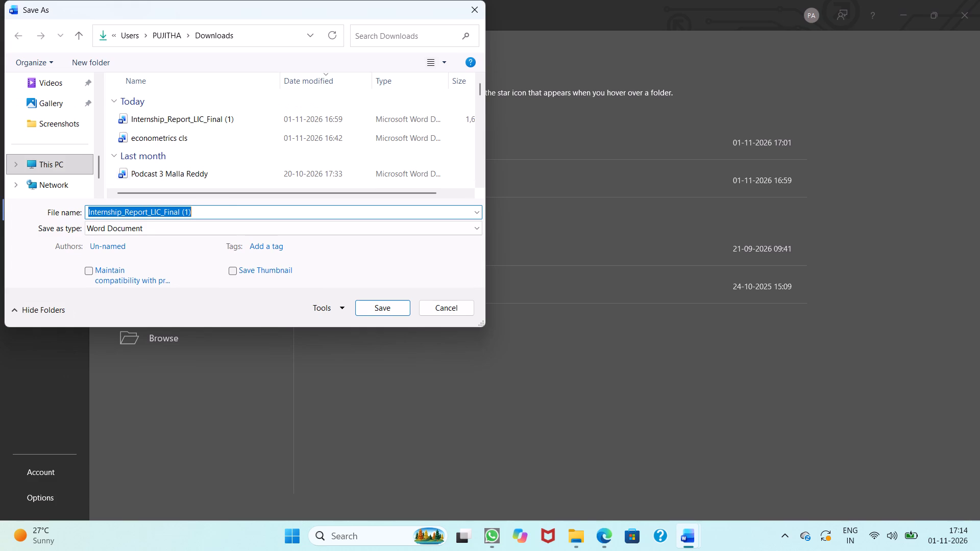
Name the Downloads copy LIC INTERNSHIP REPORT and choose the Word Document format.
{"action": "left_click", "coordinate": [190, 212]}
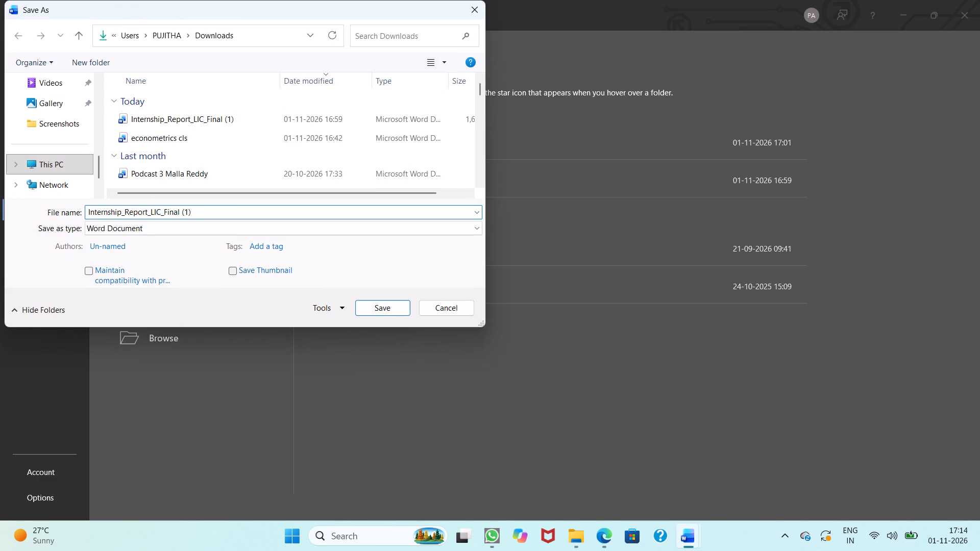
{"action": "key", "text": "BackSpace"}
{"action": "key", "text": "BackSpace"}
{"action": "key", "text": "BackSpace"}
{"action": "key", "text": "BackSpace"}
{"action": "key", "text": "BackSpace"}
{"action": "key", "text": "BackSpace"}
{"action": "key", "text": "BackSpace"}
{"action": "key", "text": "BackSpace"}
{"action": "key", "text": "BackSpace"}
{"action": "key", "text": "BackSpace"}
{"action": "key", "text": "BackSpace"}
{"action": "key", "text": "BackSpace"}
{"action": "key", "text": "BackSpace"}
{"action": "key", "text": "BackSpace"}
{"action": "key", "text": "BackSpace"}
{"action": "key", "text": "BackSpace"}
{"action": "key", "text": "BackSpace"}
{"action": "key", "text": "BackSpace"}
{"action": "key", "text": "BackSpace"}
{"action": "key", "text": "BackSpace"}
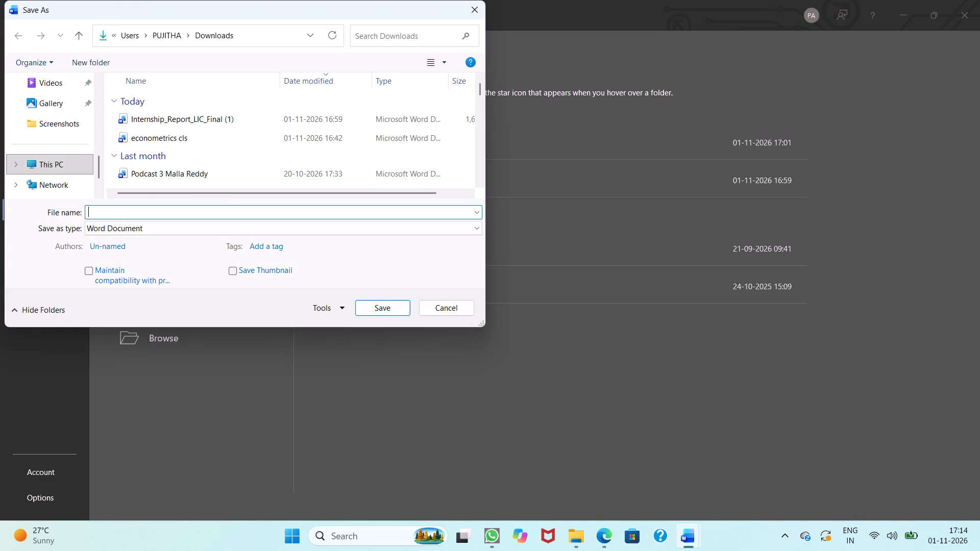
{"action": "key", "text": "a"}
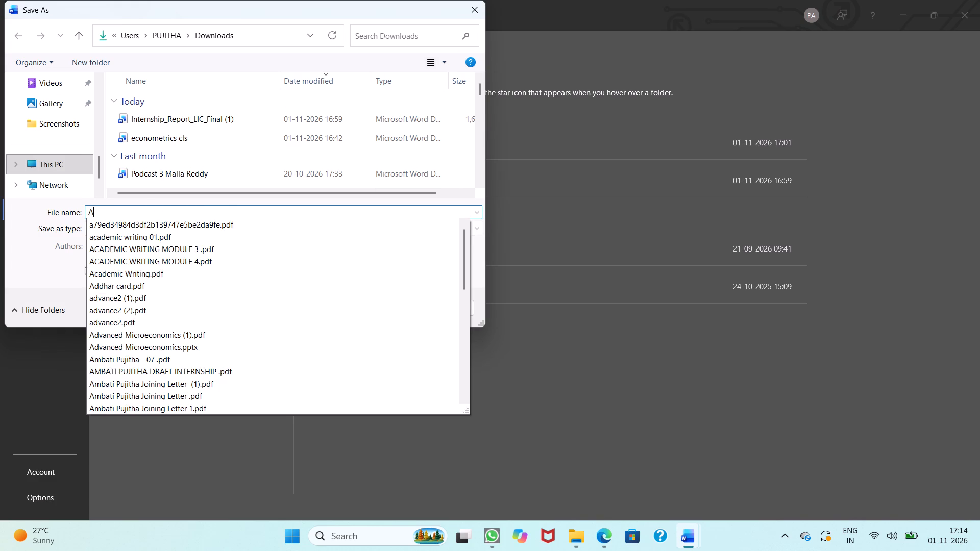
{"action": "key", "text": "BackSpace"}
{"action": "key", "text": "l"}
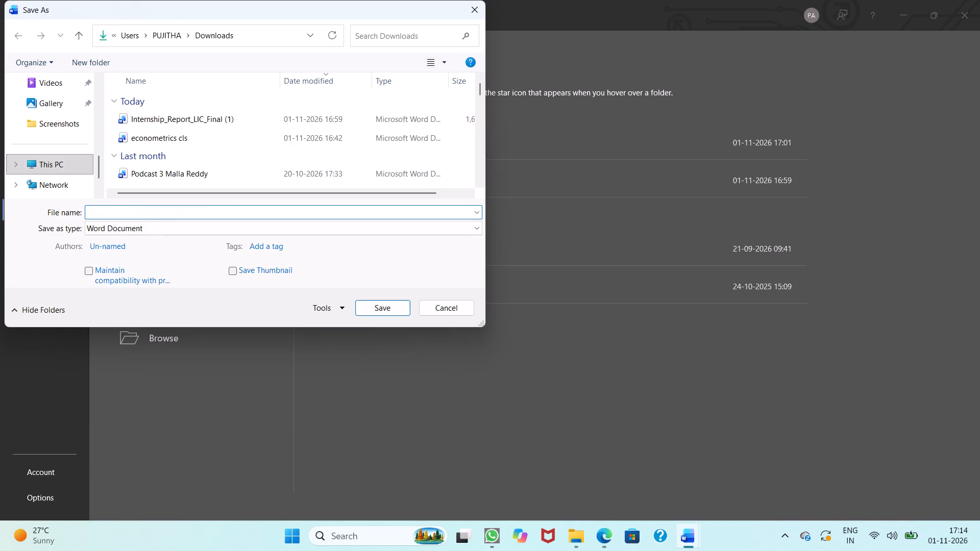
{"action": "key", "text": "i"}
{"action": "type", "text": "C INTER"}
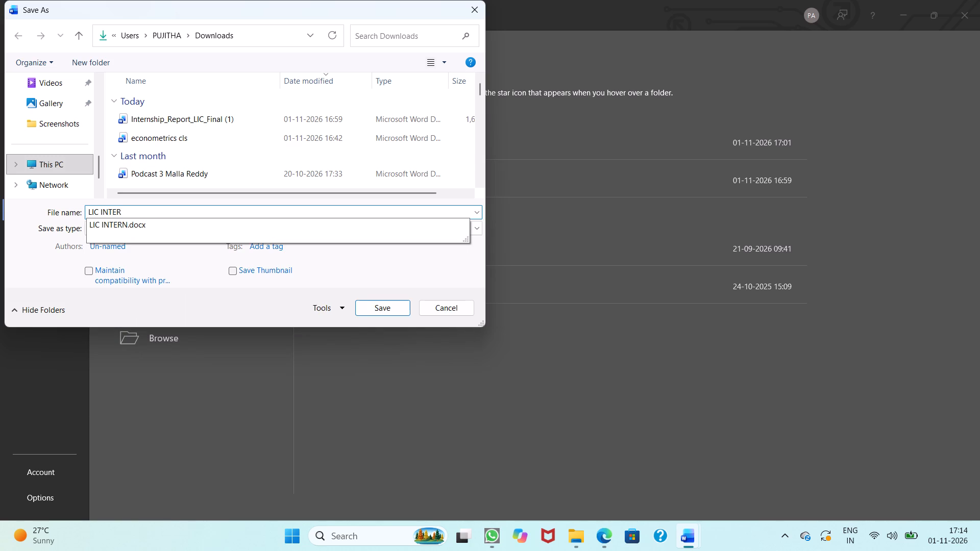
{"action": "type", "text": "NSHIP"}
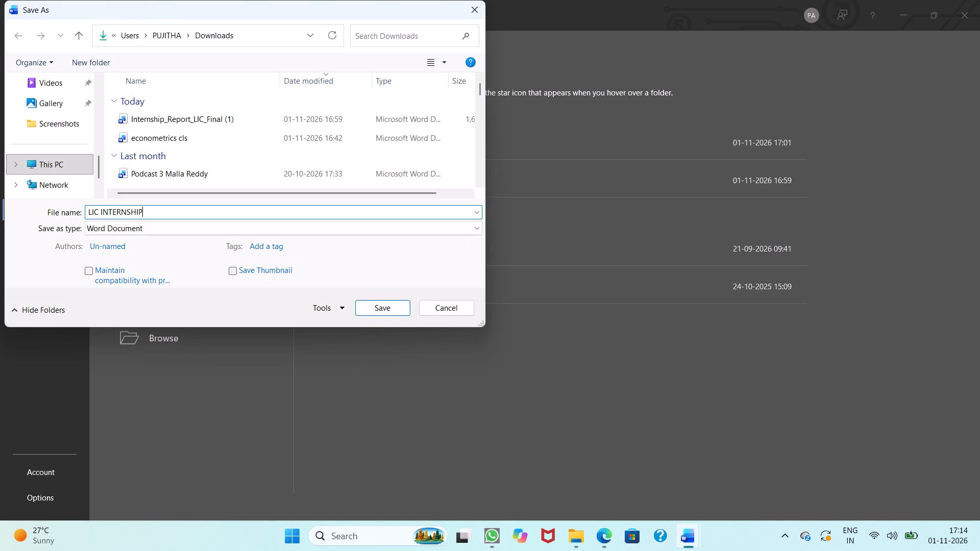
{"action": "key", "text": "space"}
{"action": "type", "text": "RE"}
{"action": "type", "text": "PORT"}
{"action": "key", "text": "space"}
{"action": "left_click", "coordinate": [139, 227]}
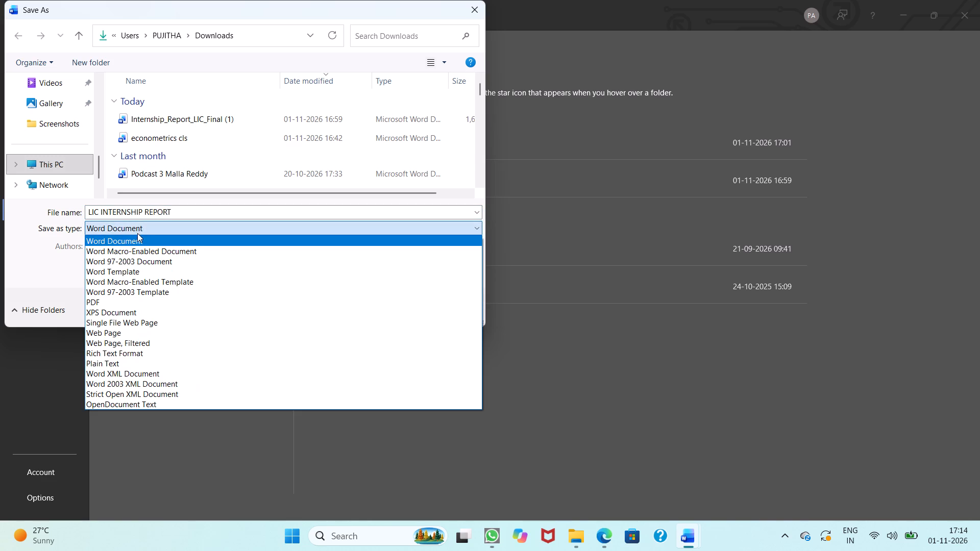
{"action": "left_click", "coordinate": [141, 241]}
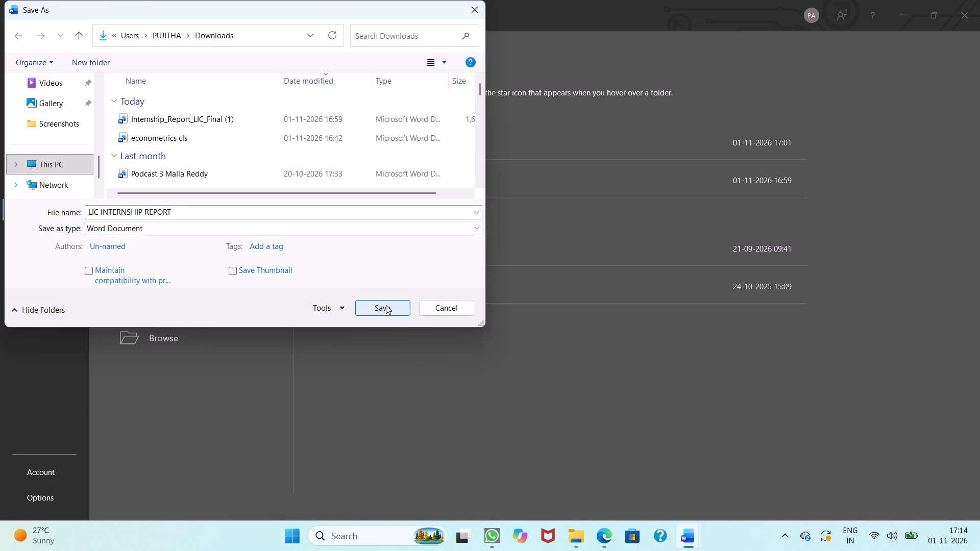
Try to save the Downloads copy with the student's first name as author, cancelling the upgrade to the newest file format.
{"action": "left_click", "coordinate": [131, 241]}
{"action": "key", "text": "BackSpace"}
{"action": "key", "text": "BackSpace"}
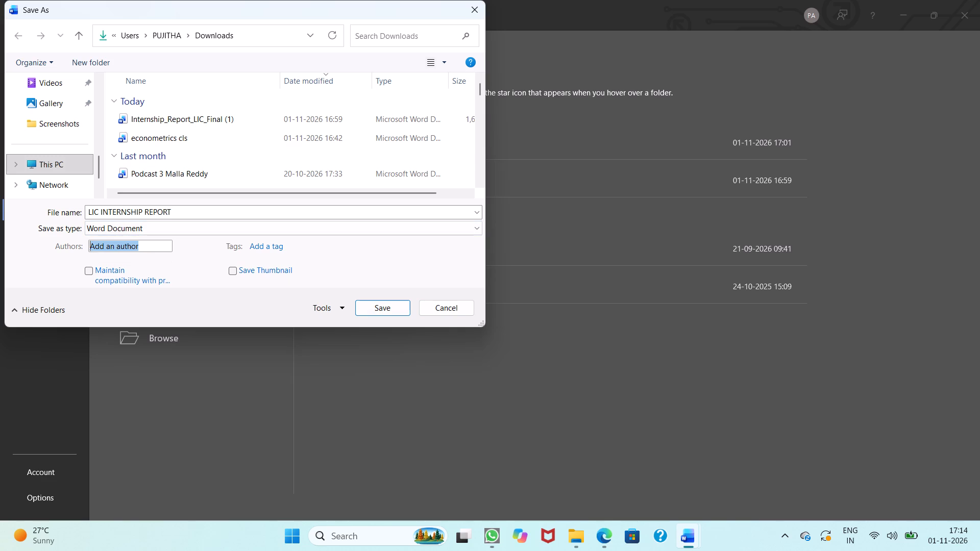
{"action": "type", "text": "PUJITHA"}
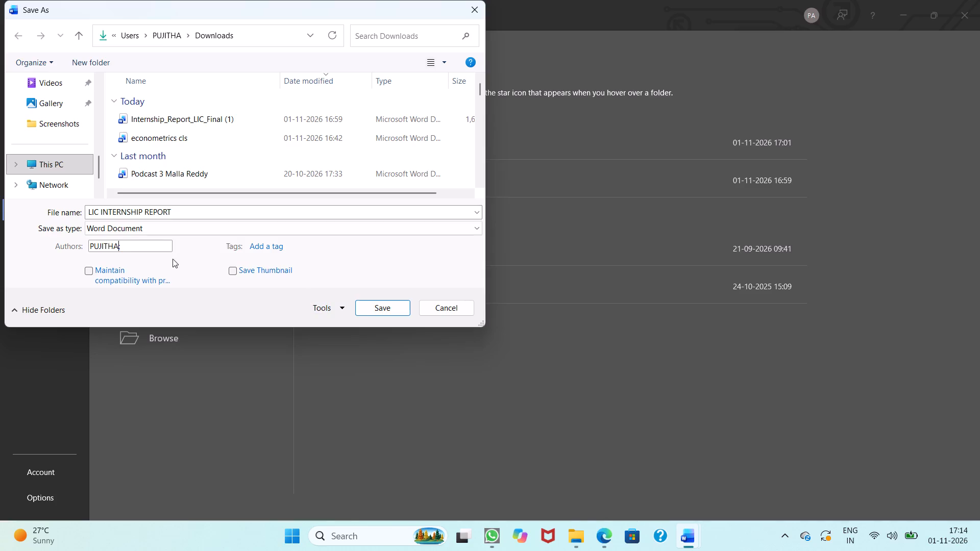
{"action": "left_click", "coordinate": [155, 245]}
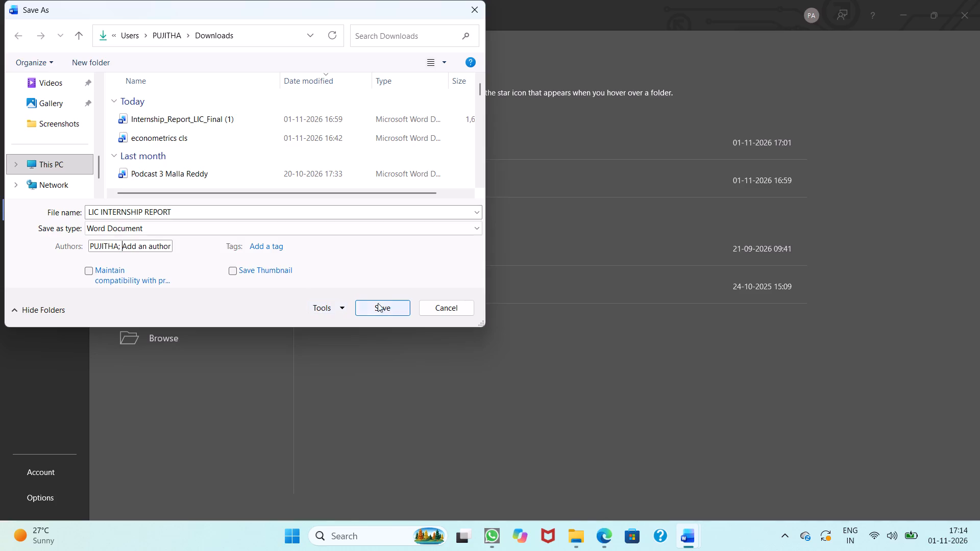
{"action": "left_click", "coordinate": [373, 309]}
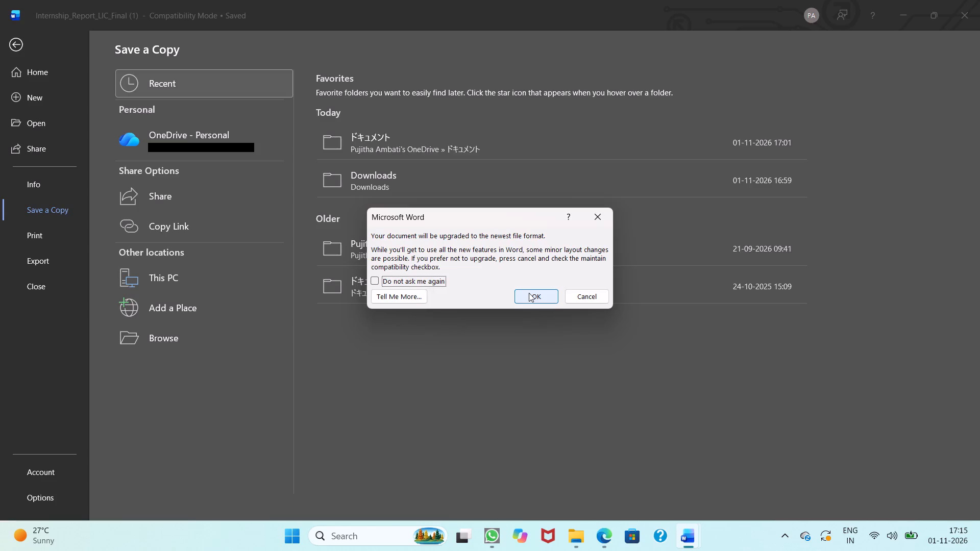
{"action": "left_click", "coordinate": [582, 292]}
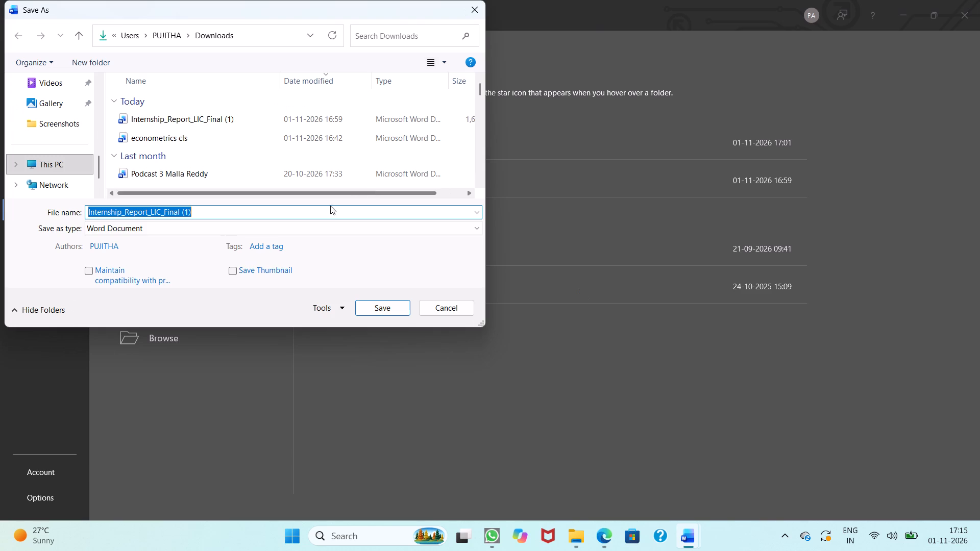
Clear the author entry from the copy's details.
{"action": "left_click", "coordinate": [129, 246]}
{"action": "key", "text": "BackSpace"}
{"action": "key", "text": "BackSpace"}
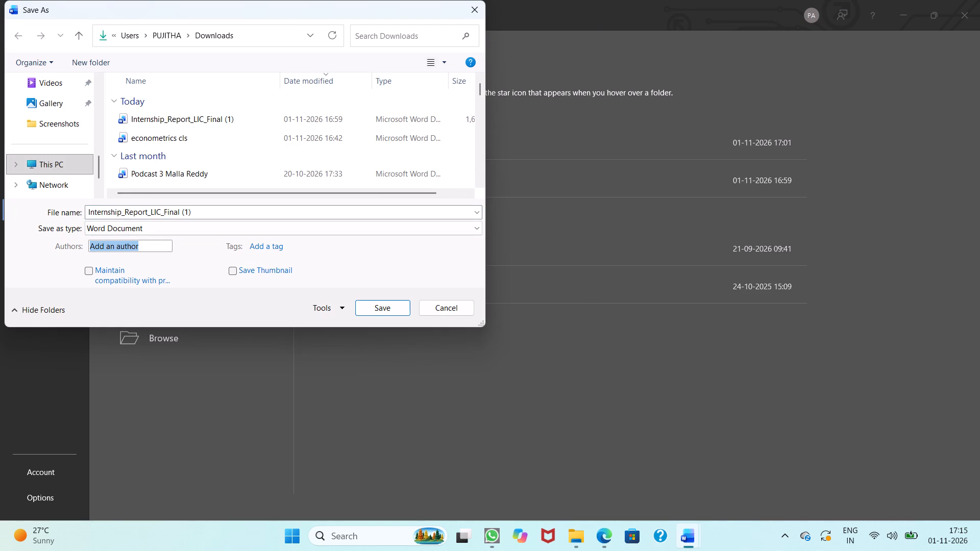
Save the copy in the personal OneDrive Documents folder as a Word Document named LIC INTERNSHIP REPORT.
{"action": "scroll", "coordinate": [68, 150], "scroll_direction": "down", "scroll_amount": 1}
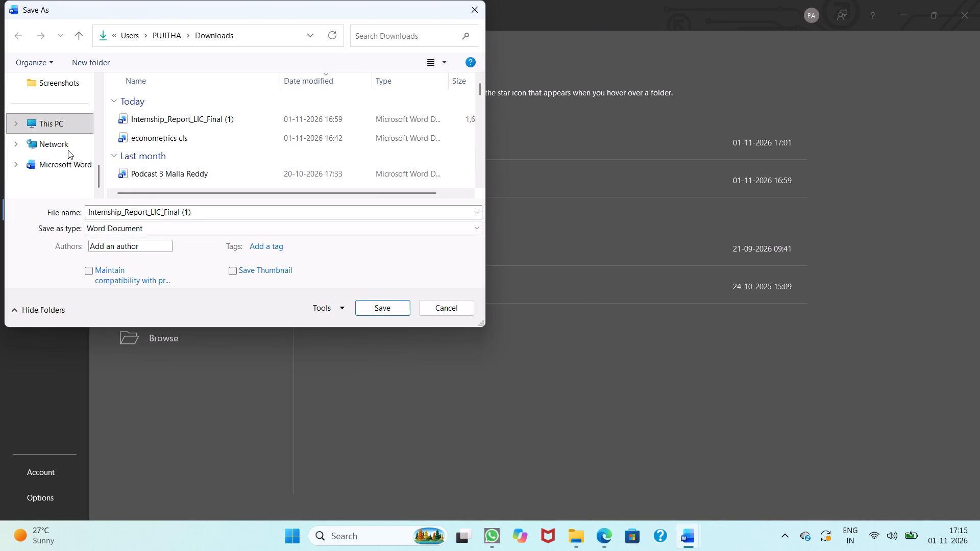
{"action": "scroll", "coordinate": [61, 177], "scroll_direction": "up", "scroll_amount": 2}
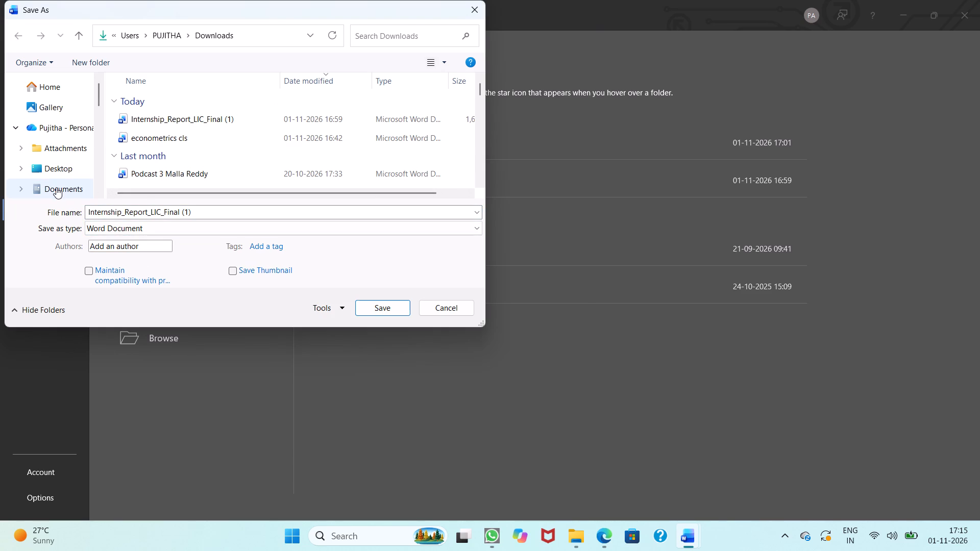
{"action": "left_click", "coordinate": [60, 184]}
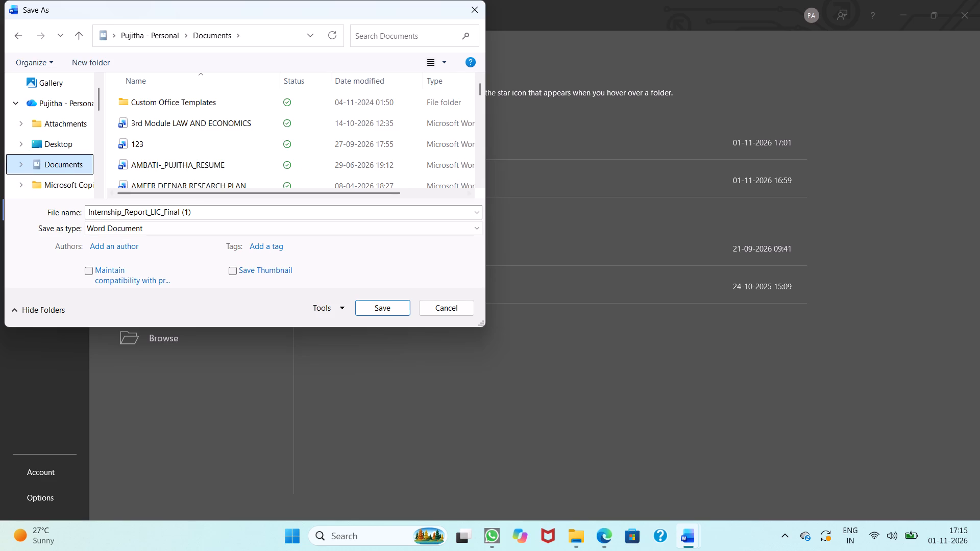
{"action": "left_click", "coordinate": [197, 212]}
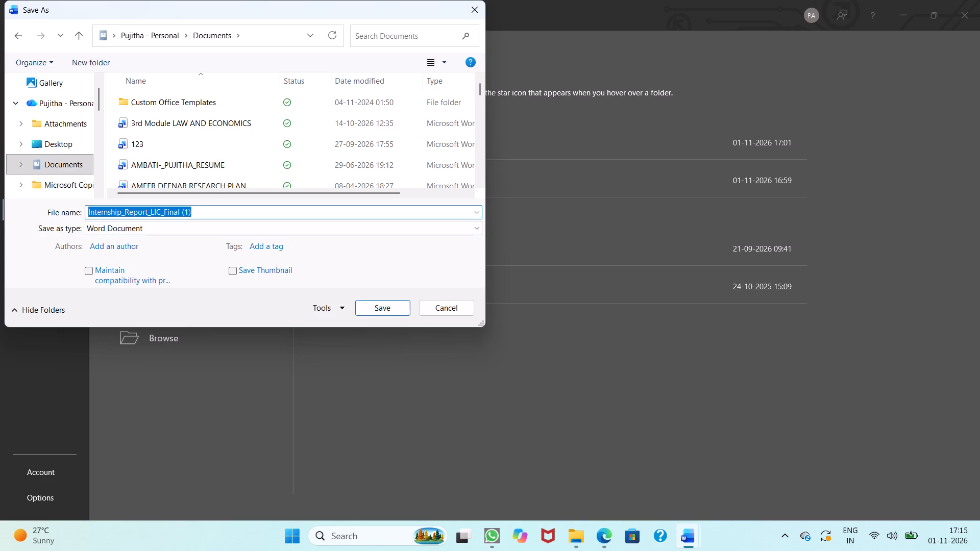
{"action": "key", "text": "BackSpace"}
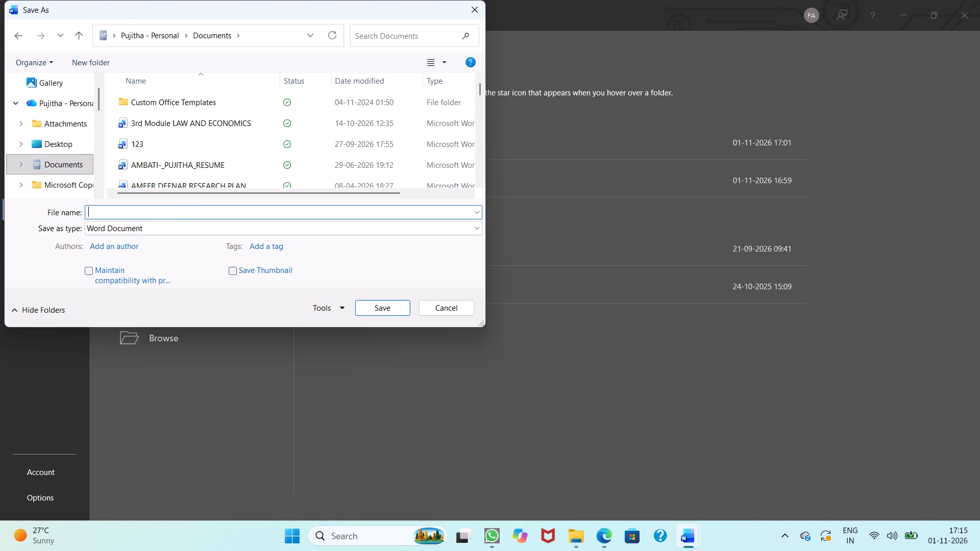
{"action": "key", "text": "a"}
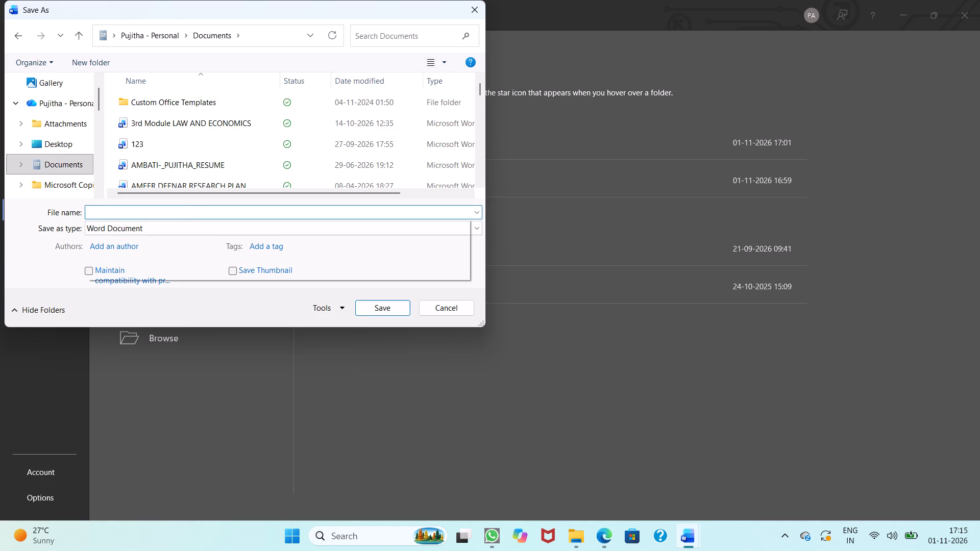
{"action": "key", "text": "BackSpace"}
{"action": "type", "text": "LI"}
{"action": "type", "text": "C"}
{"action": "key", "text": "space"}
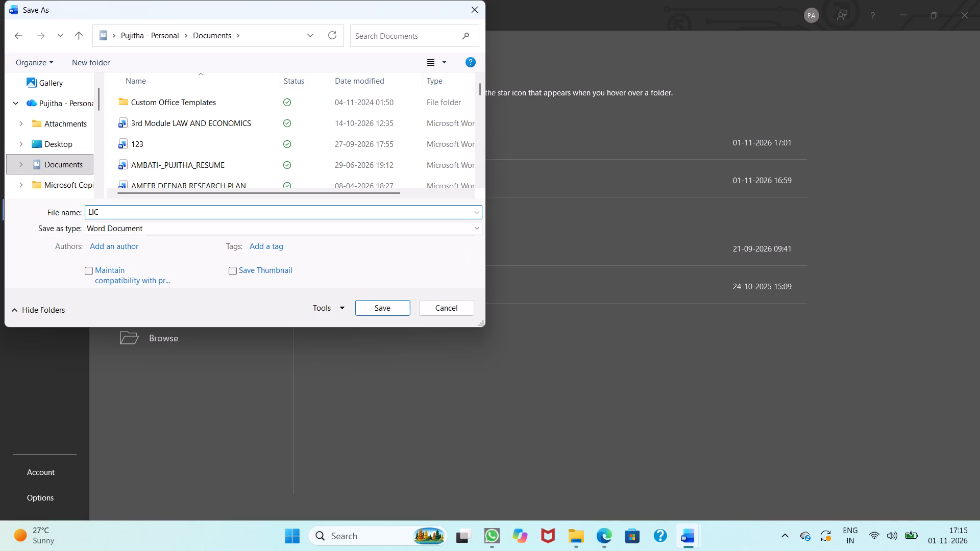
{"action": "type", "text": "INTERNSHIP"}
{"action": "key", "text": "space"}
{"action": "key", "text": "r"}
{"action": "key", "text": "e"}
{"action": "type", "text": "PORT"}
{"action": "key", "text": "space"}
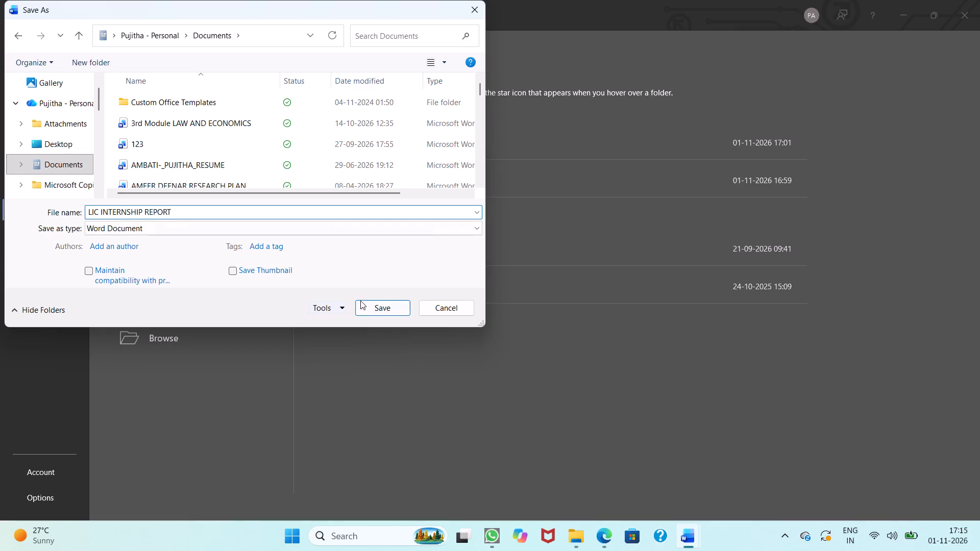
{"action": "left_click", "coordinate": [368, 300]}
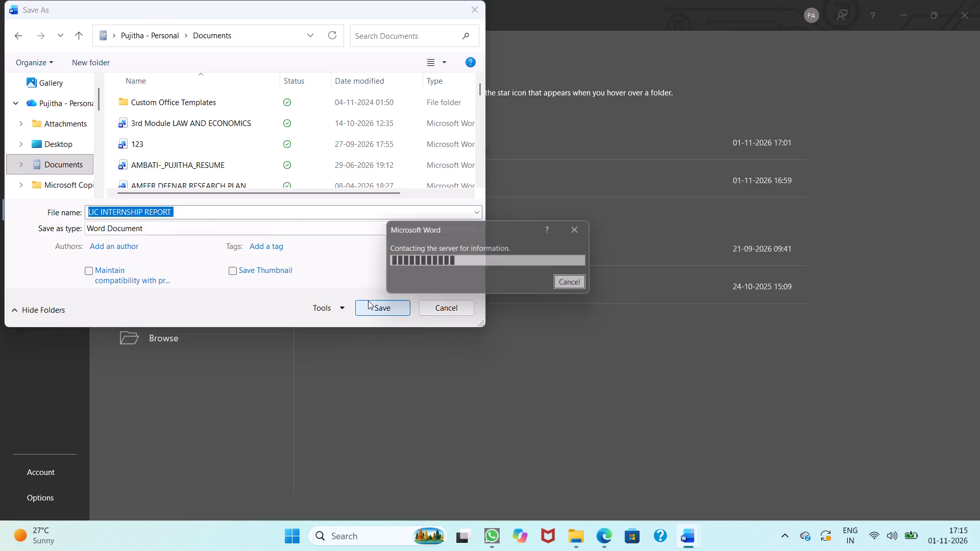
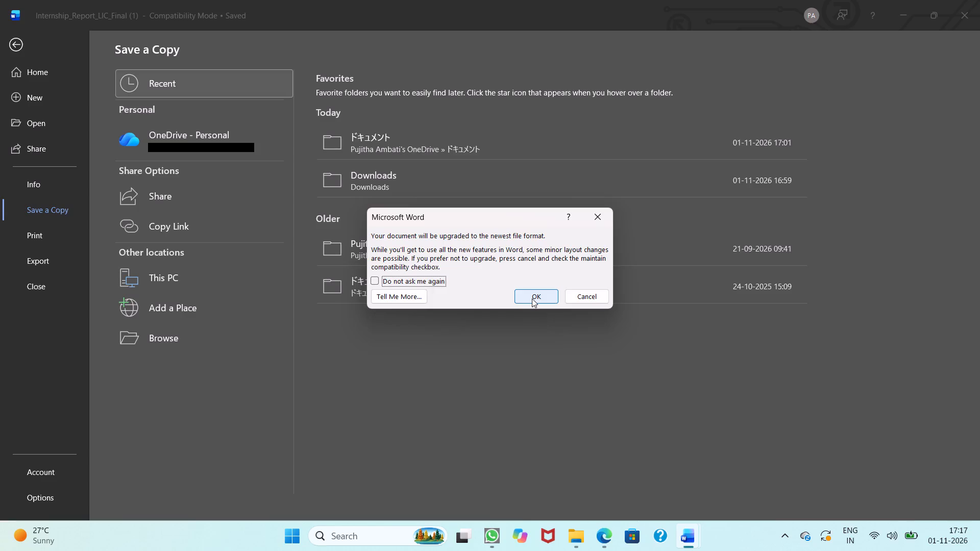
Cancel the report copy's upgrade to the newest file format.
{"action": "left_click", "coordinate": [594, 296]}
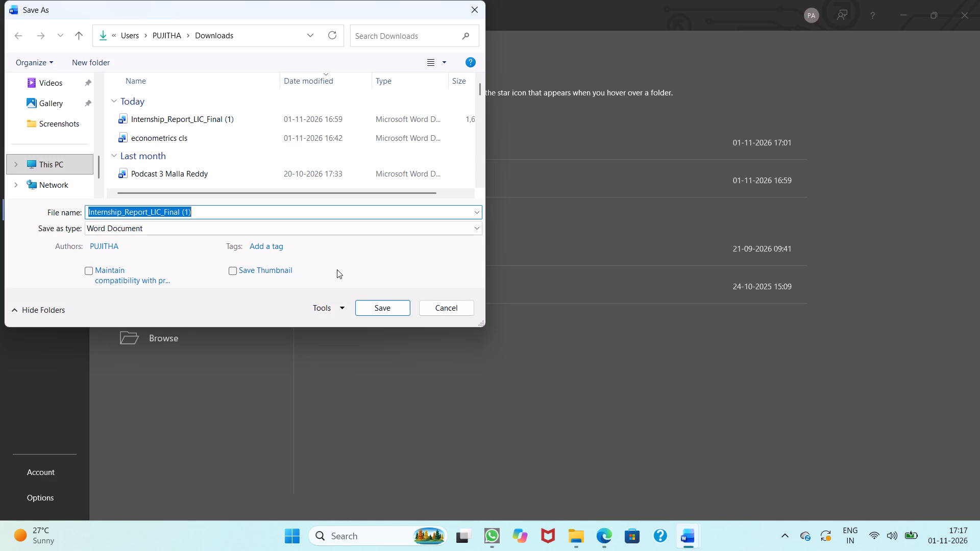
Look for the saved copy in File Explorer's Downloads, Desktop and recent files, and try to open LIC INTERNSHIP REPORT.
{"action": "left_click", "coordinate": [580, 542]}
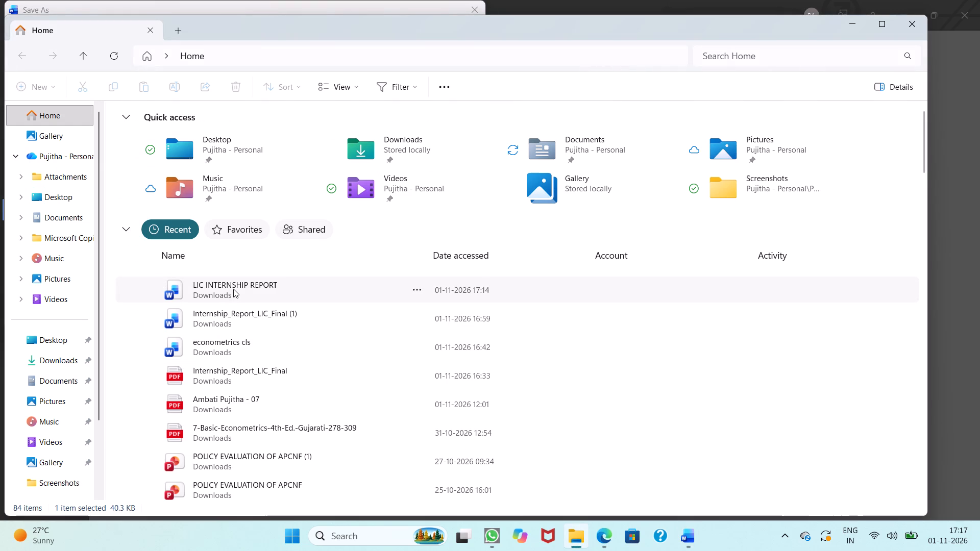
{"action": "left_click", "coordinate": [63, 362]}
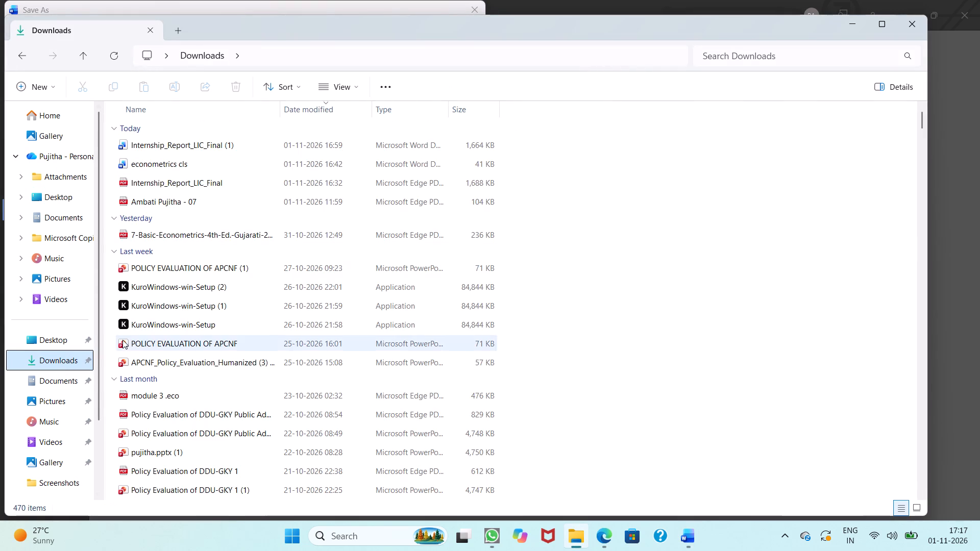
{"action": "left_click", "coordinate": [55, 340]}
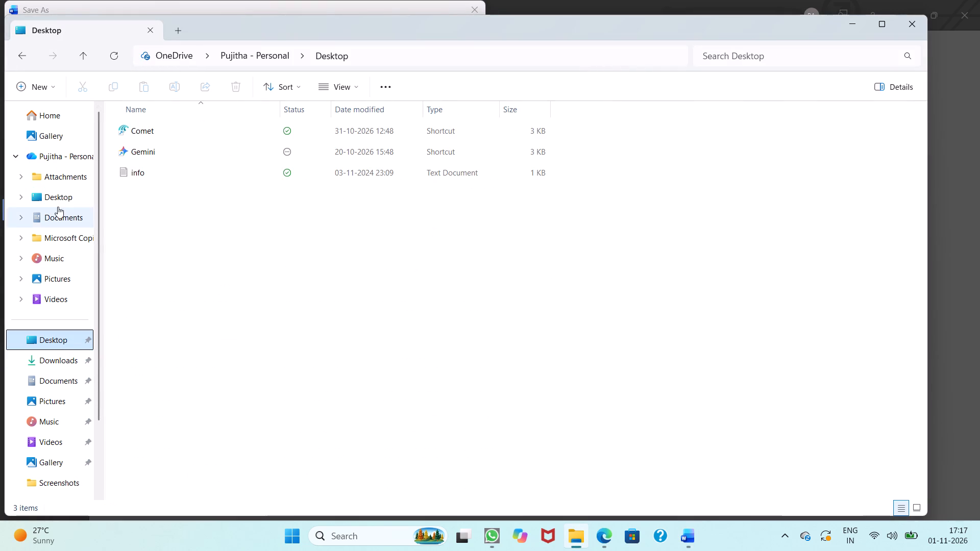
{"action": "left_click", "coordinate": [55, 122]}
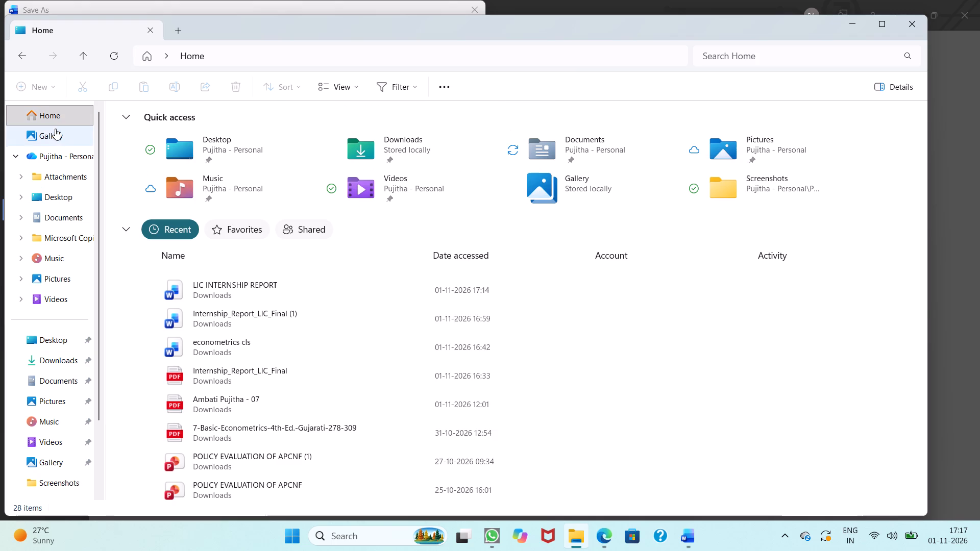
{"action": "double_click", "coordinate": [216, 293]}
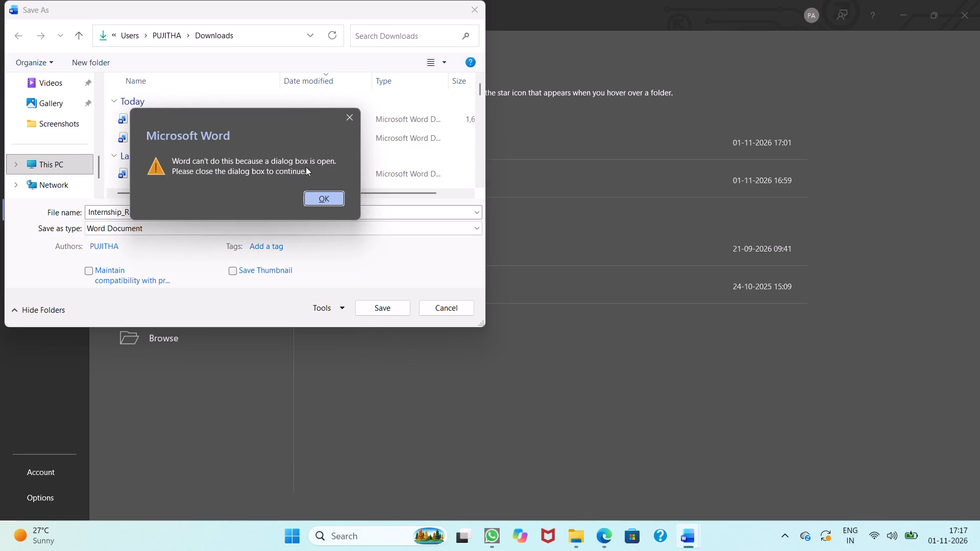
{"action": "left_click", "coordinate": [322, 194]}
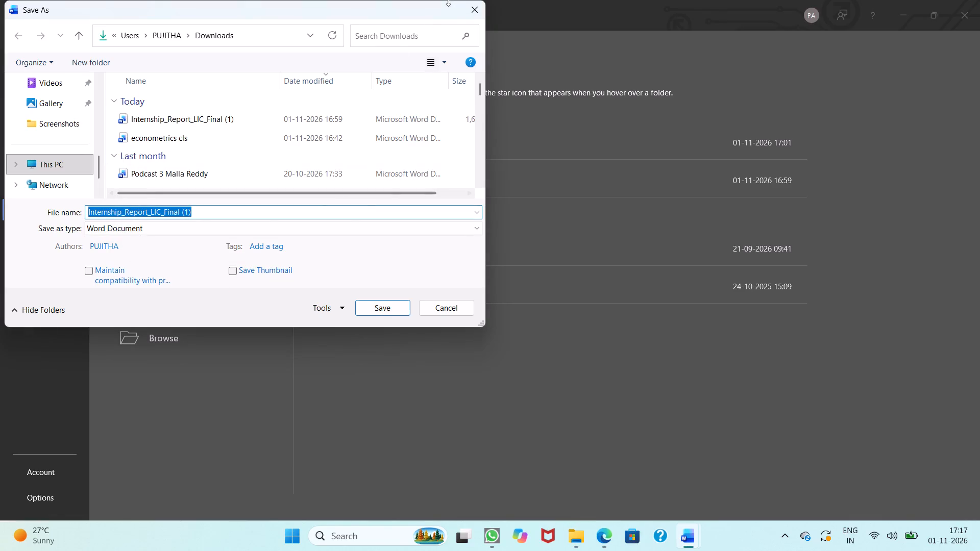
{"action": "left_click", "coordinate": [475, 8]}
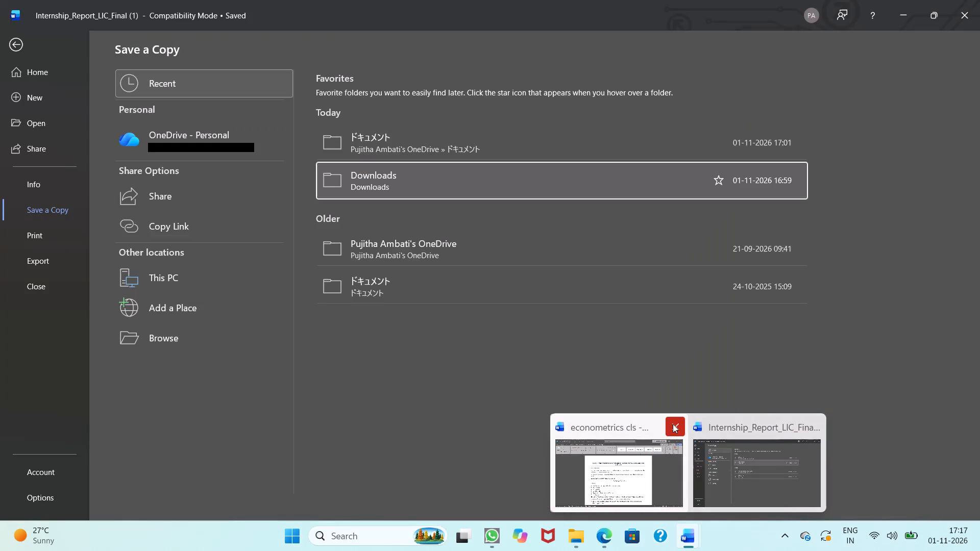
Close the econometrics cls document and return to the internship report.
{"action": "left_click", "coordinate": [673, 424]}
{"action": "double_click", "coordinate": [687, 458]}
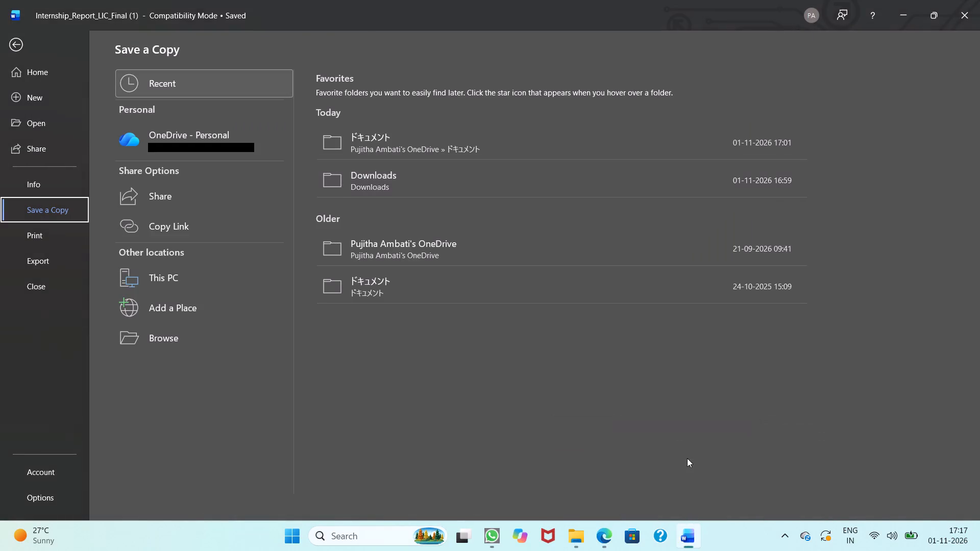
Leave the save page for the internship report and start saving a copy again.
{"action": "left_click", "coordinate": [15, 47]}
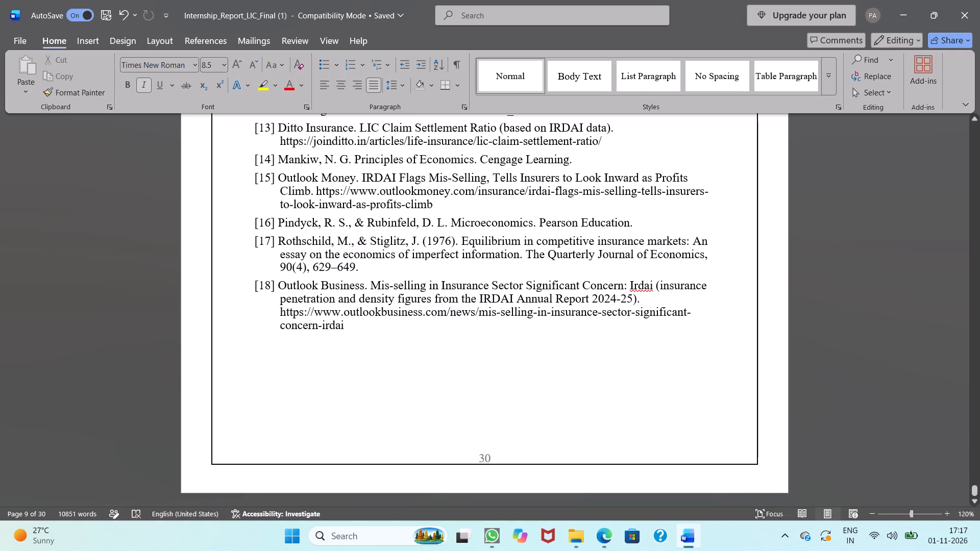
{"action": "left_click", "coordinate": [22, 41]}
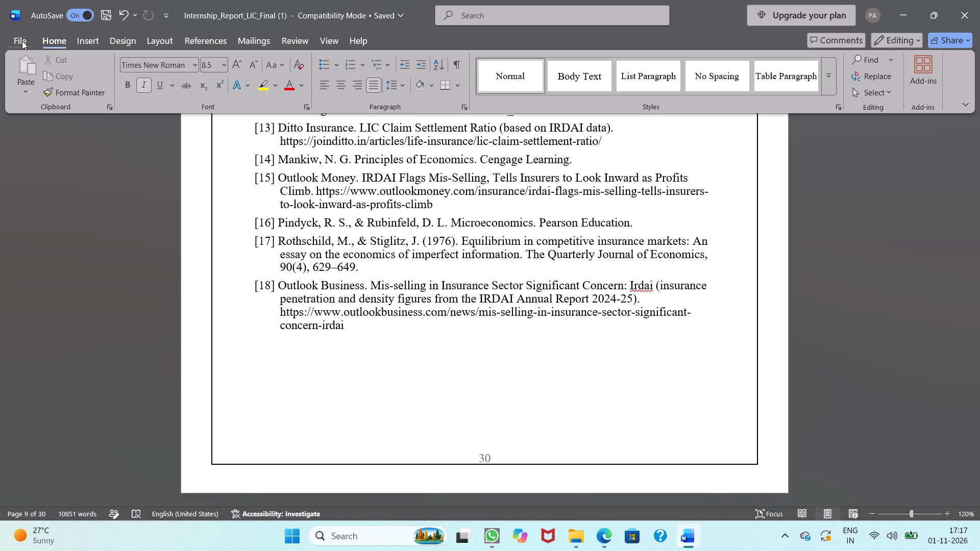
{"action": "left_click", "coordinate": [66, 211]}
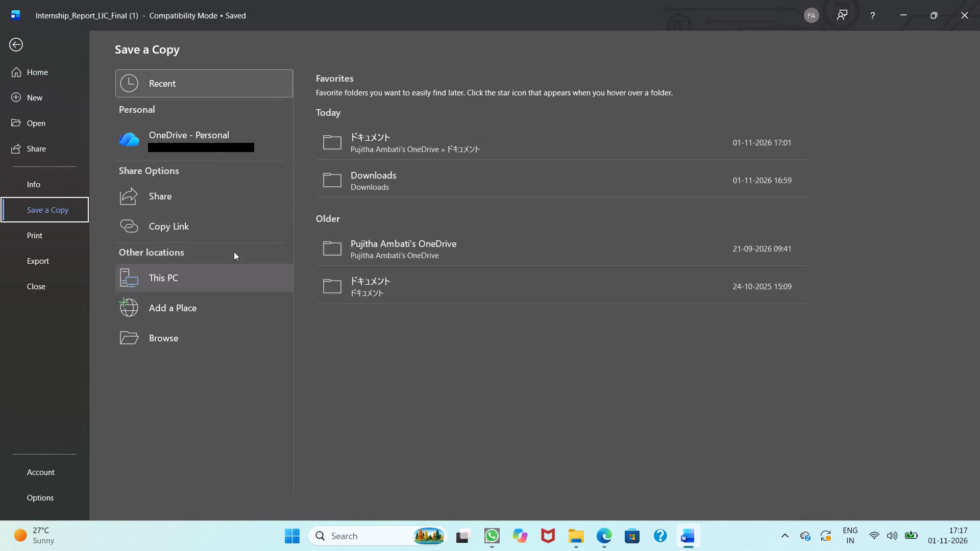
Save a copy of the report in Downloads as a Word document named LIC INTERNSHIP REPORT, accepting the upgrade to the newest file format.
{"action": "left_click", "coordinate": [364, 191]}
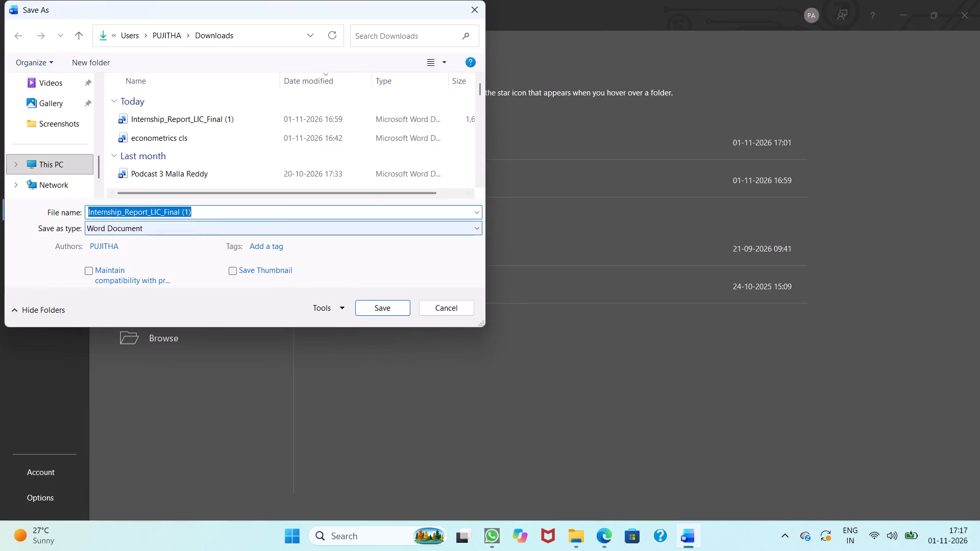
{"action": "left_click", "coordinate": [201, 217]}
{"action": "key", "text": "BackSpace"}
{"action": "key", "text": "BackSpace"}
{"action": "key", "text": "BackSpace"}
{"action": "key", "text": "BackSpace"}
{"action": "key", "text": "BackSpace"}
{"action": "key", "text": "BackSpace"}
{"action": "key", "text": "BackSpace"}
{"action": "key", "text": "BackSpace"}
{"action": "key", "text": "BackSpace"}
{"action": "key", "text": "BackSpace"}
{"action": "key", "text": "BackSpace"}
{"action": "key", "text": "BackSpace"}
{"action": "key", "text": "BackSpace"}
{"action": "key", "text": "BackSpace"}
{"action": "key", "text": "BackSpace"}
{"action": "key", "text": "BackSpace"}
{"action": "key", "text": "BackSpace"}
{"action": "key", "text": "BackSpace"}
{"action": "key", "text": "BackSpace"}
{"action": "key", "text": "BackSpace"}
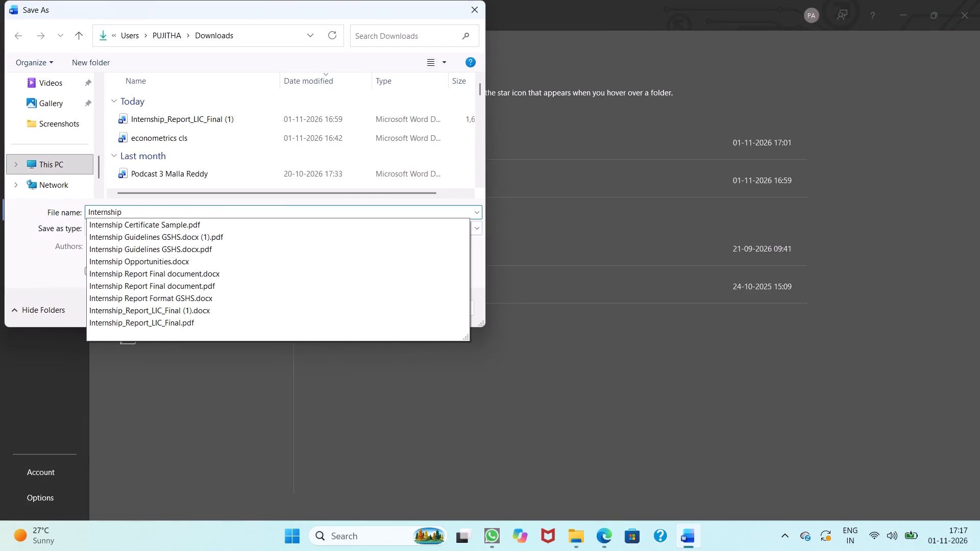
{"action": "key", "text": "BackSpace"}
{"action": "key", "text": "BackSpace"}
{"action": "key", "text": "BackSpace"}
{"action": "key", "text": "BackSpace"}
{"action": "key", "text": "BackSpace"}
{"action": "key", "text": "BackSpace"}
{"action": "key", "text": "BackSpace"}
{"action": "key", "text": "BackSpace"}
{"action": "key", "text": "BackSpace"}
{"action": "key", "text": "BackSpace"}
{"action": "key", "text": "BackSpace"}
{"action": "key", "text": "BackSpace"}
{"action": "key", "text": "BackSpace"}
{"action": "key", "text": "BackSpace"}
{"action": "key", "text": "BackSpace"}
{"action": "key", "text": "BackSpace"}
{"action": "key", "text": "BackSpace"}
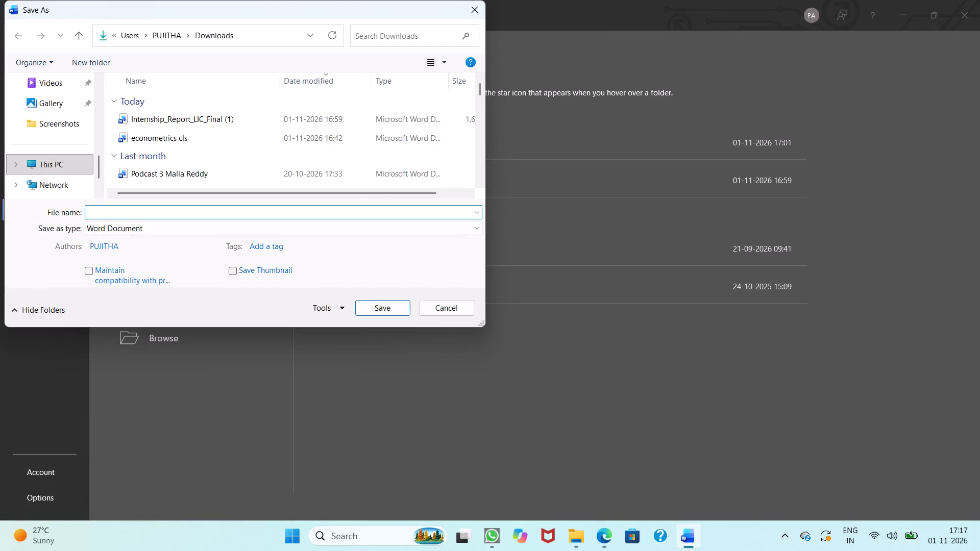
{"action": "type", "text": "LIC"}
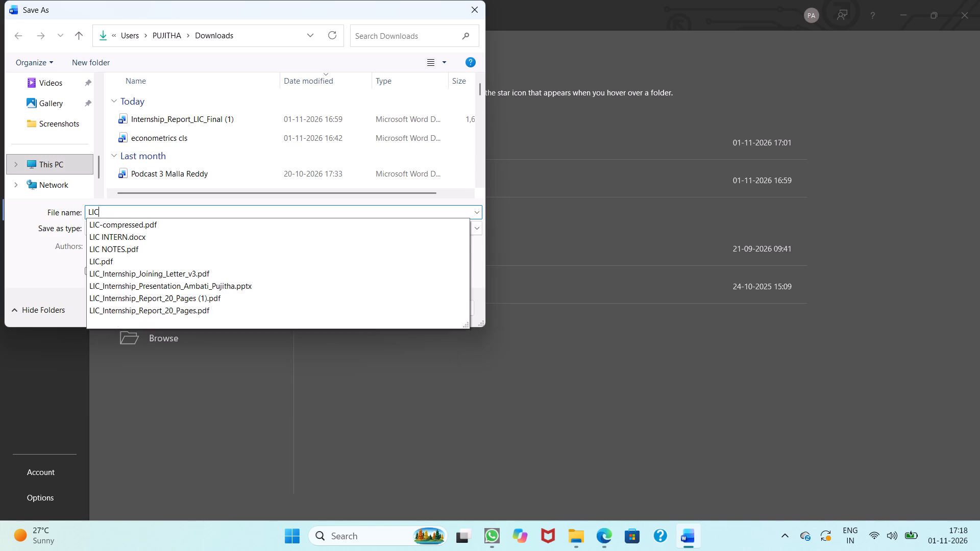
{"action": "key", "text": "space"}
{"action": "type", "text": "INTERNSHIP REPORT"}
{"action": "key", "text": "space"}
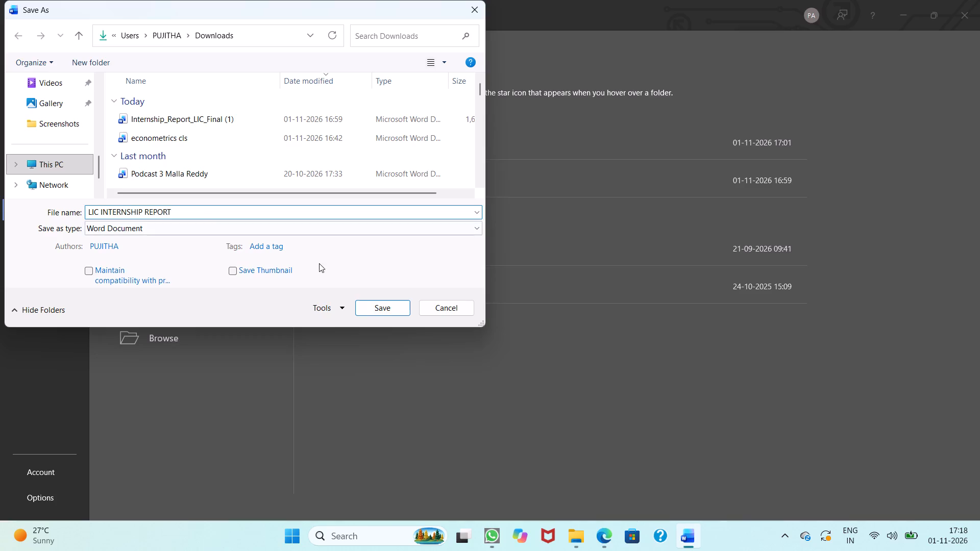
{"action": "left_click", "coordinate": [367, 307]}
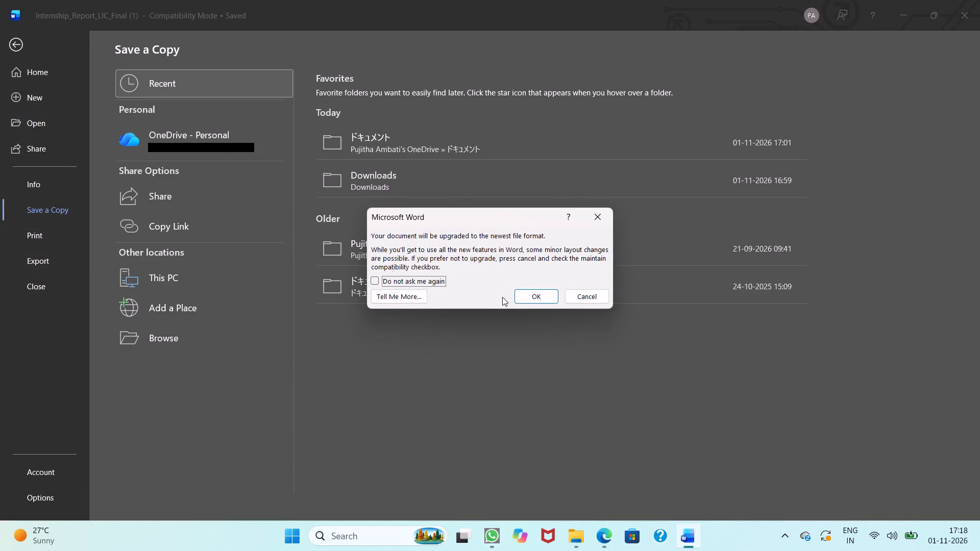
{"action": "left_click", "coordinate": [523, 296]}
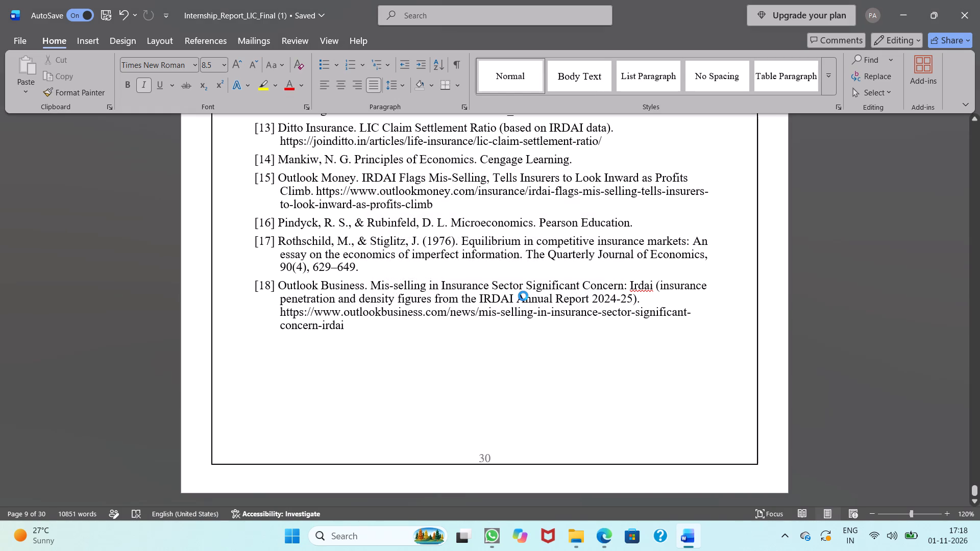
Look back through the pages of the saved LIC INTERNSHIP REPORT copy, starting from the references at its end.
{"action": "scroll", "coordinate": [523, 296], "scroll_direction": "up", "scroll_amount": 4}
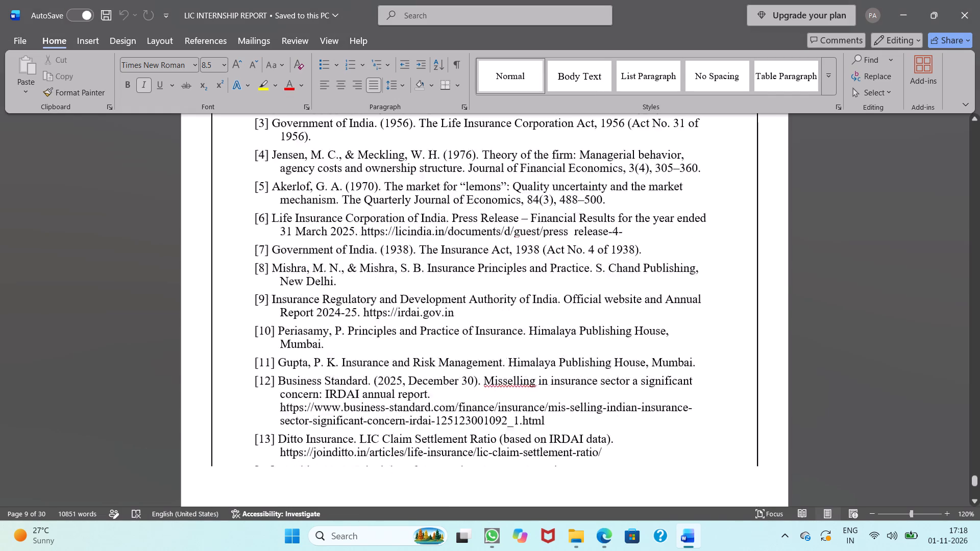
{"action": "scroll", "coordinate": [523, 296], "scroll_direction": "up", "scroll_amount": 2}
{"action": "scroll", "coordinate": [523, 296], "scroll_direction": "up", "scroll_amount": 19}
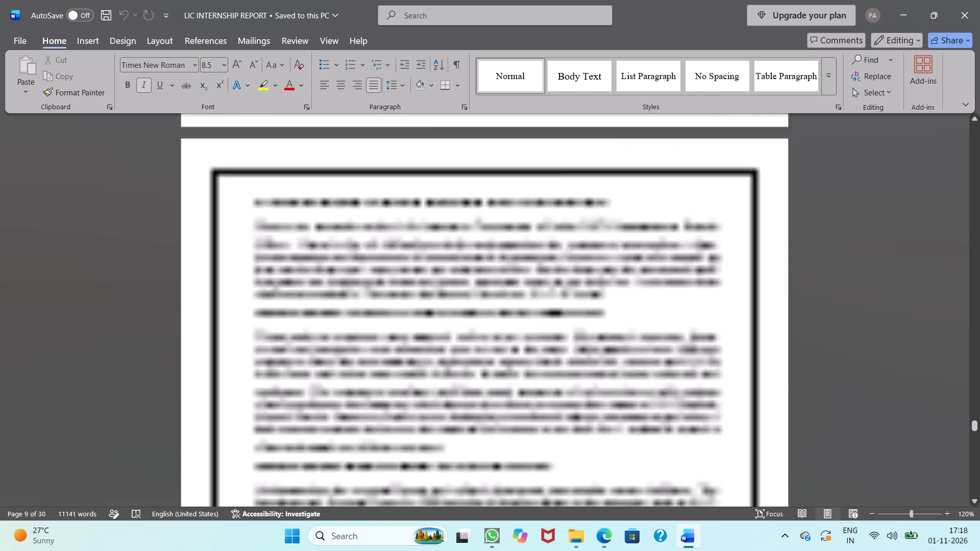